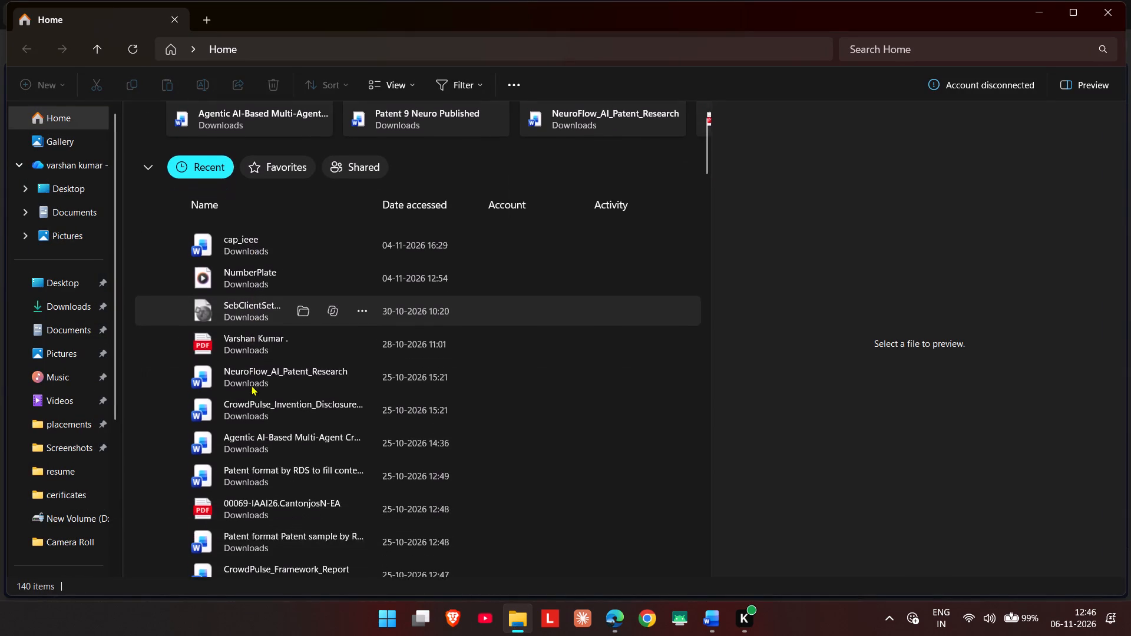
{"action": "scroll", "coordinate": [251, 385], "scroll_direction": "down", "scroll_amount": 1}
{"action": "left_click", "coordinate": [52, 315]}
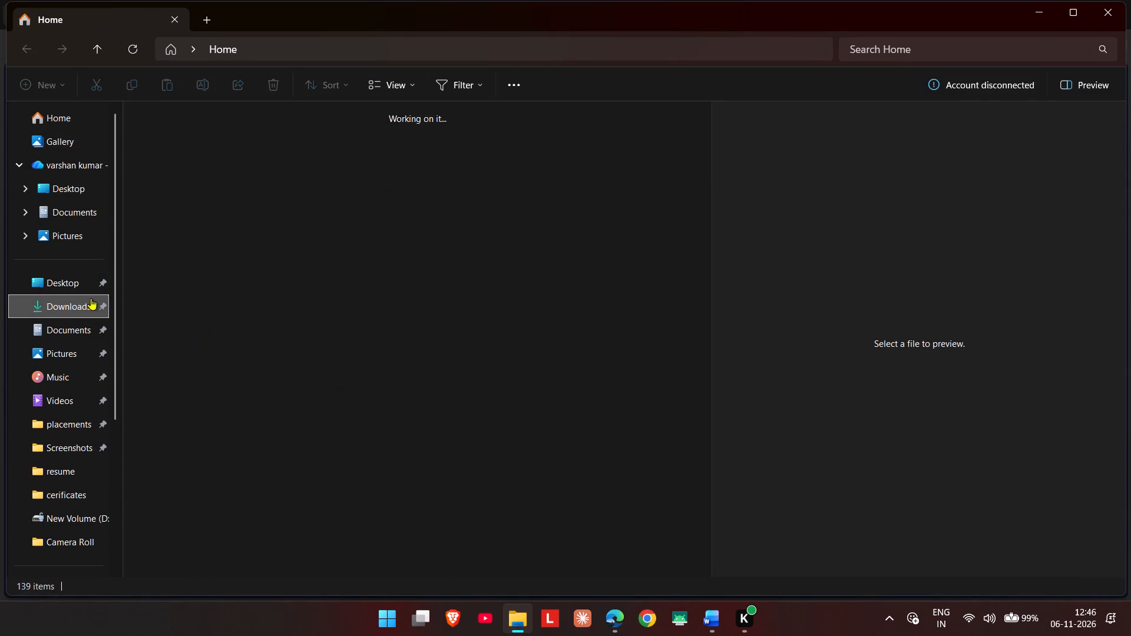
Find the DEVOPS PRATICALS document in Downloads, open it in Word to check its content, and close it.
{"action": "scroll", "coordinate": [412, 243], "scroll_direction": "down", "scroll_amount": 2}
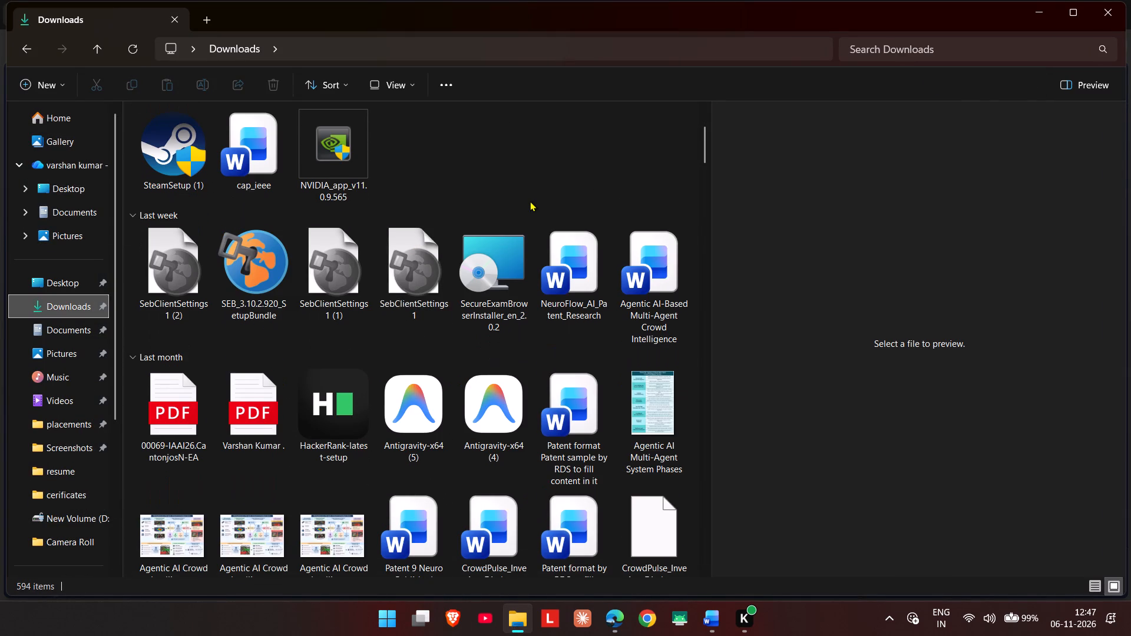
{"action": "scroll", "coordinate": [530, 201], "scroll_direction": "down", "scroll_amount": 2}
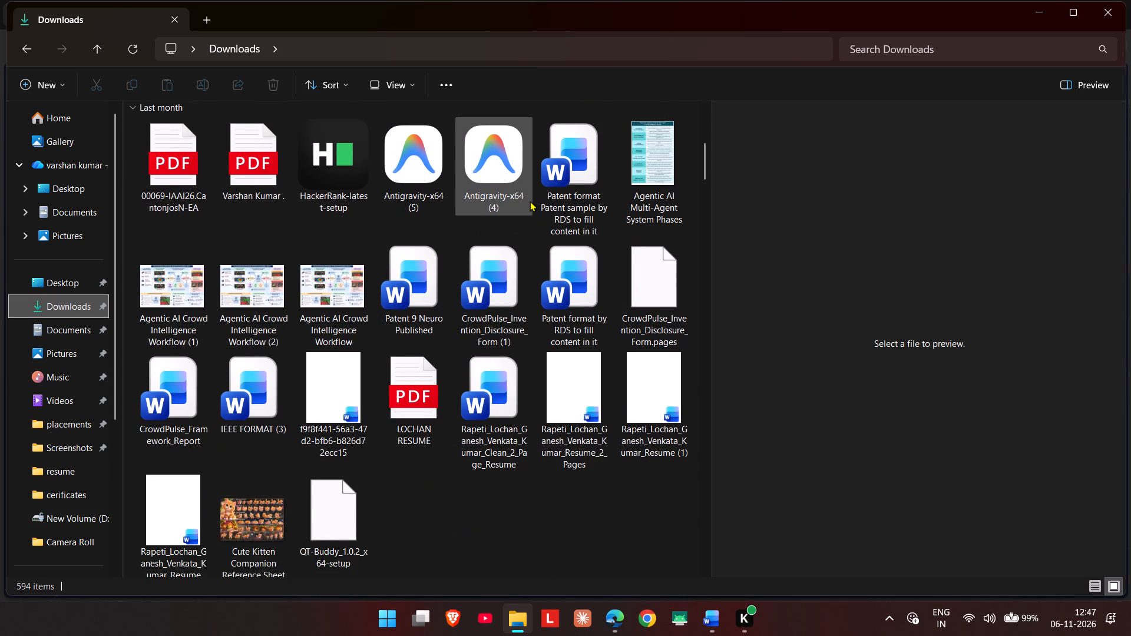
{"action": "scroll", "coordinate": [530, 201], "scroll_direction": "down", "scroll_amount": 1}
{"action": "scroll", "coordinate": [266, 199], "scroll_direction": "down", "scroll_amount": 4}
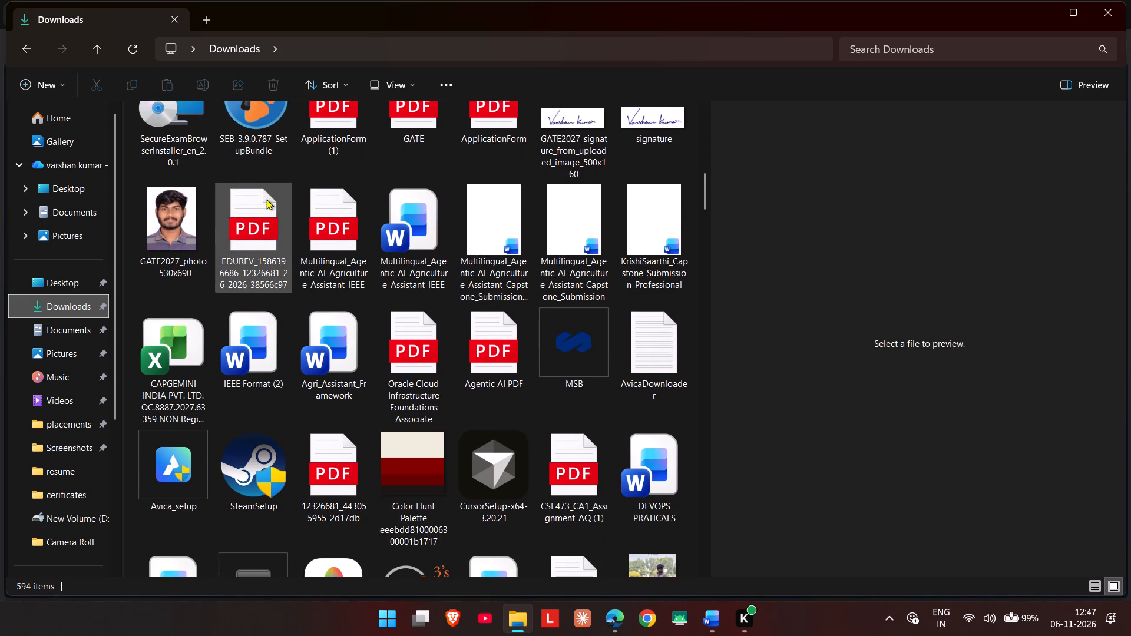
{"action": "scroll", "coordinate": [266, 199], "scroll_direction": "down", "scroll_amount": 2}
{"action": "double_click", "coordinate": [632, 263]}
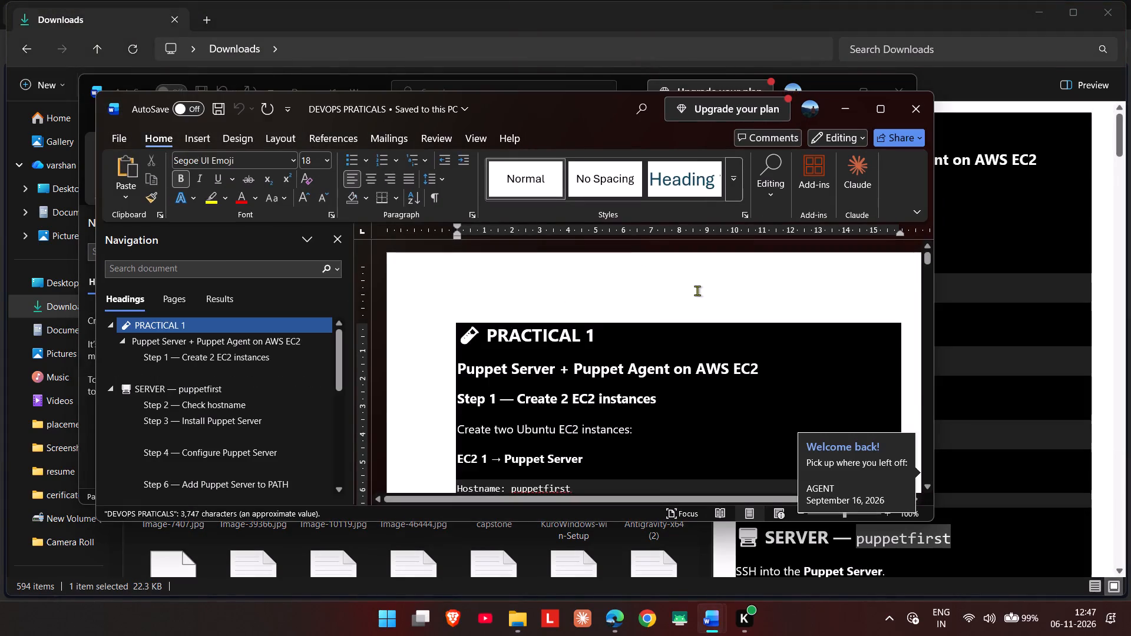
{"action": "left_click", "coordinate": [914, 102]}
{"action": "key", "text": "alt+Tab"}
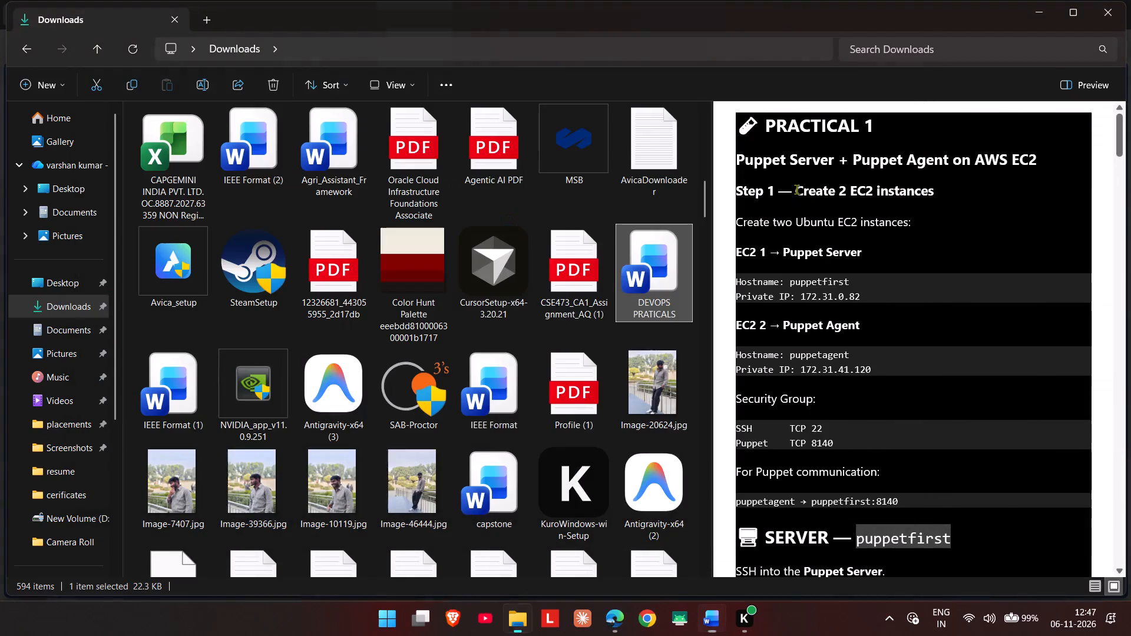
Look through the older files in the Downloads folder for project documents.
{"action": "scroll", "coordinate": [566, 314], "scroll_direction": "down", "scroll_amount": 1}
{"action": "scroll", "coordinate": [303, 306], "scroll_direction": "down", "scroll_amount": 1}
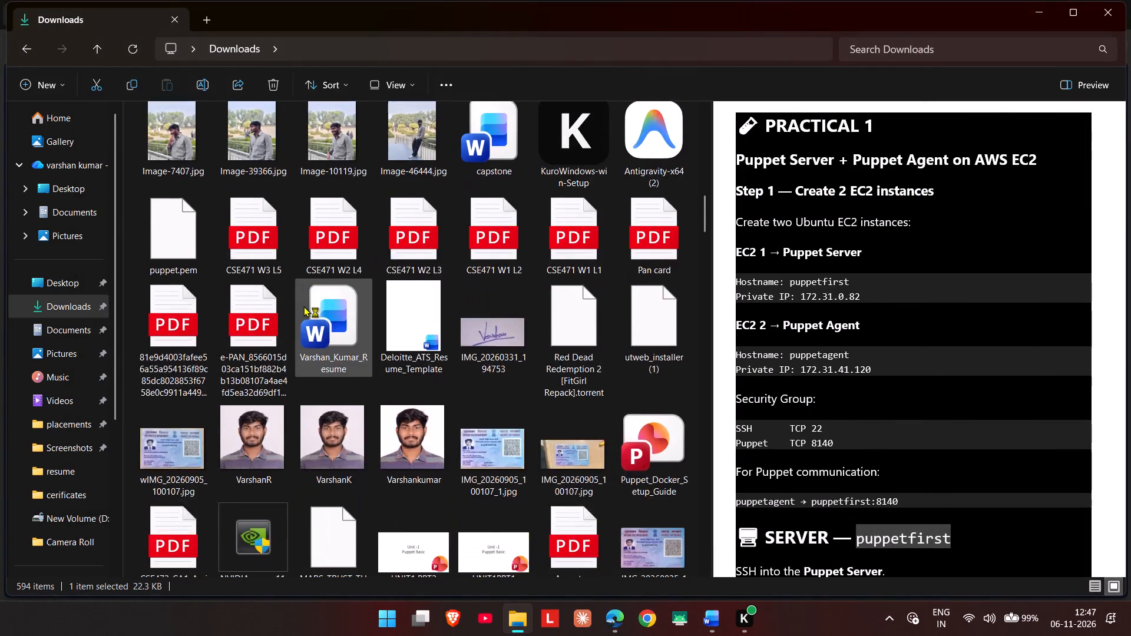
{"action": "scroll", "coordinate": [303, 306], "scroll_direction": "down", "scroll_amount": 2}
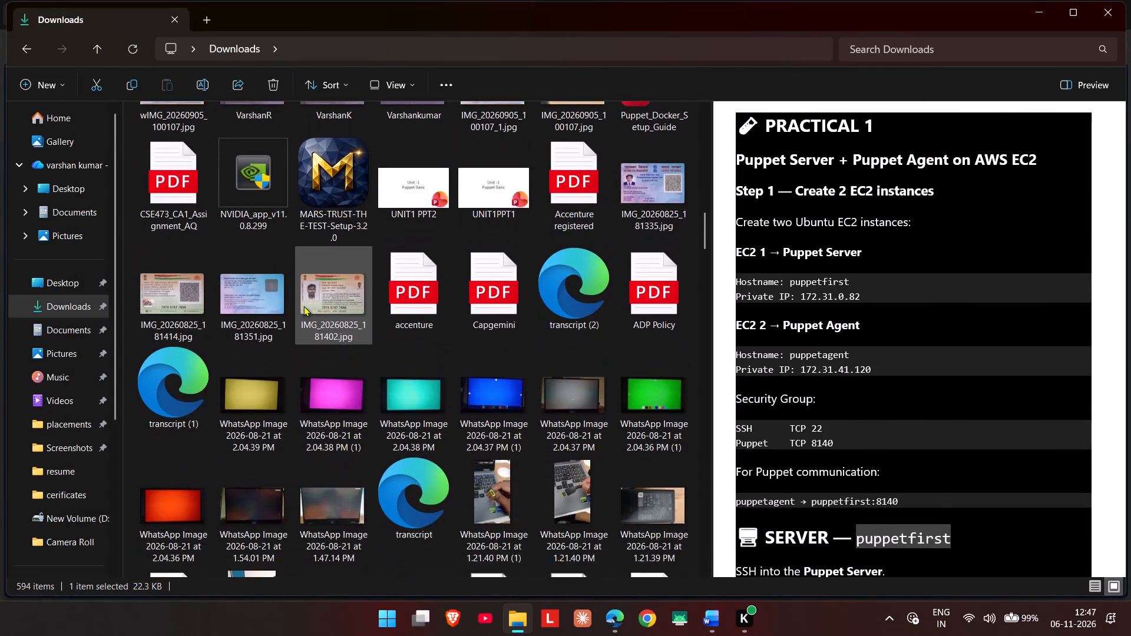
{"action": "scroll", "coordinate": [303, 306], "scroll_direction": "down", "scroll_amount": 3}
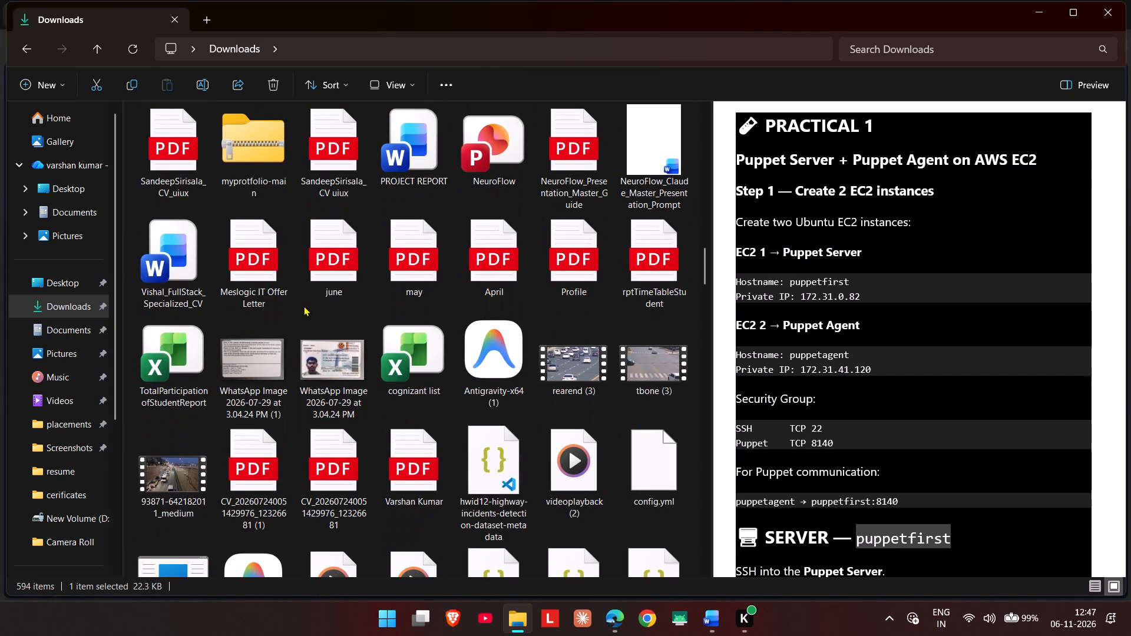
{"action": "scroll", "coordinate": [303, 306], "scroll_direction": "down", "scroll_amount": 2}
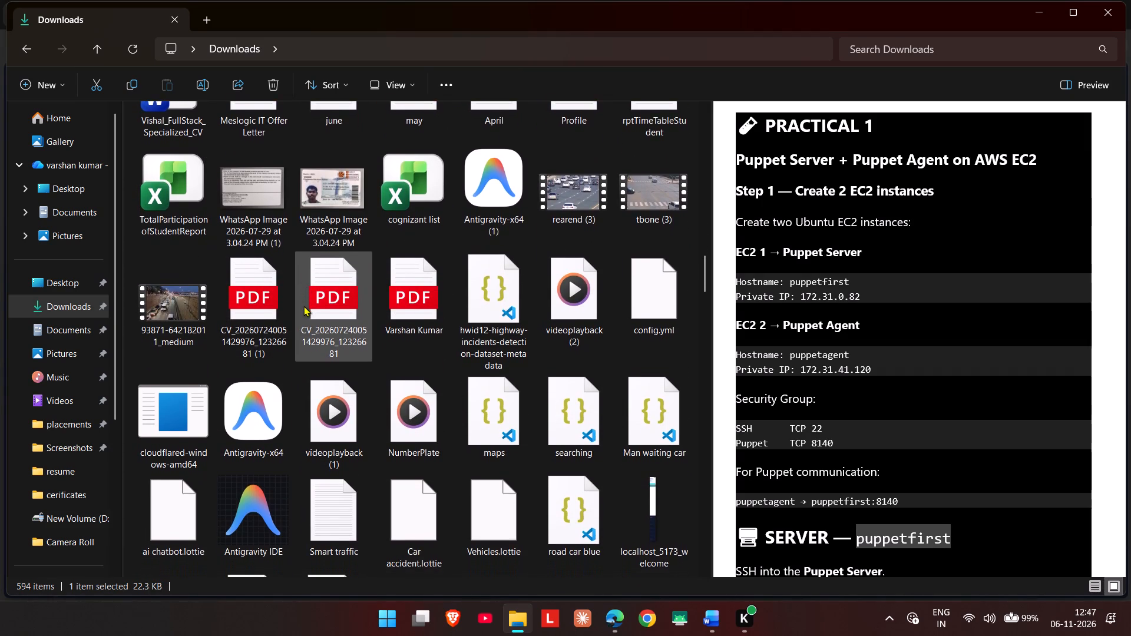
{"action": "scroll", "coordinate": [303, 306], "scroll_direction": "down", "scroll_amount": 2}
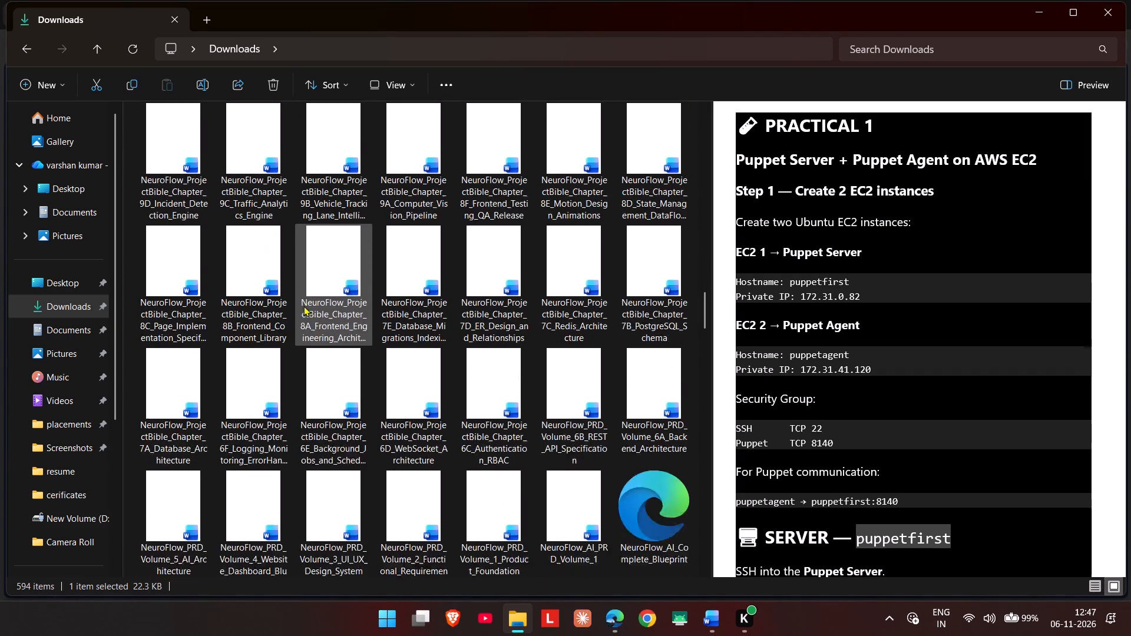
{"action": "scroll", "coordinate": [303, 306], "scroll_direction": "down", "scroll_amount": 3}
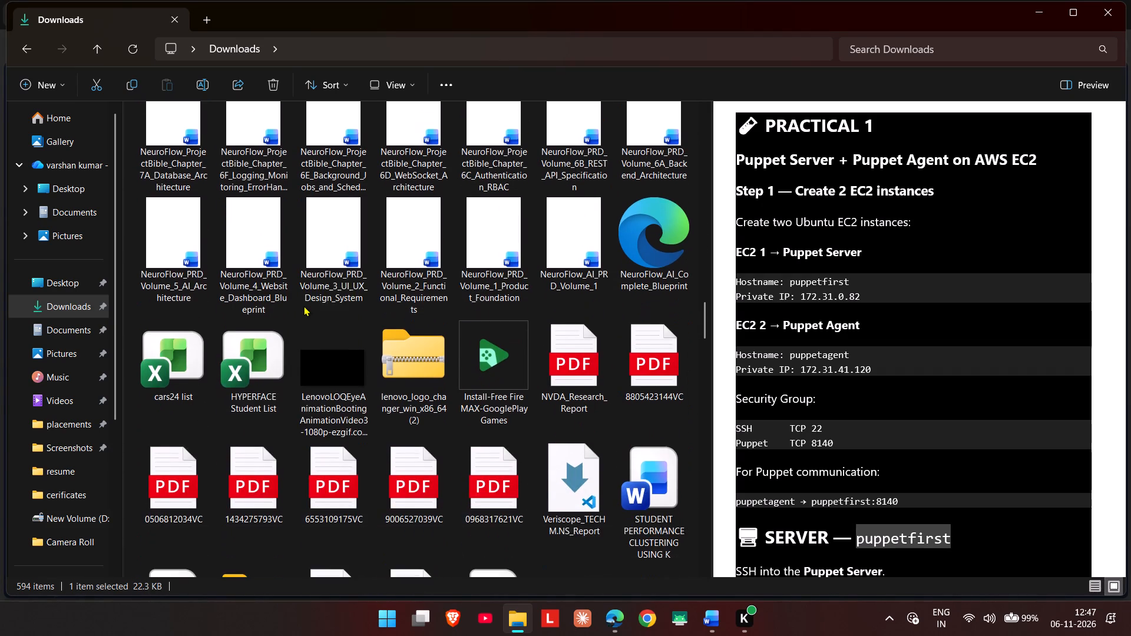
{"action": "scroll", "coordinate": [303, 306], "scroll_direction": "down", "scroll_amount": 3}
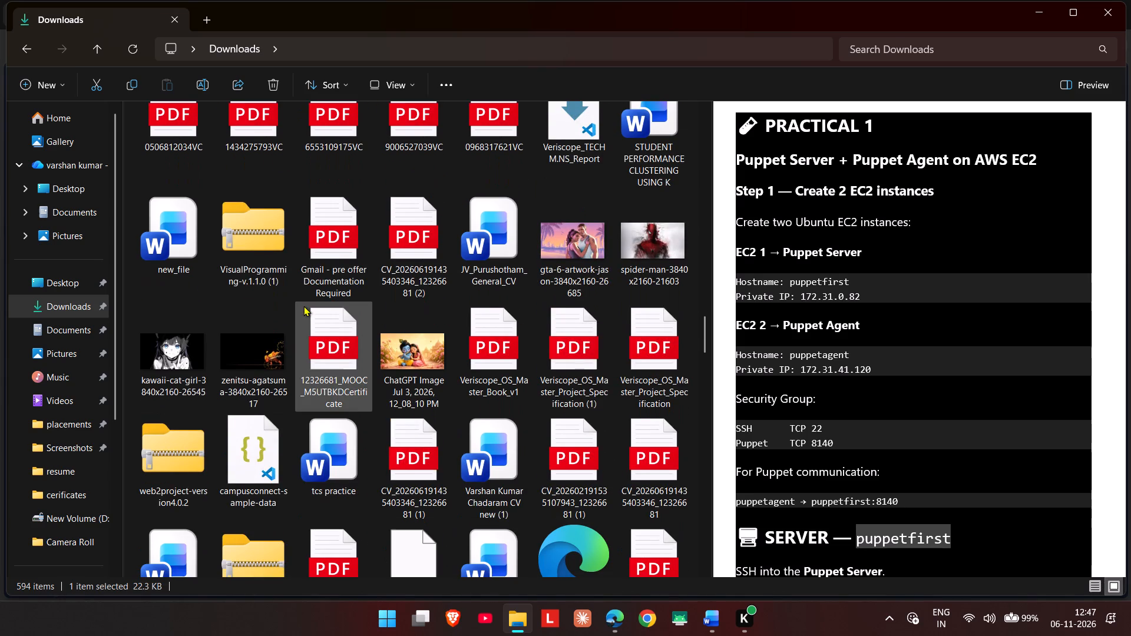
{"action": "scroll", "coordinate": [303, 306], "scroll_direction": "down", "scroll_amount": 2}
Open the STUDENT PERFORMANCE CLUSTERING USING K document to check its content, and close it.
{"action": "scroll", "coordinate": [303, 306], "scroll_direction": "up", "scroll_amount": 3}
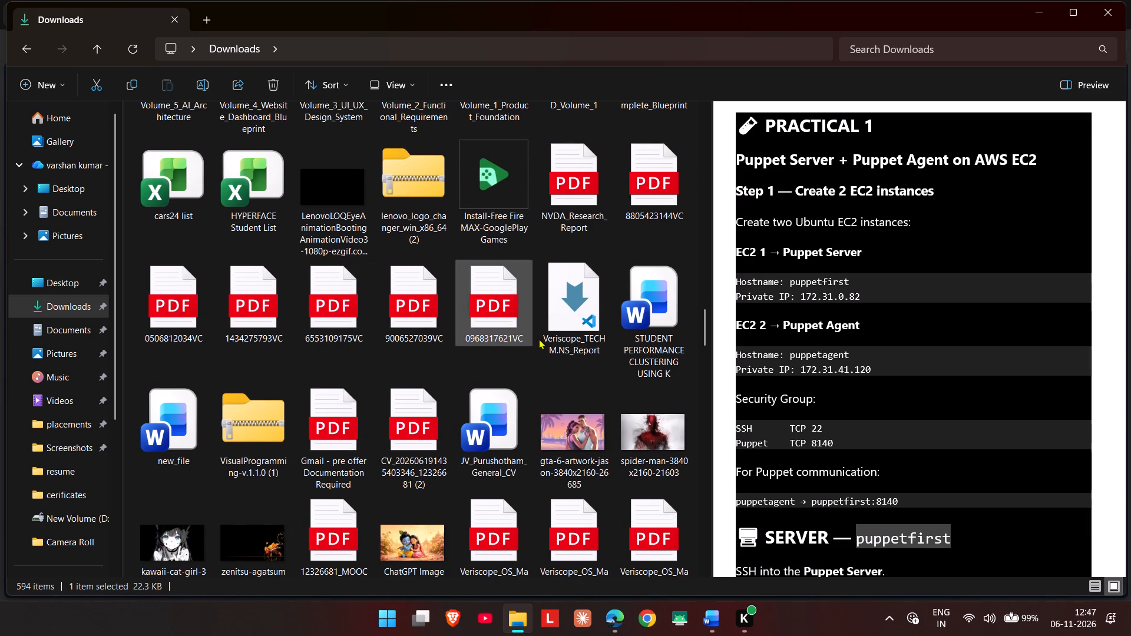
{"action": "double_click", "coordinate": [648, 326]}
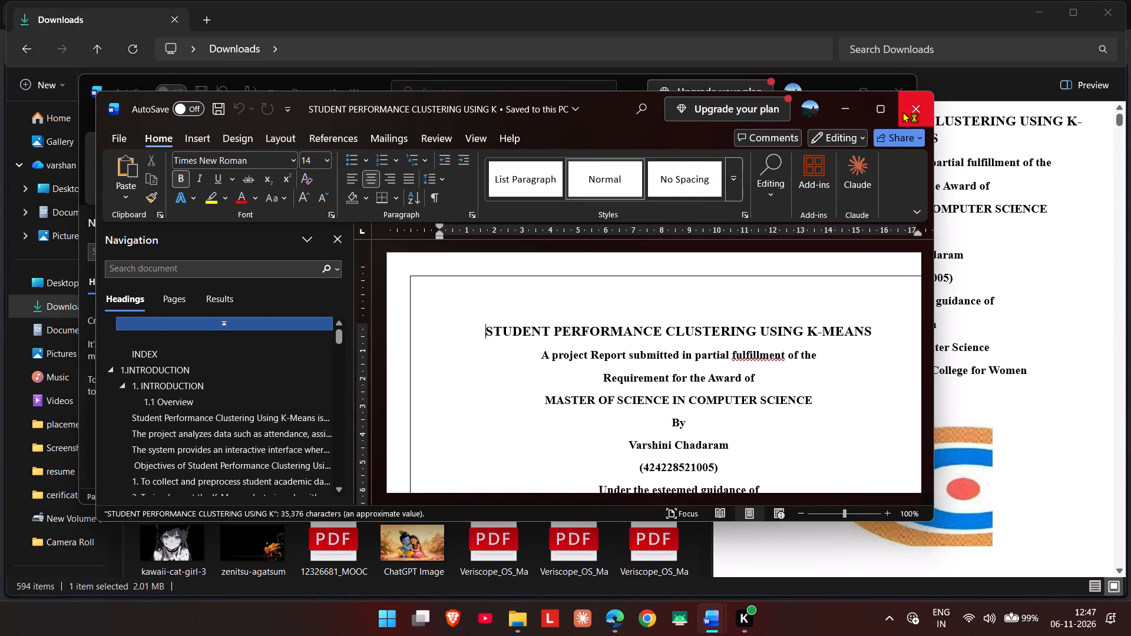
{"action": "left_click", "coordinate": [917, 98]}
{"action": "key", "text": "alt+Tab"}
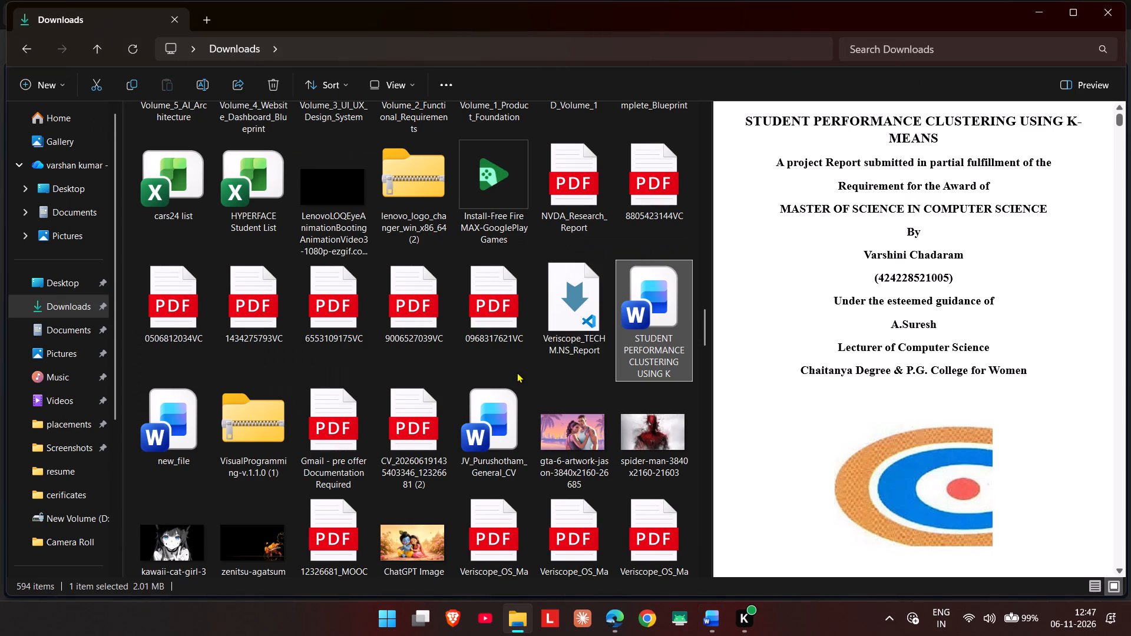
Check the Word files further down in Downloads, opening the ERP_project report to view it and closing it.
{"action": "left_click", "coordinate": [502, 423]}
{"action": "scroll", "coordinate": [502, 423], "scroll_direction": "down", "scroll_amount": 2}
{"action": "left_click", "coordinate": [478, 362]}
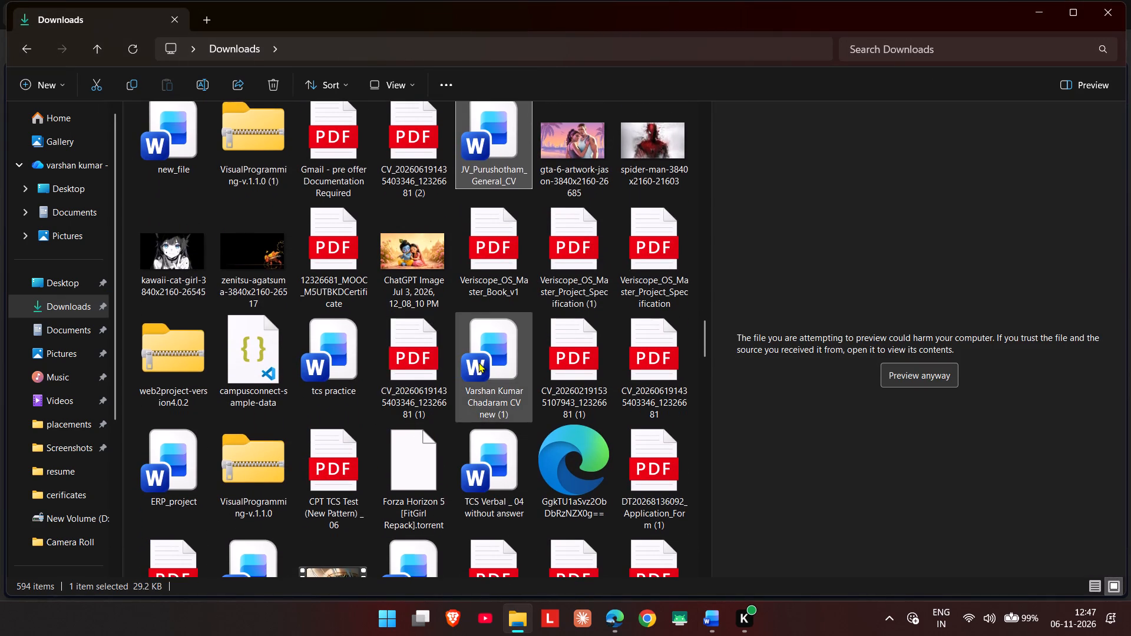
{"action": "scroll", "coordinate": [478, 362], "scroll_direction": "down", "scroll_amount": 1}
{"action": "left_click", "coordinate": [172, 305]}
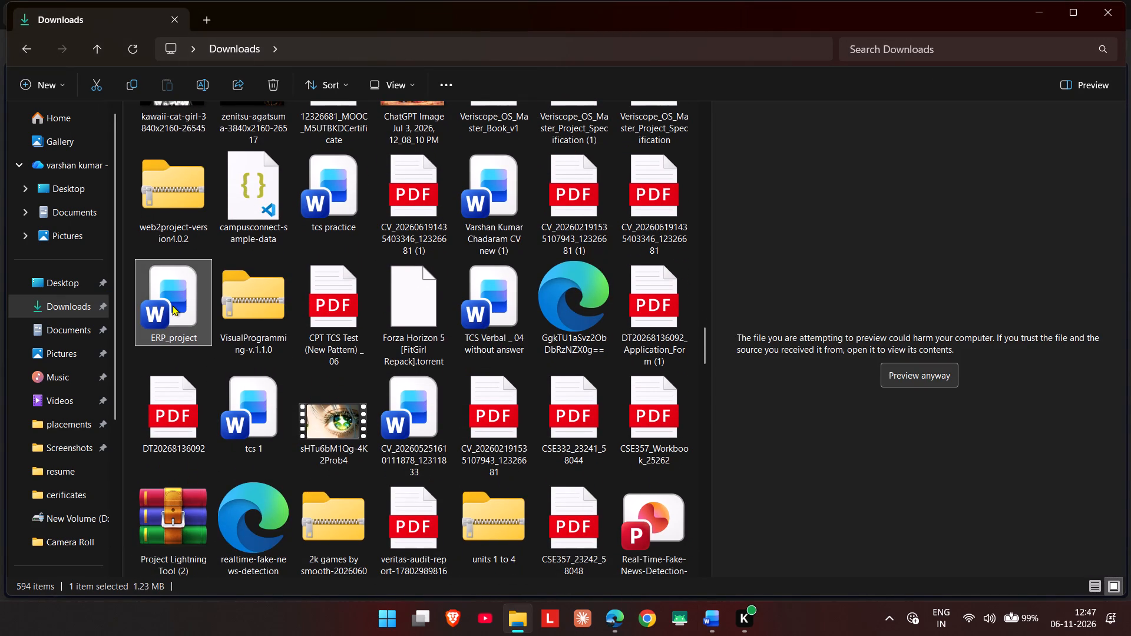
{"action": "double_click", "coordinate": [172, 305]}
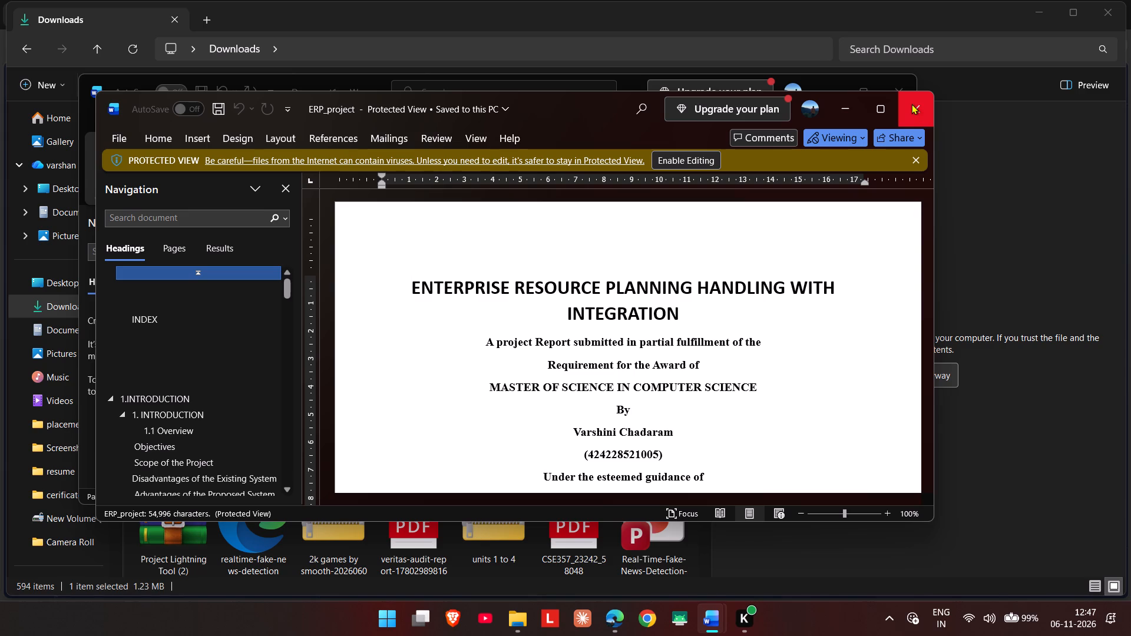
{"action": "left_click", "coordinate": [911, 104]}
{"action": "key", "text": "alt+Tab"}
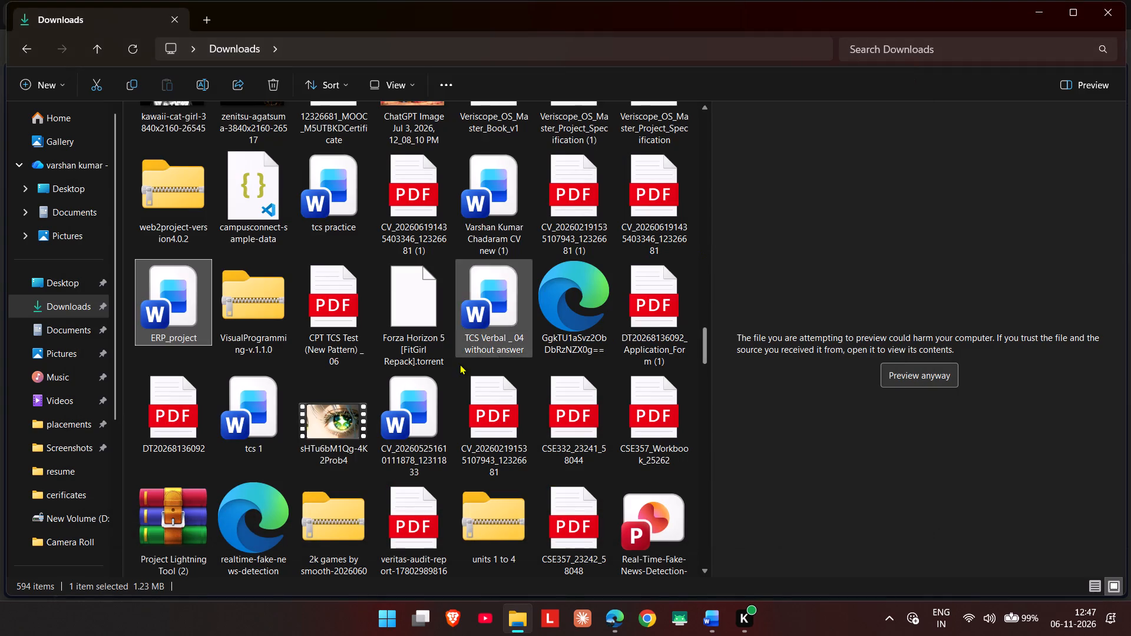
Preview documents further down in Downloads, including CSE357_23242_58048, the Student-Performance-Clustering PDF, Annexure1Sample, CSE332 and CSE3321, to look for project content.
{"action": "scroll", "coordinate": [459, 364], "scroll_direction": "down", "scroll_amount": 1}
{"action": "scroll", "coordinate": [401, 408], "scroll_direction": "down", "scroll_amount": 1}
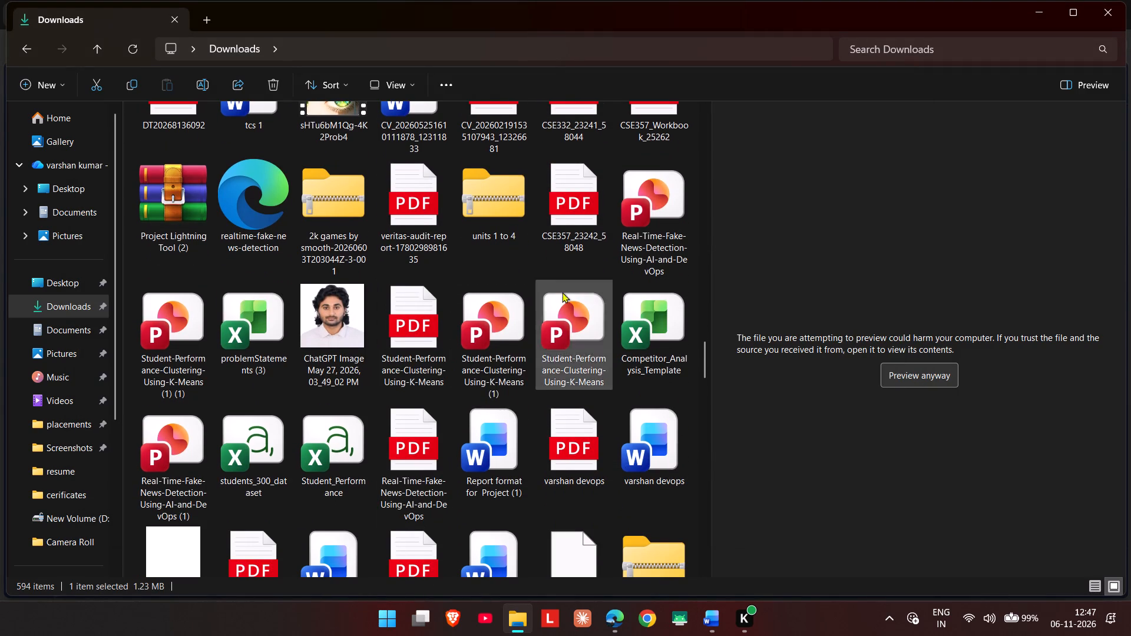
{"action": "left_click", "coordinate": [588, 243]}
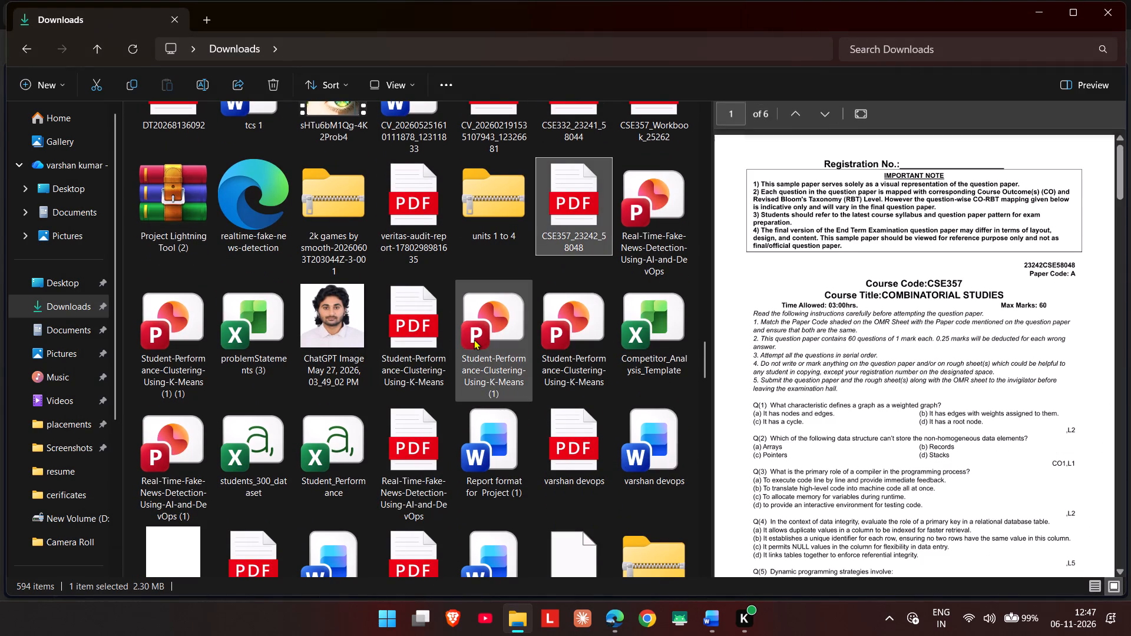
{"action": "left_click", "coordinate": [438, 372]}
{"action": "scroll", "coordinate": [438, 372], "scroll_direction": "down", "scroll_amount": 2}
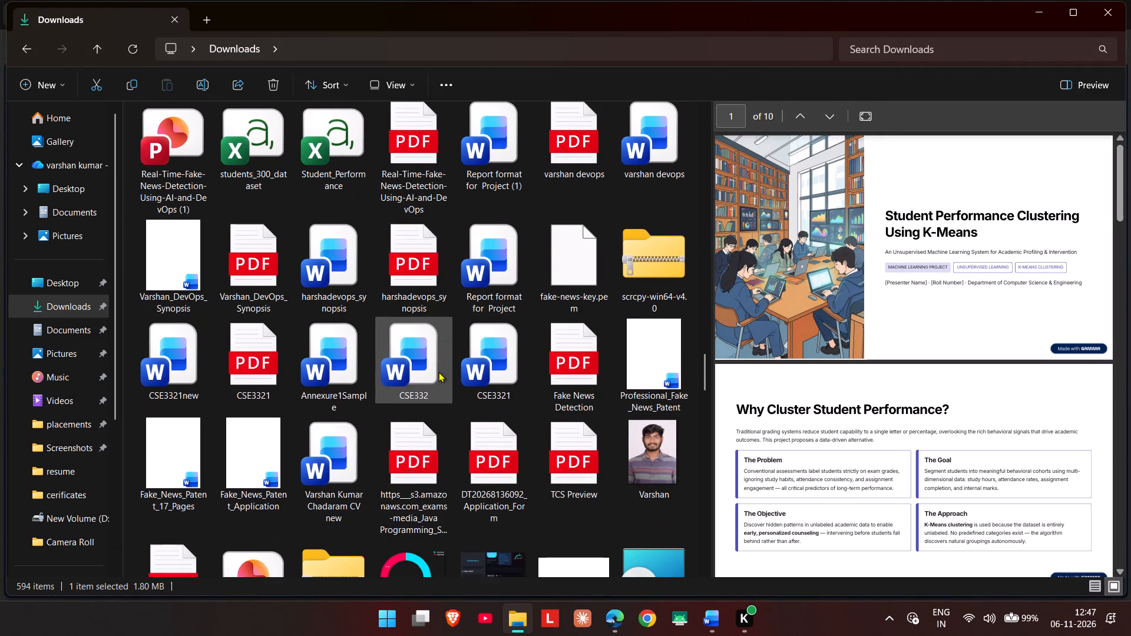
{"action": "left_click", "coordinate": [407, 459]}
{"action": "left_click", "coordinate": [413, 381]}
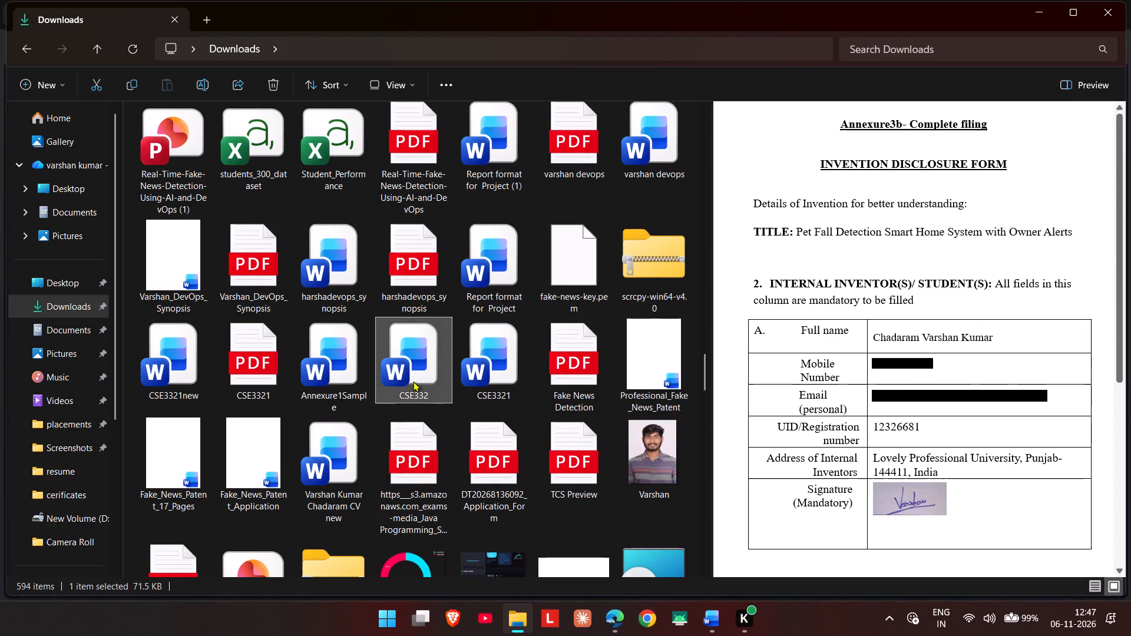
{"action": "left_click", "coordinate": [334, 388]}
{"action": "left_click", "coordinate": [386, 380]}
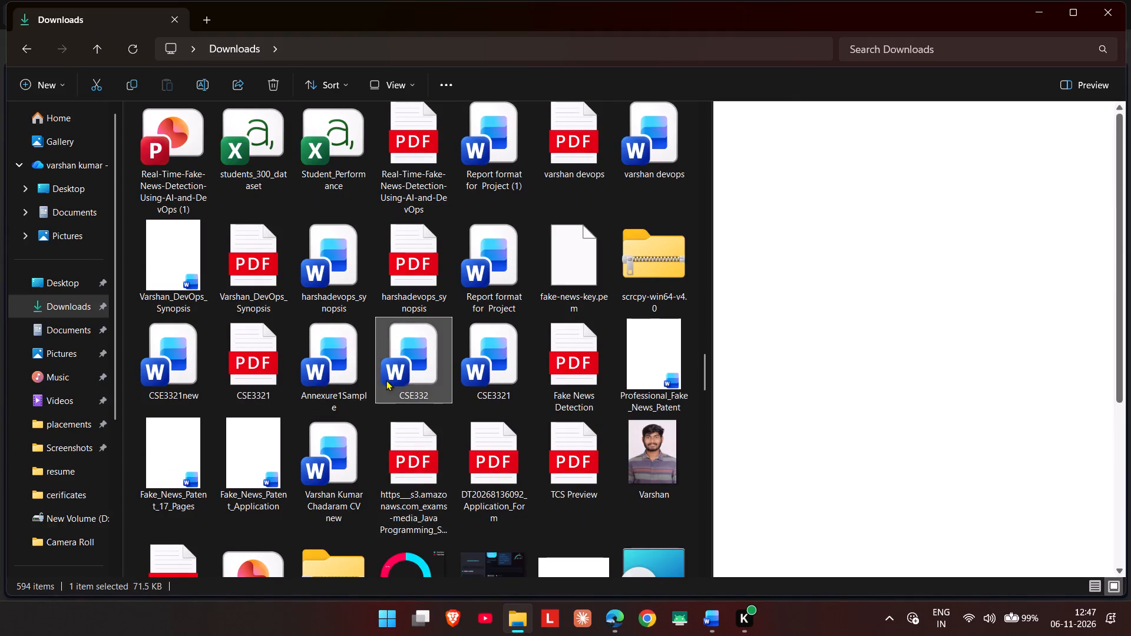
{"action": "left_click", "coordinate": [487, 379]}
{"action": "left_click", "coordinate": [314, 461]}
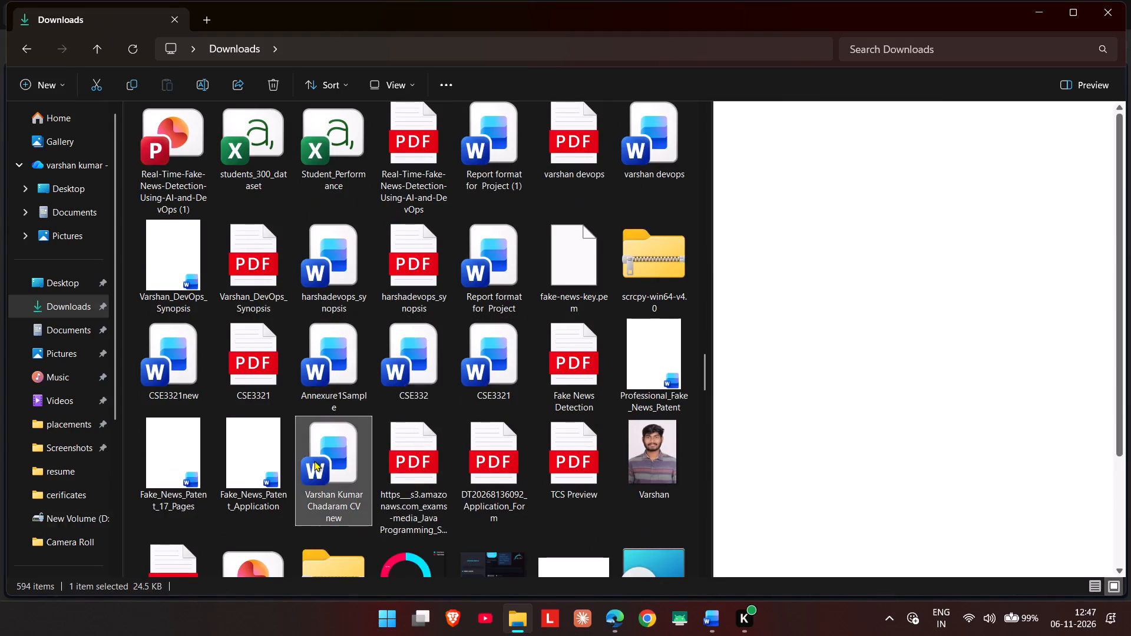
Open the Varshan_DevOps_Synopsis document from Downloads in Word.
{"action": "left_click", "coordinate": [143, 252]}
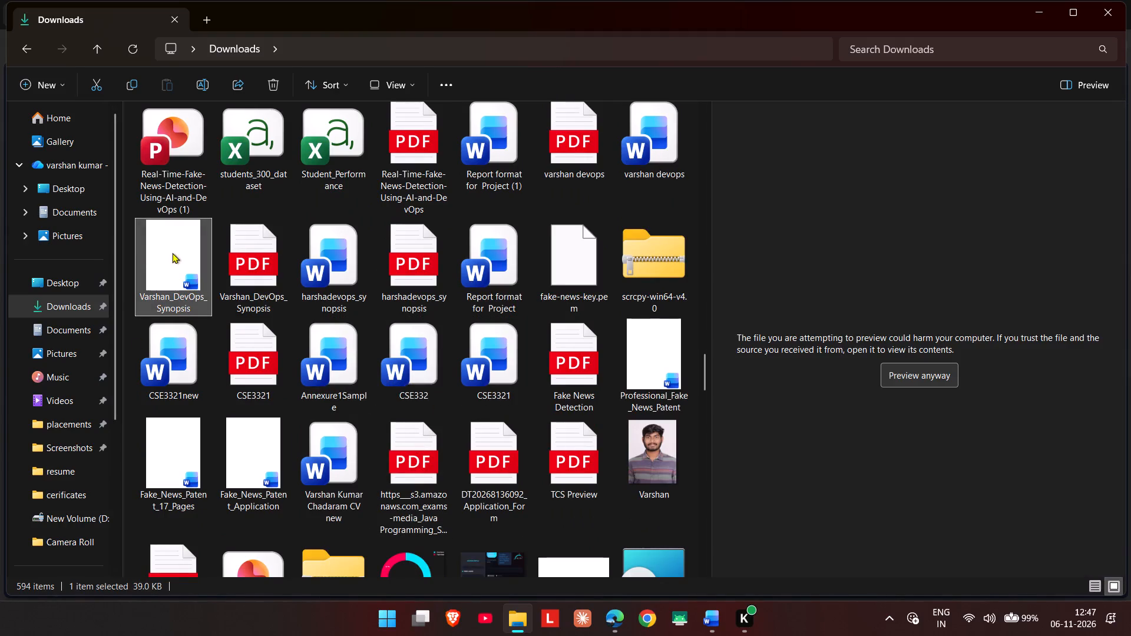
{"action": "double_click", "coordinate": [165, 268]}
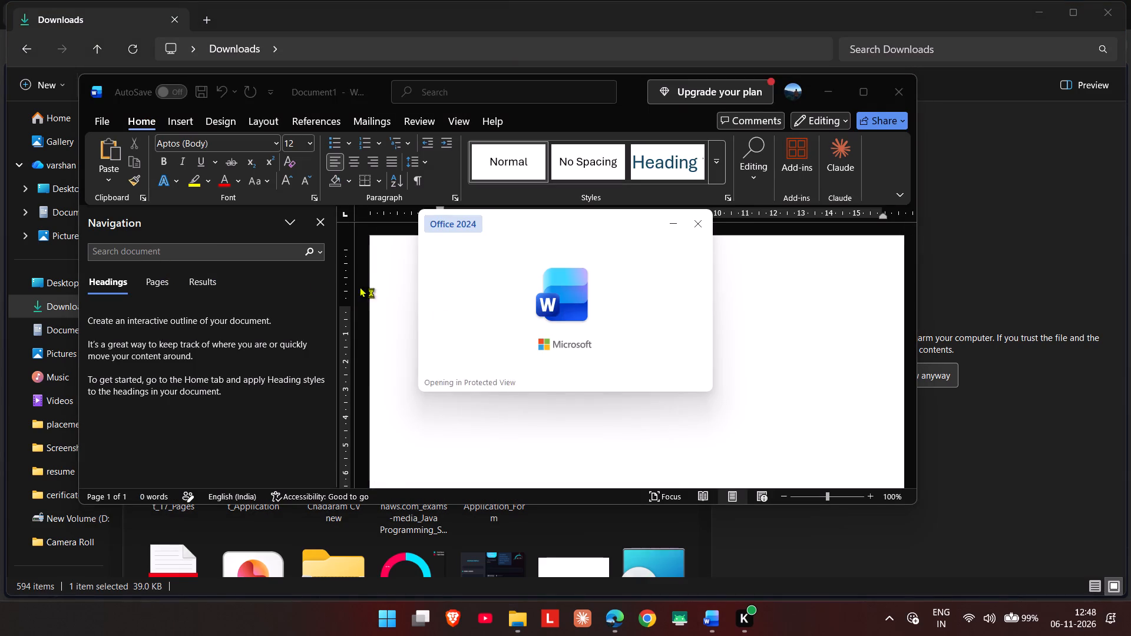
Examine the synopsis from its title page through its later sections for structure and content, ending back at the title.
{"action": "scroll", "coordinate": [476, 303], "scroll_direction": "down", "scroll_amount": 1}
{"action": "scroll", "coordinate": [476, 303], "scroll_direction": "up", "scroll_amount": 1}
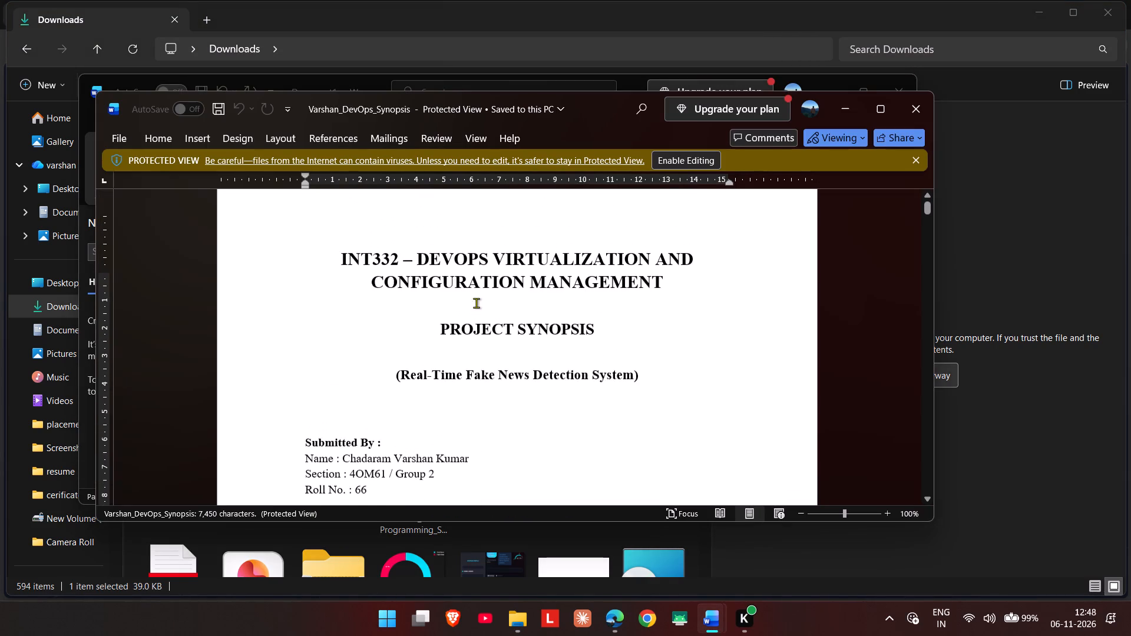
{"action": "scroll", "coordinate": [476, 303], "scroll_direction": "down", "scroll_amount": 7}
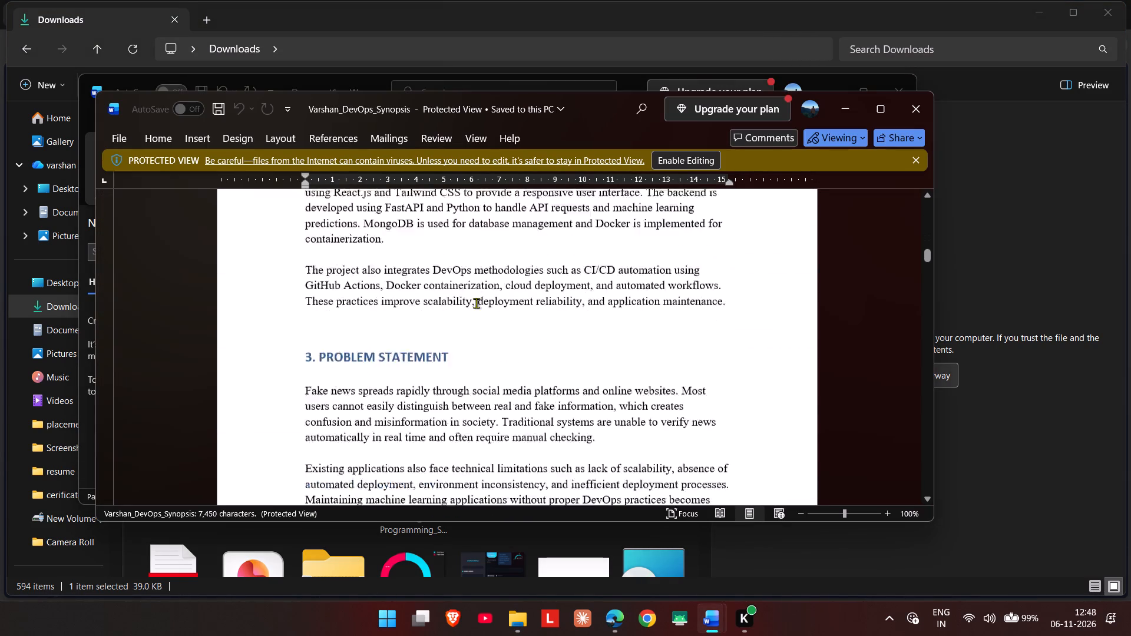
{"action": "scroll", "coordinate": [476, 303], "scroll_direction": "down", "scroll_amount": 15}
{"action": "scroll", "coordinate": [476, 303], "scroll_direction": "up", "scroll_amount": 9}
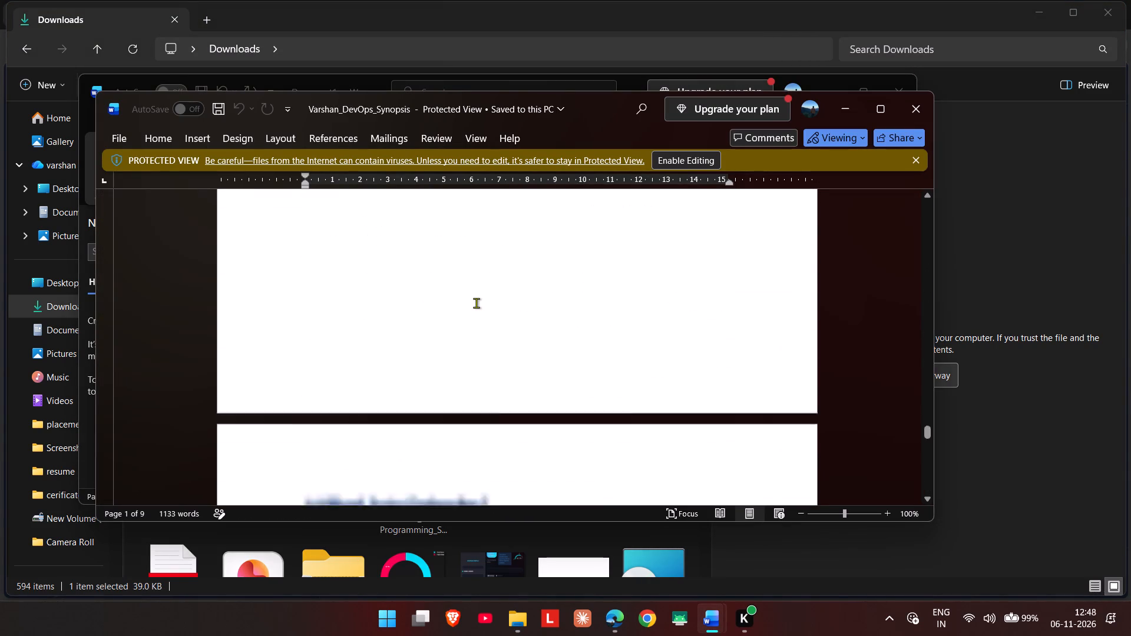
{"action": "scroll", "coordinate": [476, 303], "scroll_direction": "up", "scroll_amount": 14}
{"action": "scroll", "coordinate": [476, 303], "scroll_direction": "down", "scroll_amount": 1}
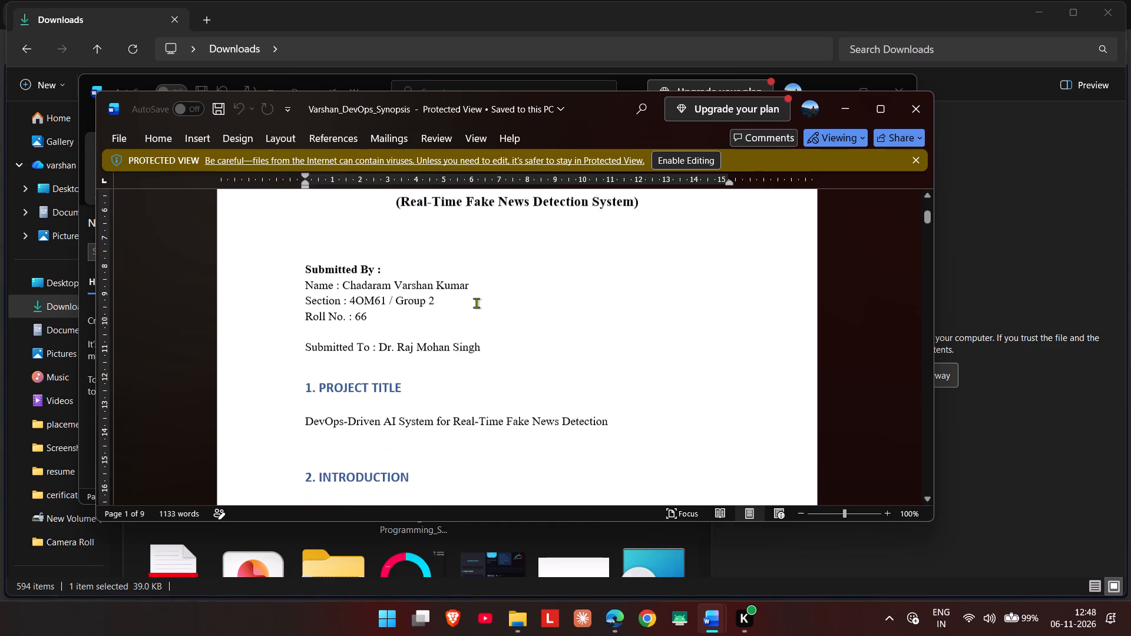
{"action": "scroll", "coordinate": [476, 303], "scroll_direction": "down", "scroll_amount": 2}
{"action": "scroll", "coordinate": [476, 303], "scroll_direction": "up", "scroll_amount": 1}
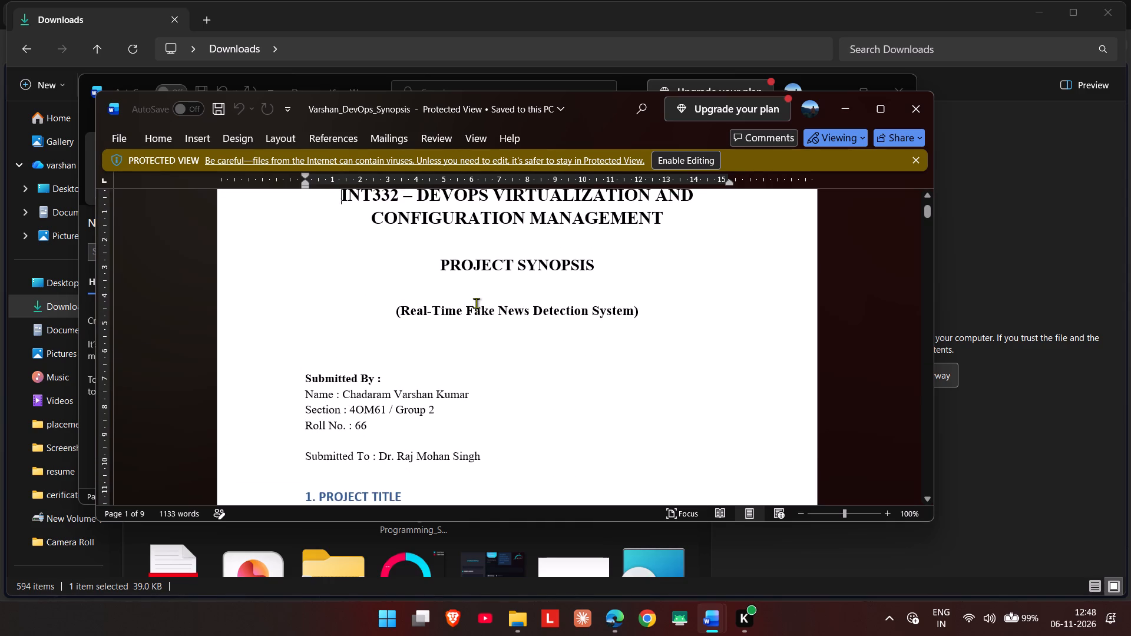
{"action": "scroll", "coordinate": [524, 327], "scroll_direction": "down", "scroll_amount": 1}
{"action": "scroll", "coordinate": [524, 327], "scroll_direction": "up", "scroll_amount": 1}
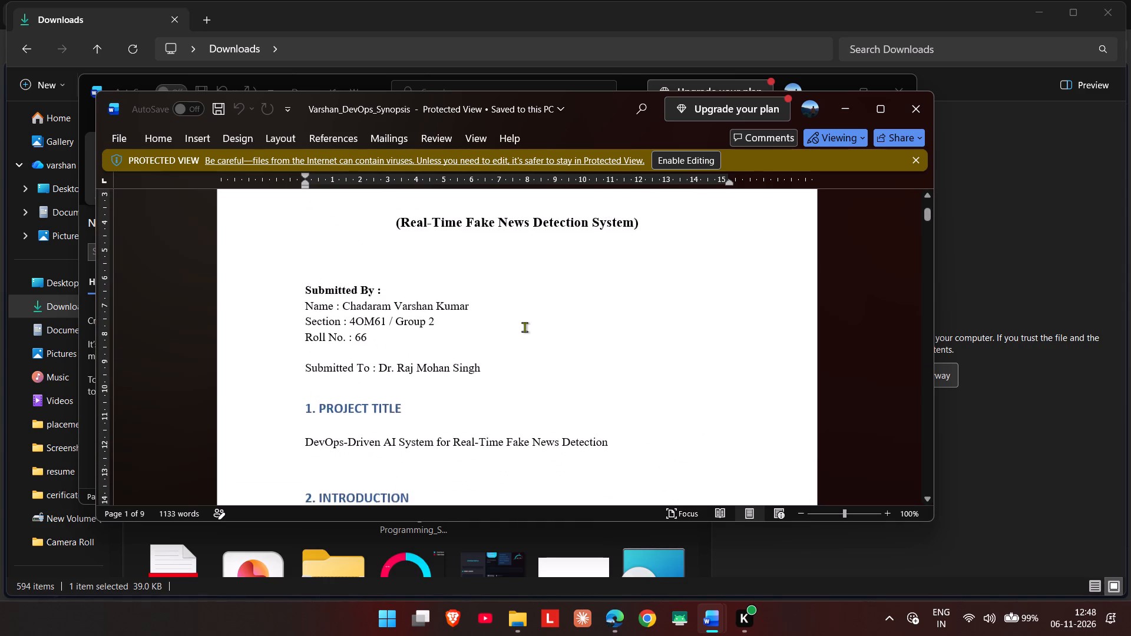
{"action": "scroll", "coordinate": [524, 327], "scroll_direction": "up", "scroll_amount": 1}
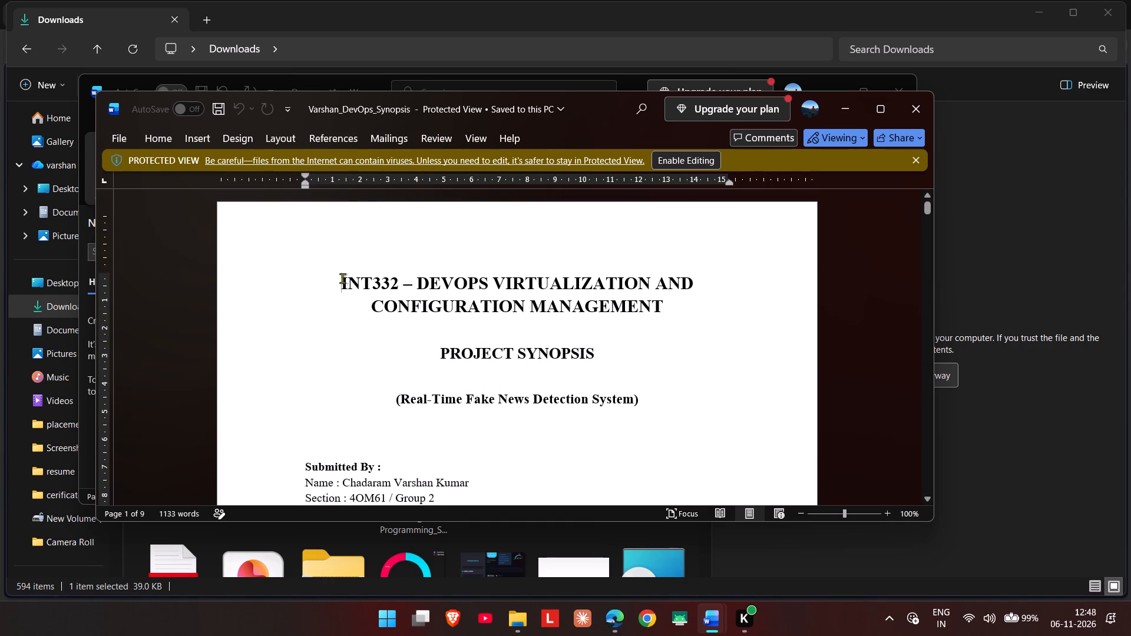
Copy the synopsis title block, from the INT332 course title through (Real-Time Fake News Detection System), and switch to the blank Document1.
{"action": "left_click_drag", "start_coordinate": [340, 281], "coordinate": [650, 408]}
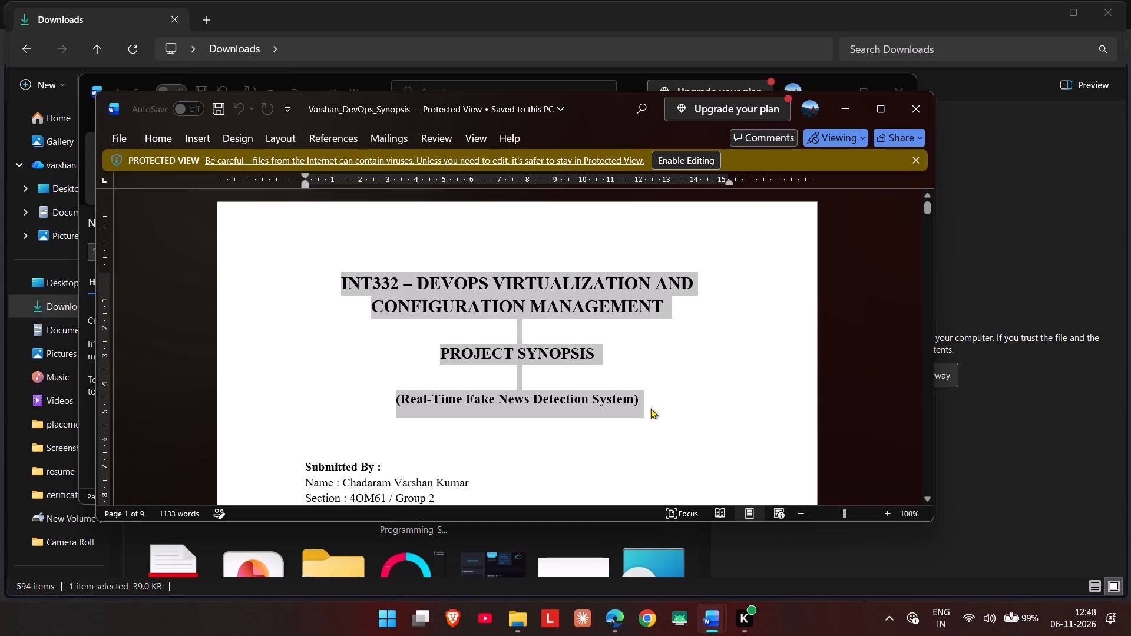
{"action": "key", "text": "ctrl+c"}
{"action": "key", "text": "alt+Tab"}
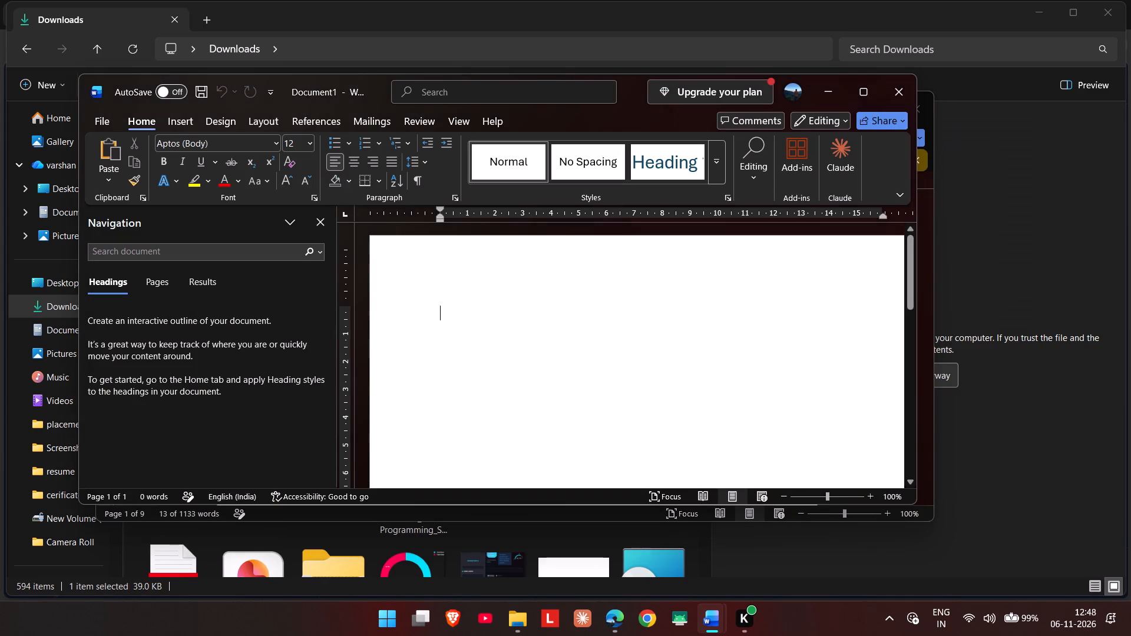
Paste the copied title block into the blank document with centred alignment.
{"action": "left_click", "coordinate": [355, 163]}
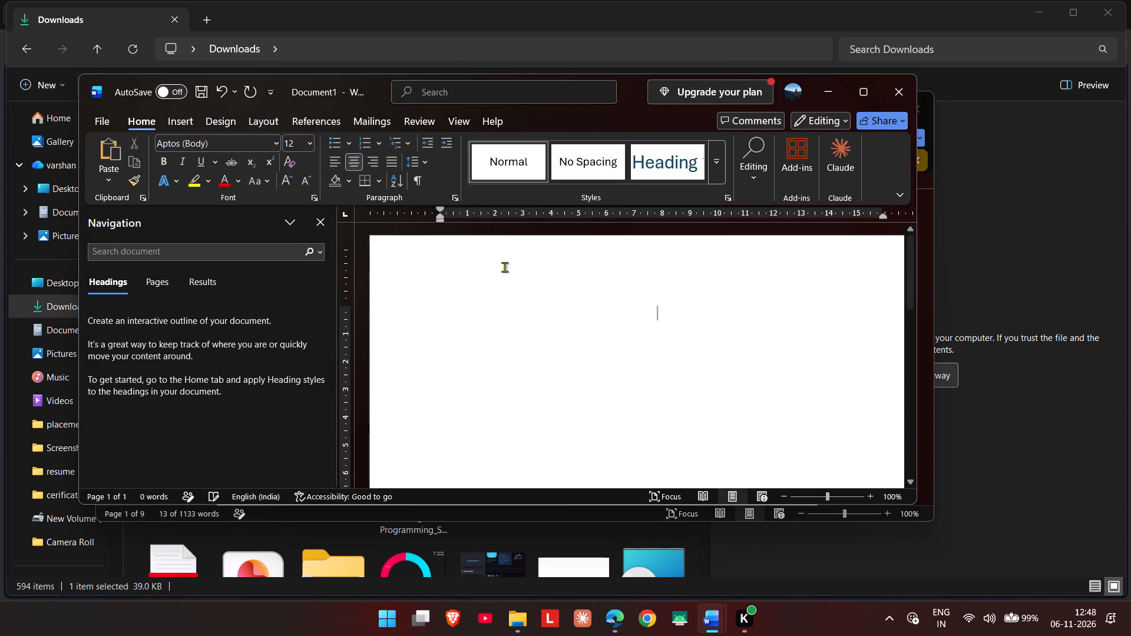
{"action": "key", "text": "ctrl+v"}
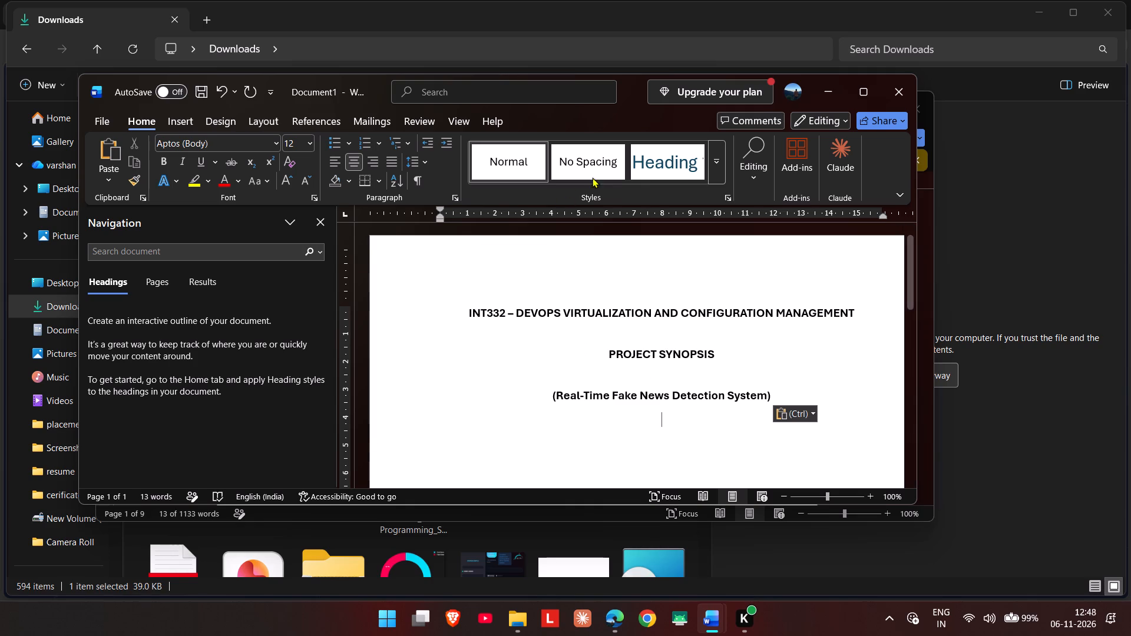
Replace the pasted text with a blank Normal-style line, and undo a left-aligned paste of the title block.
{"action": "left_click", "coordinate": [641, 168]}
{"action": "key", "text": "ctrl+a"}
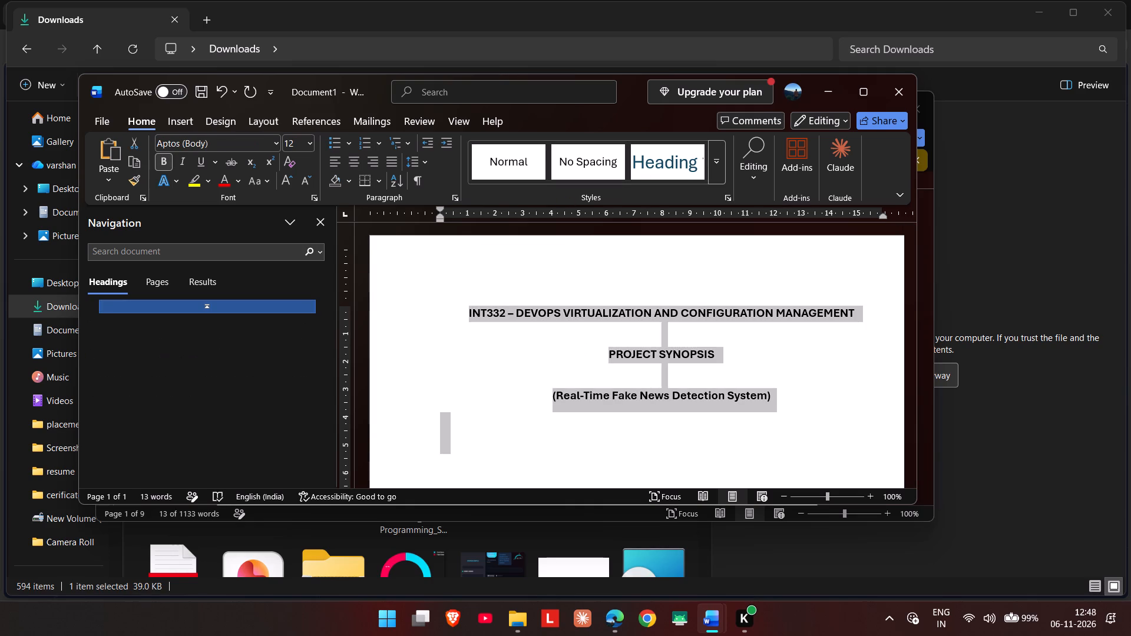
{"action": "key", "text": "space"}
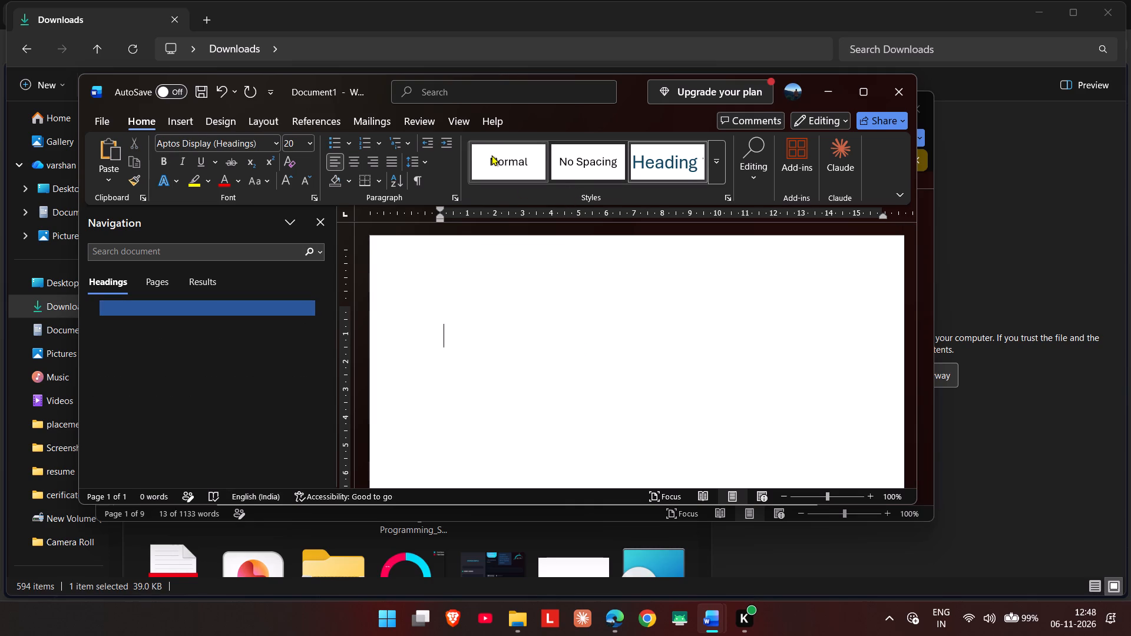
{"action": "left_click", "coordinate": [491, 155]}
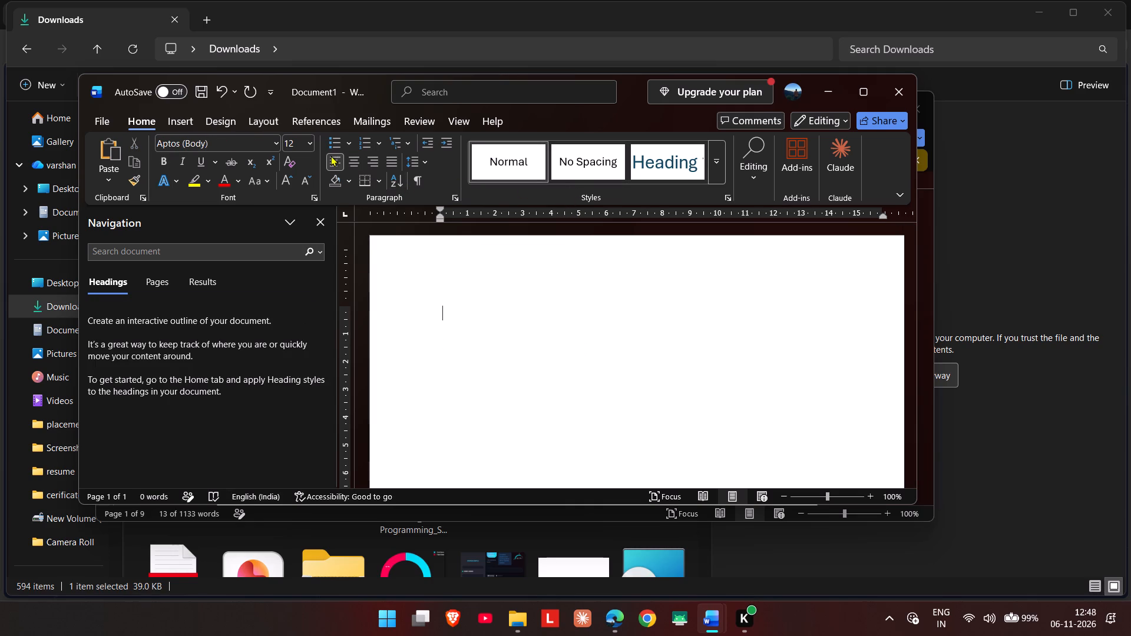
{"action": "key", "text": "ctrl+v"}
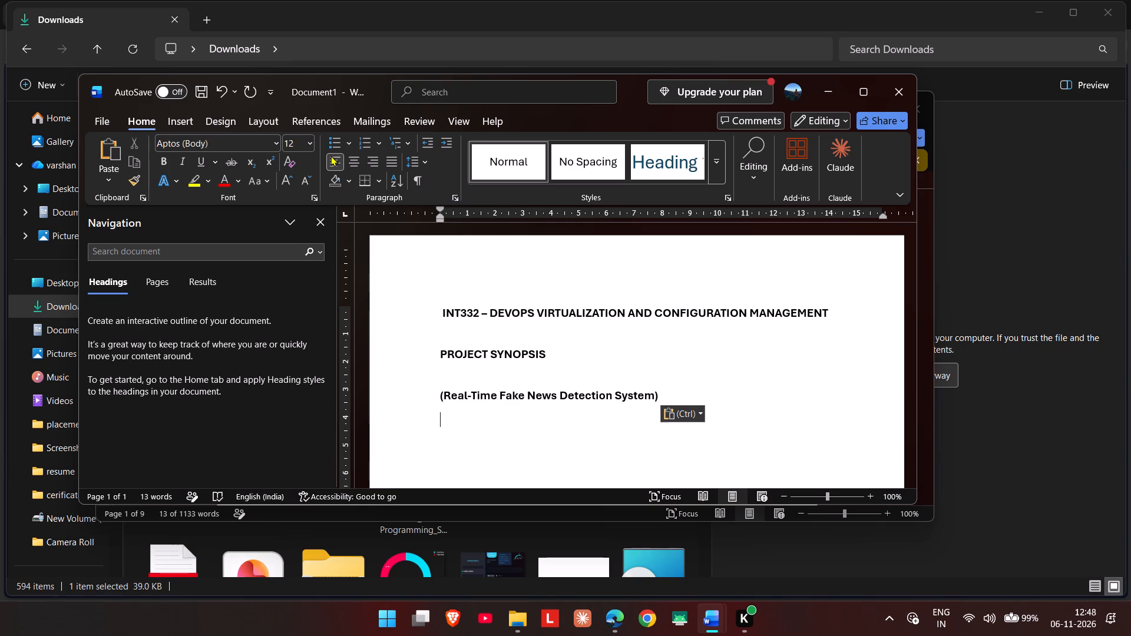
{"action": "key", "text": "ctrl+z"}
Centre the blank line in Document1 and paste the copied title block there.
{"action": "left_click", "coordinate": [349, 155]}
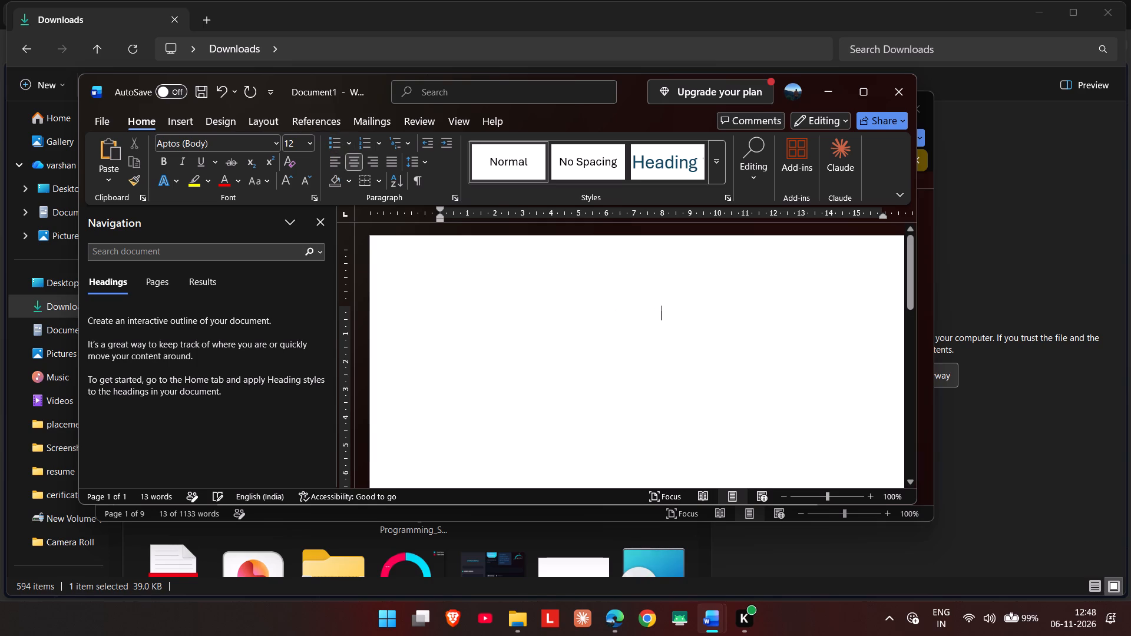
{"action": "key", "text": "ctrl+v"}
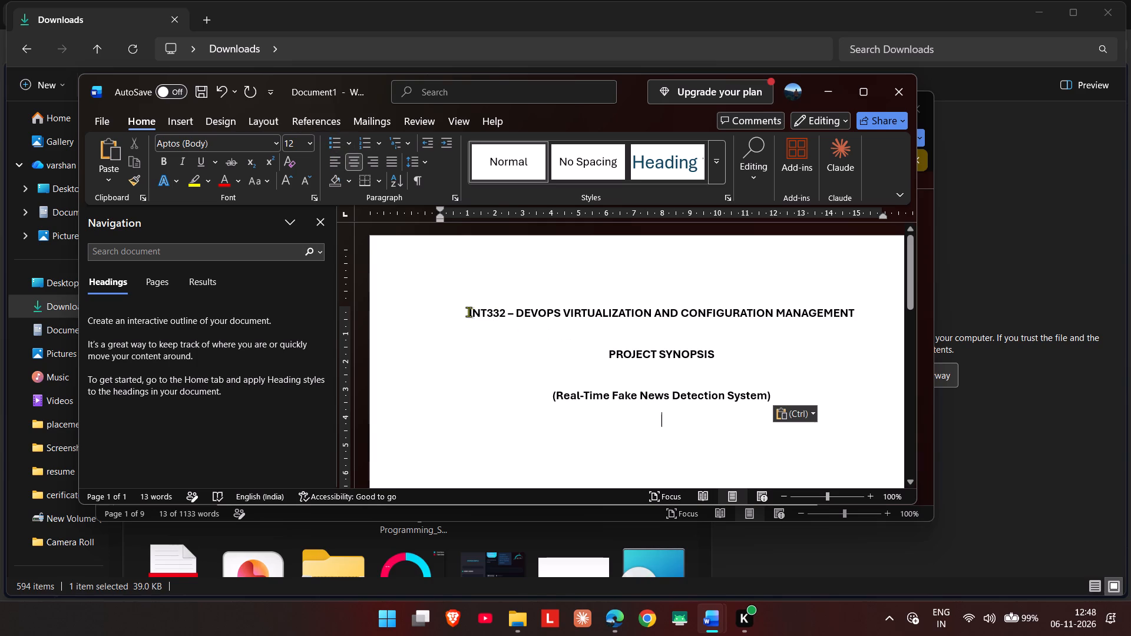
Set the font size of the INT332 – DEVOPS VIRTUALIZATION AND CONFIGURATION MANAGEMENT title to 20.
{"action": "left_click_drag", "start_coordinate": [468, 312], "coordinate": [821, 329]}
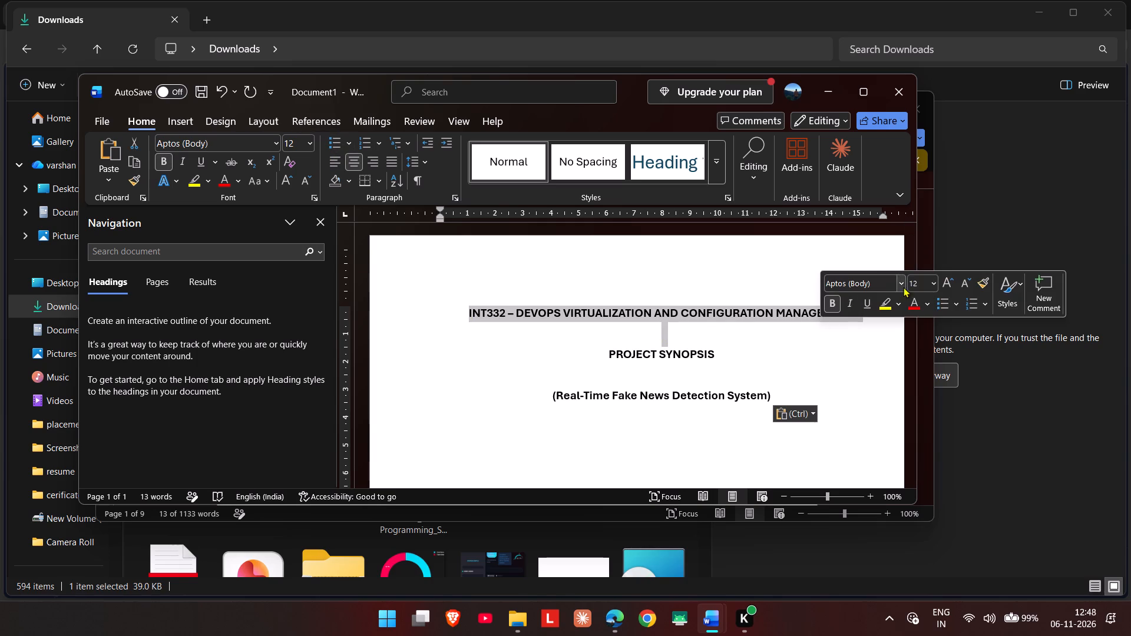
{"action": "left_click", "coordinate": [931, 288]}
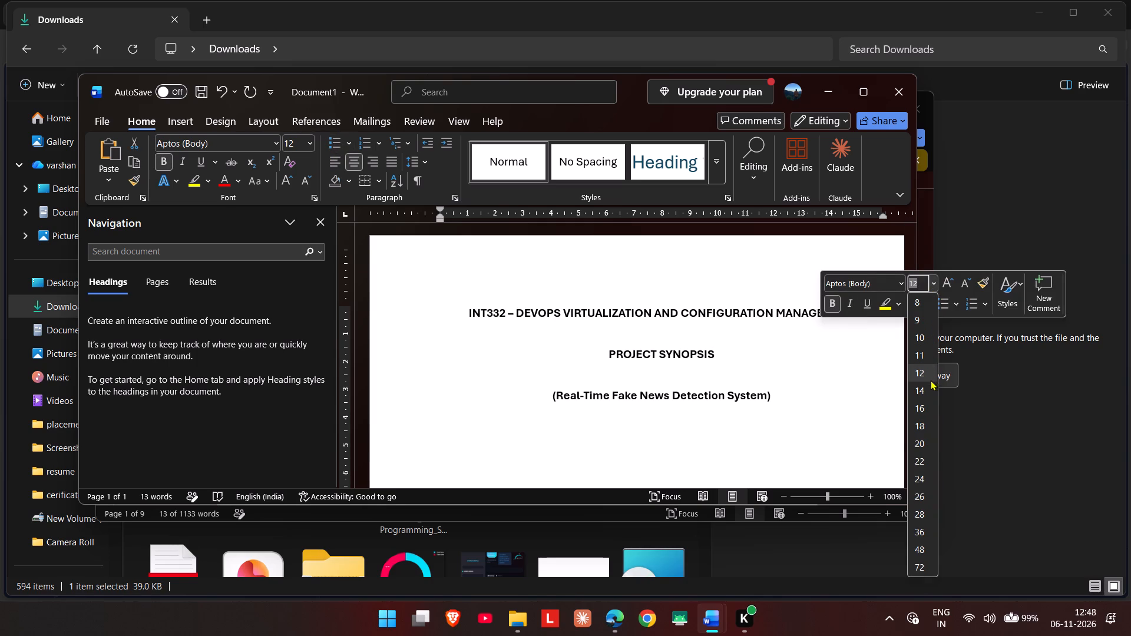
{"action": "left_click", "coordinate": [919, 438]}
{"action": "left_click", "coordinate": [768, 380]}
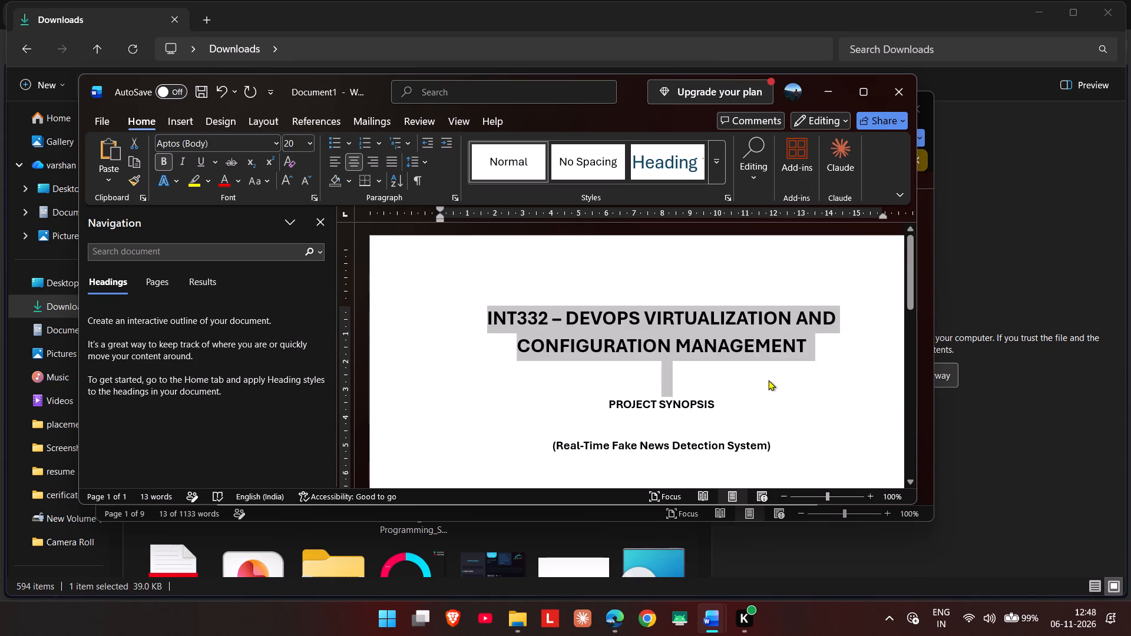
Check the title formatting in the original synopsis and set the PROJECT SYNOPSIS line in Document1 to font size 16.
{"action": "scroll", "coordinate": [724, 369], "scroll_direction": "down", "scroll_amount": 1}
{"action": "key", "text": "alt+Tab"}
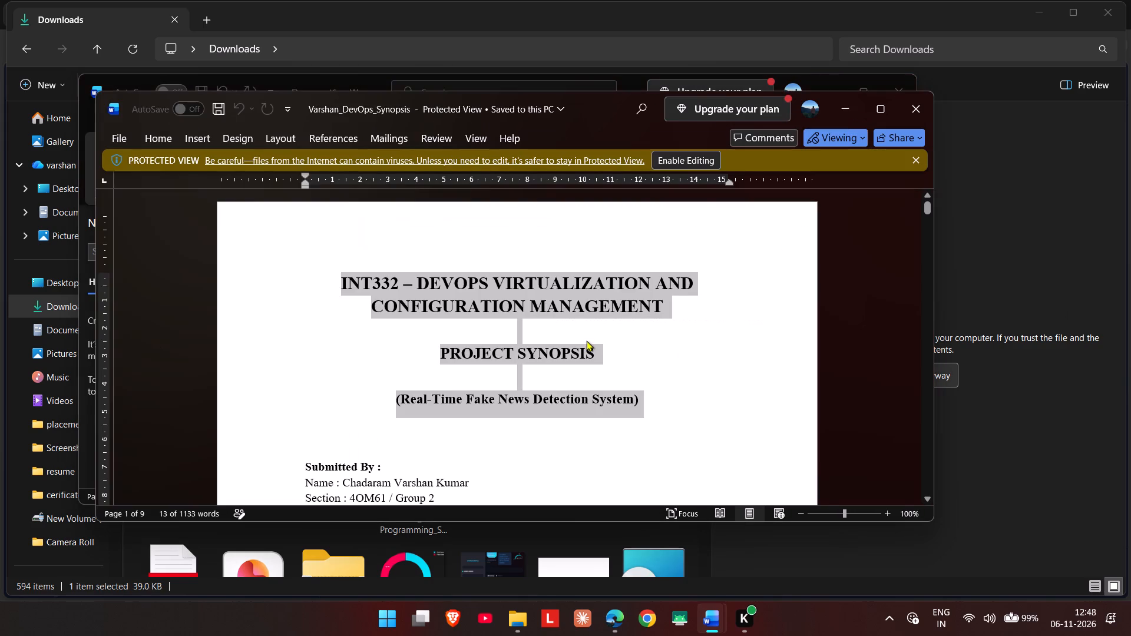
{"action": "key", "text": "alt+Tab"}
{"action": "left_click_drag", "start_coordinate": [609, 274], "coordinate": [719, 274]}
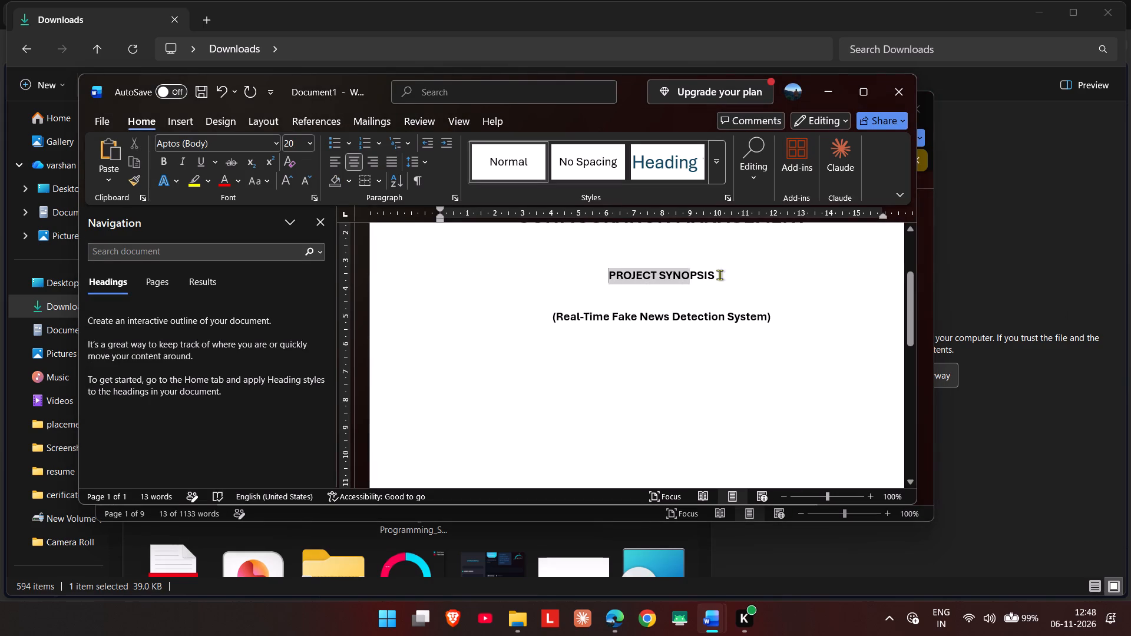
{"action": "left_click_drag", "start_coordinate": [719, 274], "coordinate": [737, 274]}
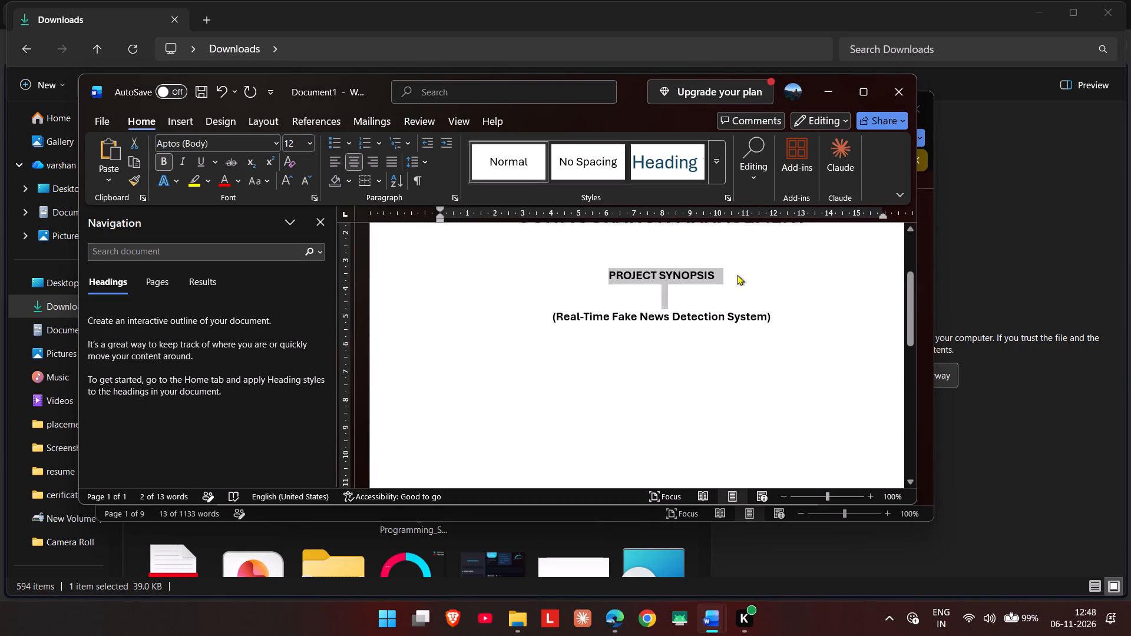
{"action": "key", "text": "ctrl+Up"}
{"action": "key", "text": "ctrl+Up"}
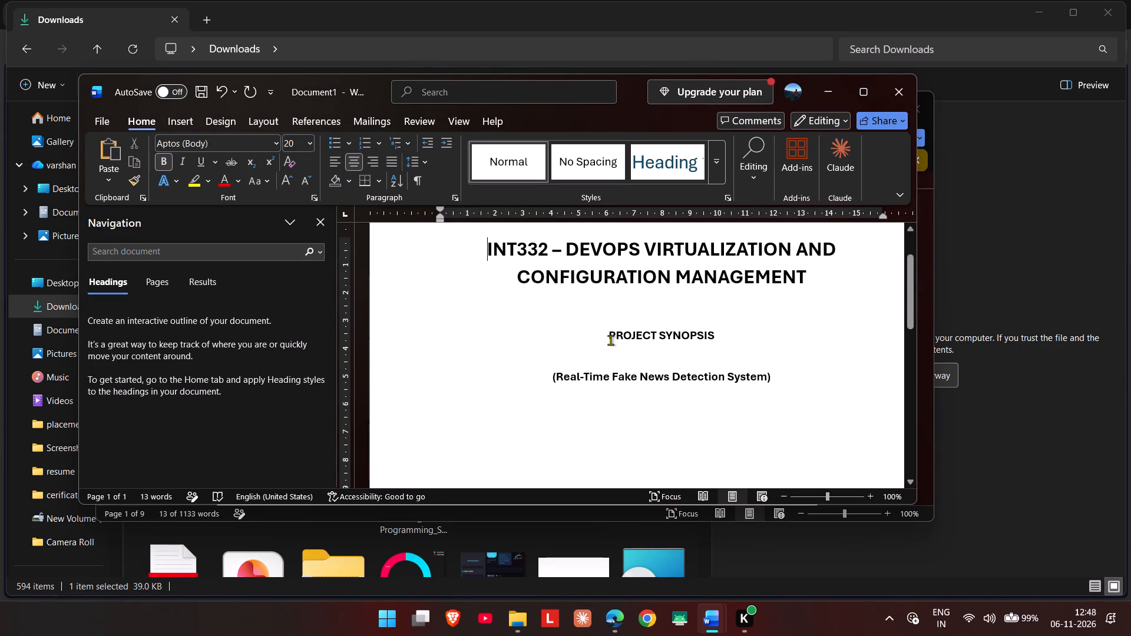
{"action": "left_click_drag", "start_coordinate": [610, 339], "coordinate": [743, 330]}
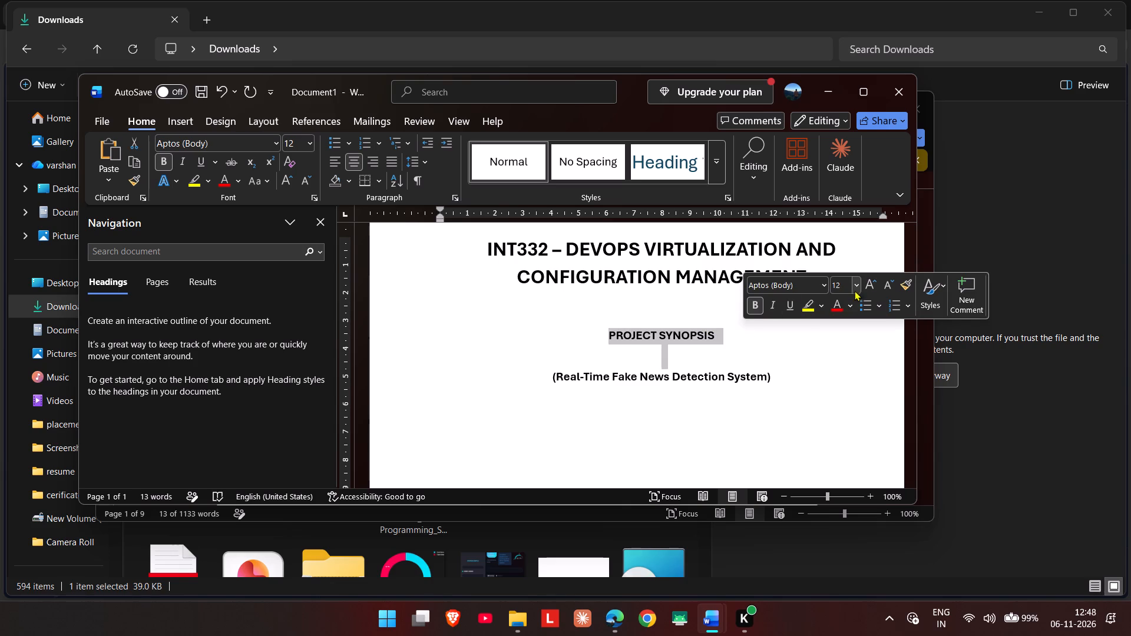
{"action": "left_click", "coordinate": [855, 287]}
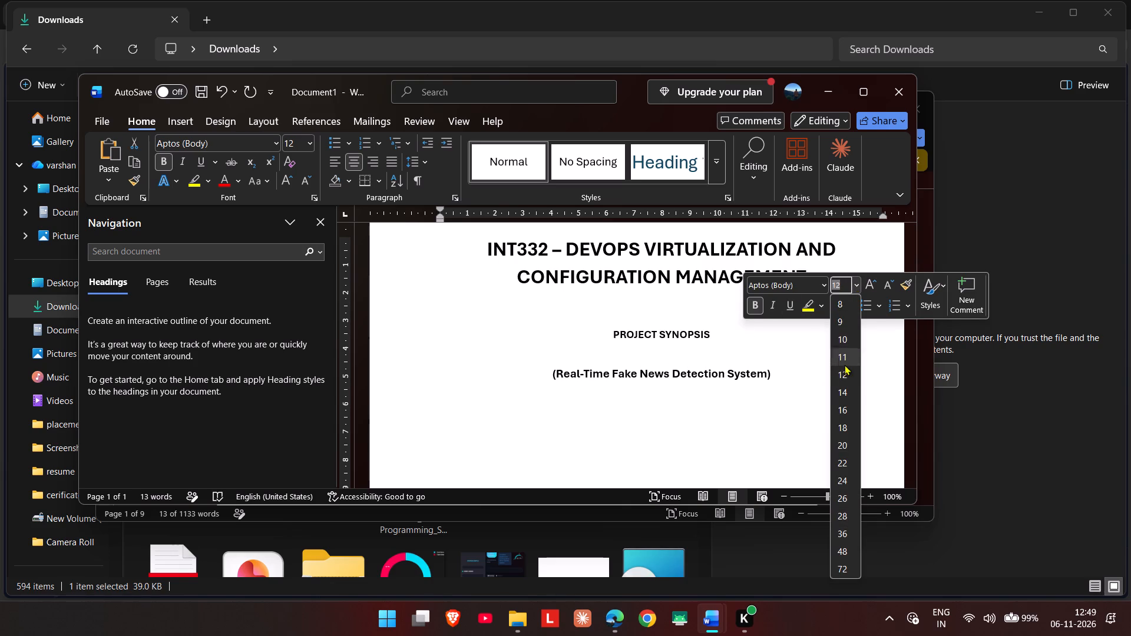
{"action": "left_click", "coordinate": [851, 406]}
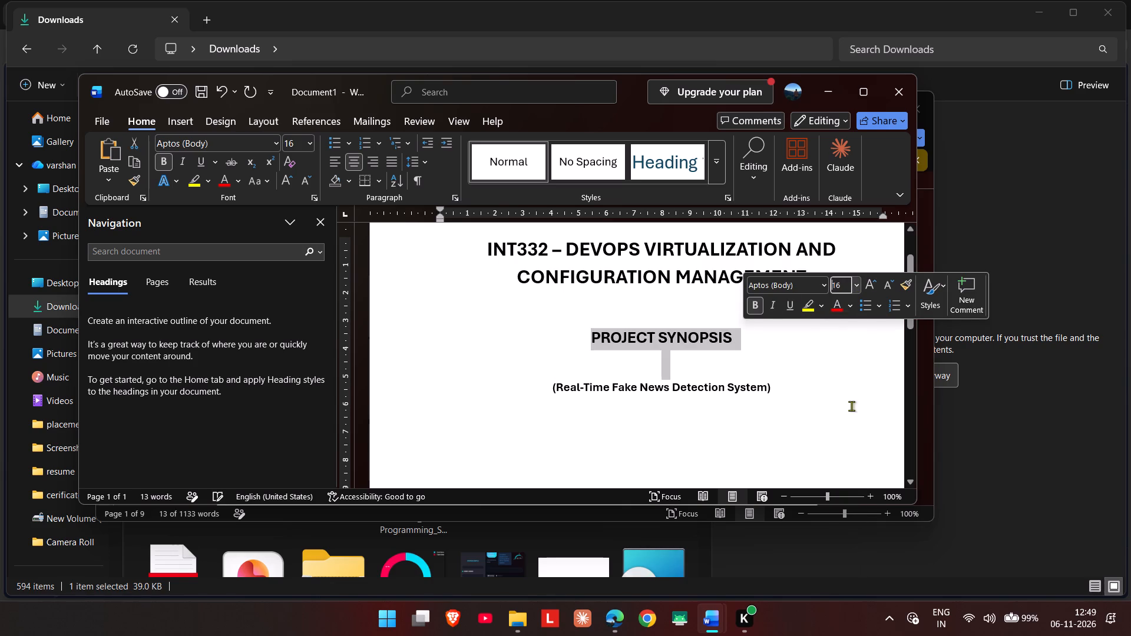
Delete the blank line between the INT332 course title and PROJECT SYNOPSIS.
{"action": "left_click", "coordinate": [663, 314]}
{"action": "key", "text": "BackSpace"}
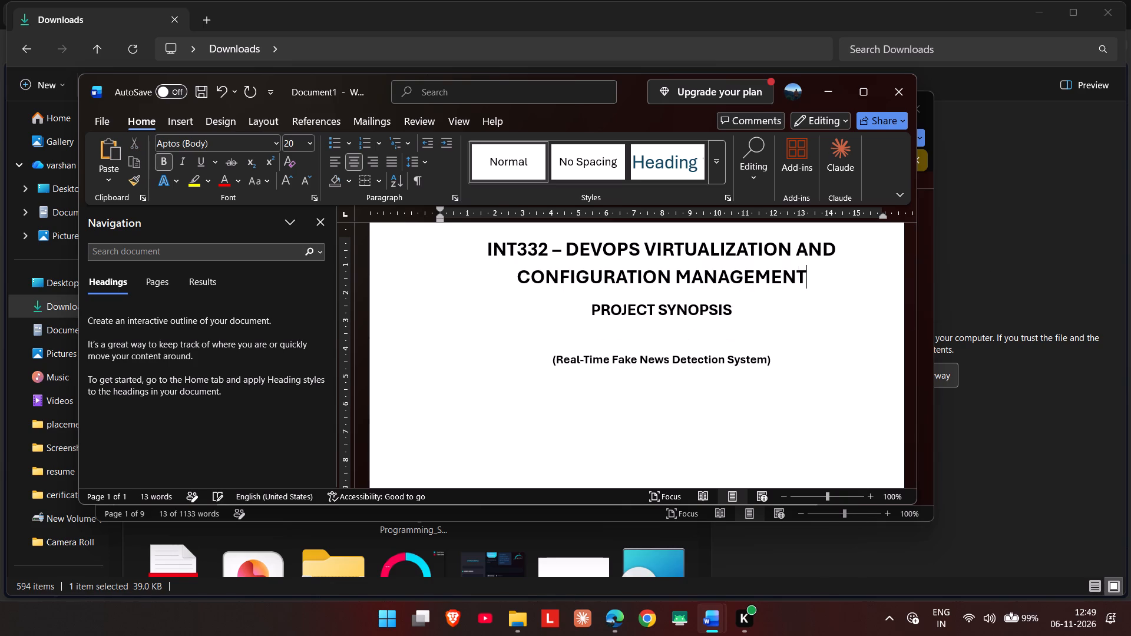
{"action": "left_click", "coordinate": [736, 310]}
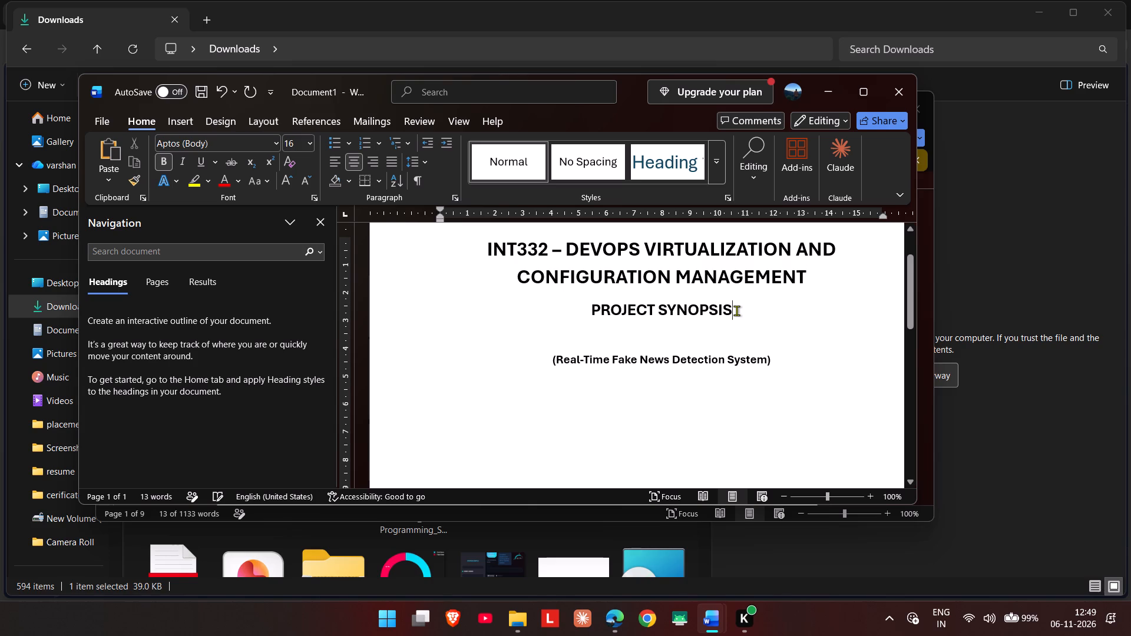
Switch to Edge and open the Garuda synopsis PDF from the Claude chat in Google Drive.
{"action": "key", "text": "alt+Tab"}
{"action": "key", "text": "alt+Tab"}
{"action": "key", "text": "alt+Tab"}
{"action": "key", "text": "alt+Tab"}
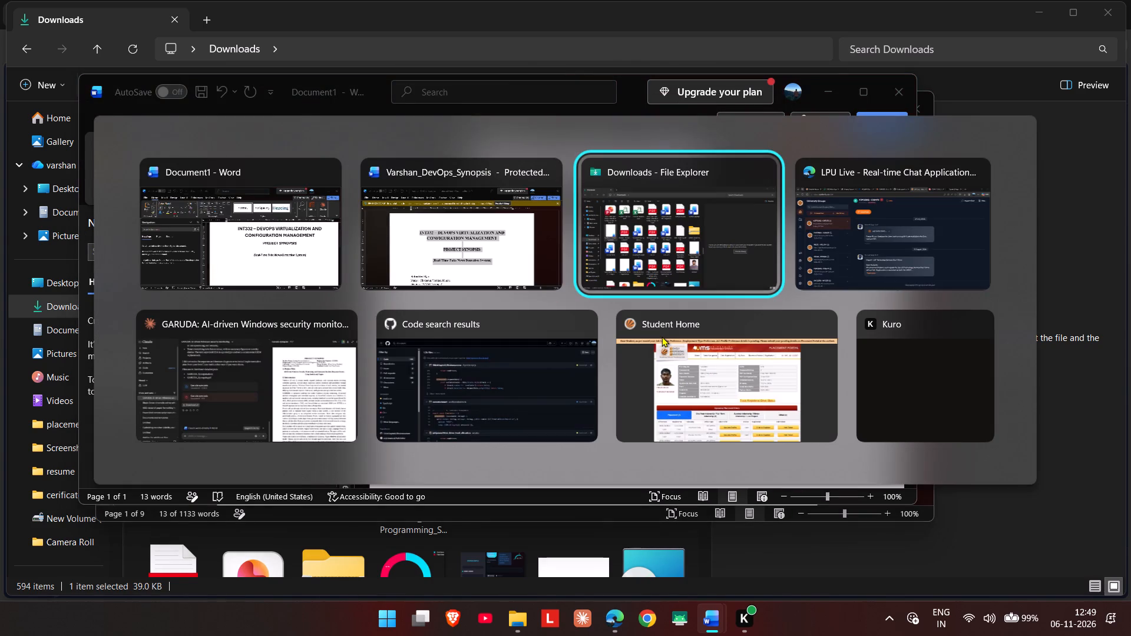
{"action": "key", "text": "alt+Tab"}
{"action": "key", "text": "alt+Tab"}
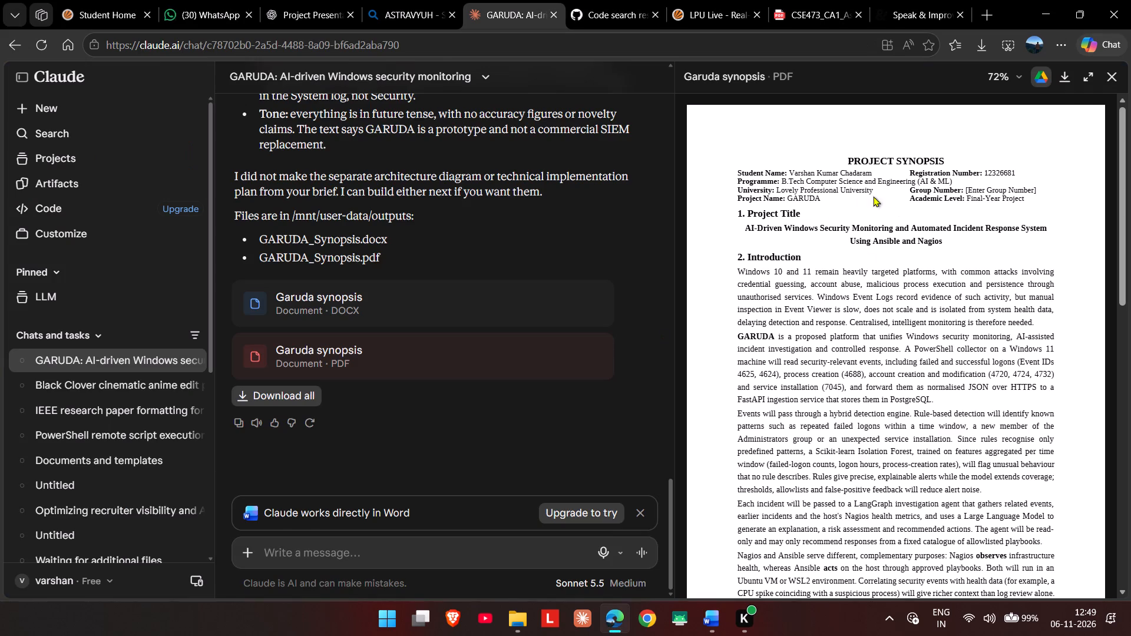
{"action": "left_click_drag", "start_coordinate": [747, 230], "coordinate": [803, 230]}
{"action": "left_click", "coordinate": [1039, 80]}
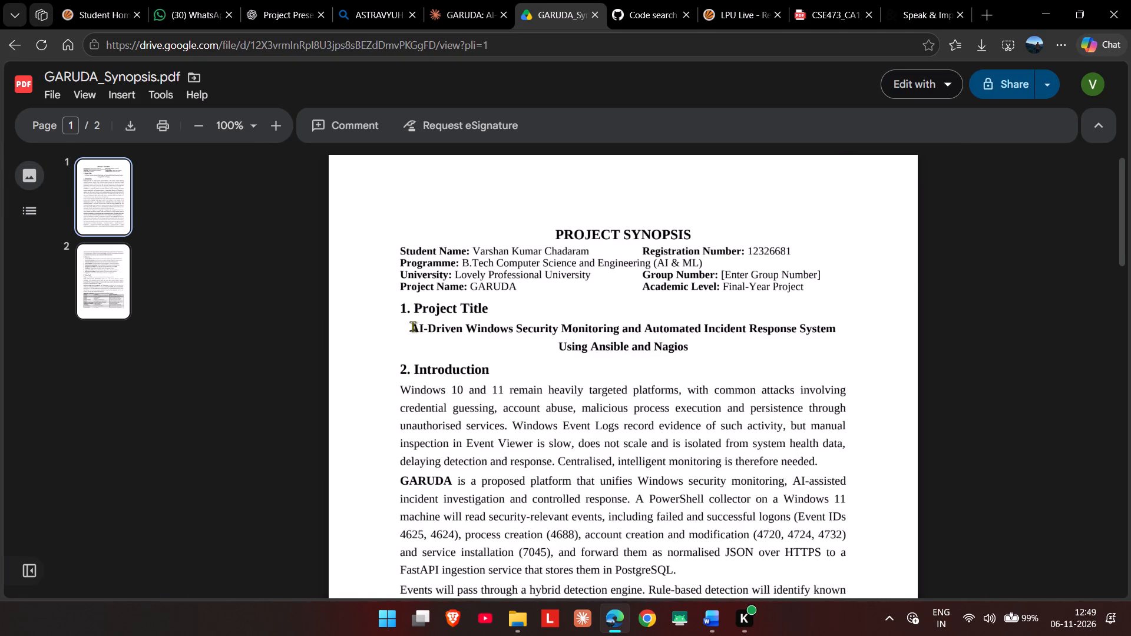
Copy the two-line project title from GARUDA_Synopsis.pdf and paste it over the (Real-Time Fake News Detection System) line in Document1.
{"action": "left_click_drag", "start_coordinate": [412, 327], "coordinate": [781, 364]}
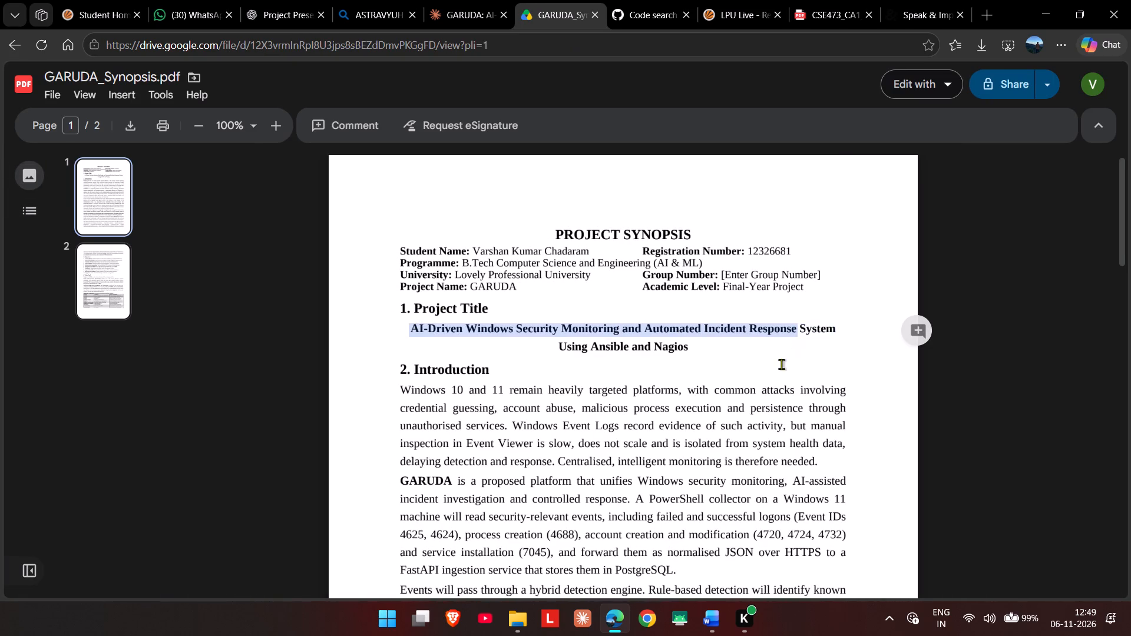
{"action": "left_click_drag", "start_coordinate": [781, 364], "coordinate": [723, 361]}
{"action": "key", "text": "ctrl+c"}
{"action": "key", "text": "alt+Tab"}
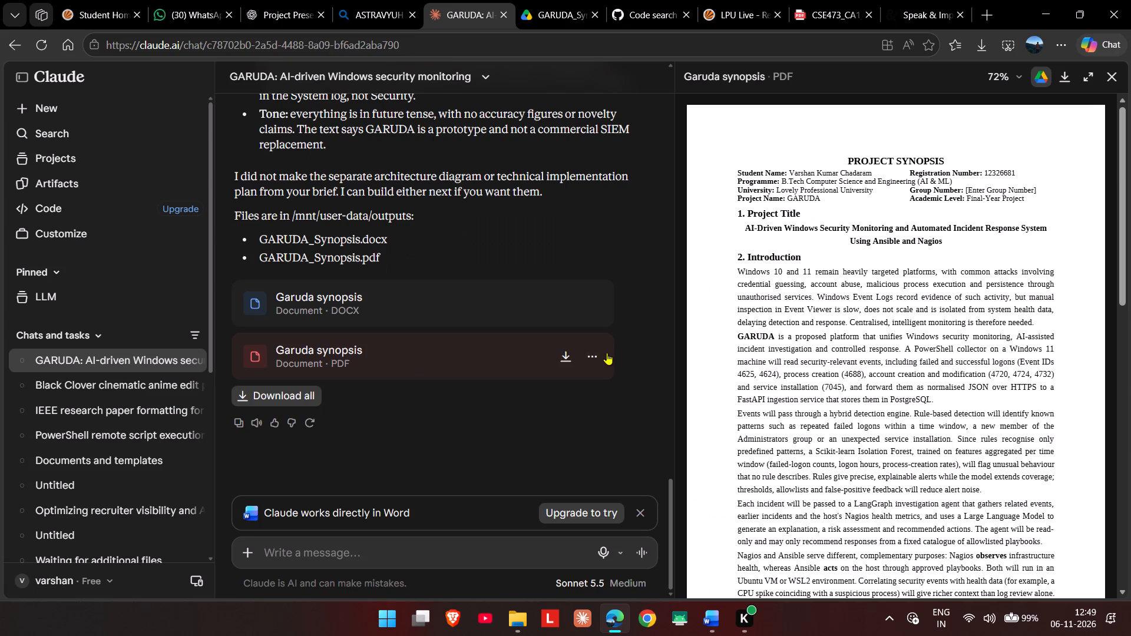
{"action": "key", "text": "alt+Tab"}
{"action": "key", "text": "alt+Tab"}
{"action": "key", "text": "alt+Tab"}
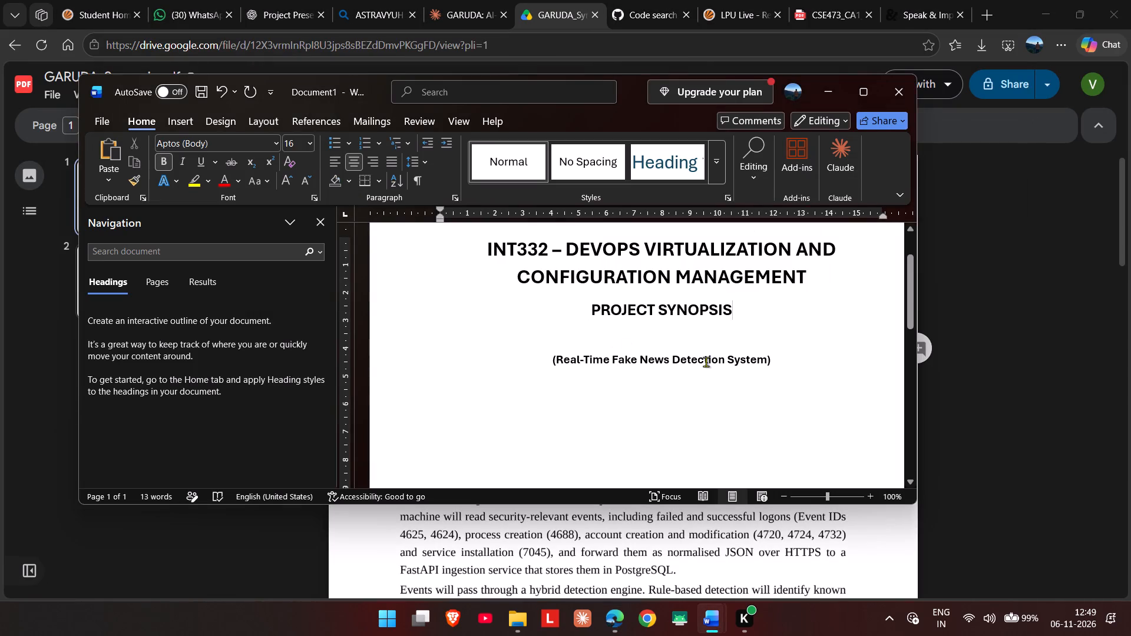
{"action": "left_click_drag", "start_coordinate": [770, 365], "coordinate": [544, 357]}
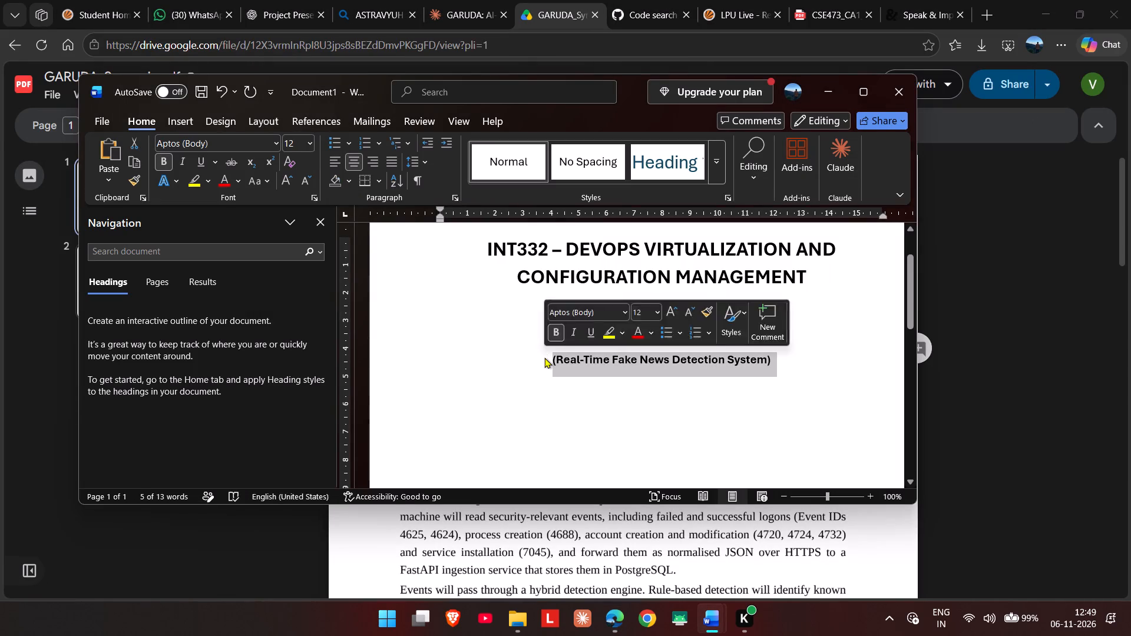
{"action": "key", "text": "BackSpace"}
{"action": "key", "text": "ctrl+v"}
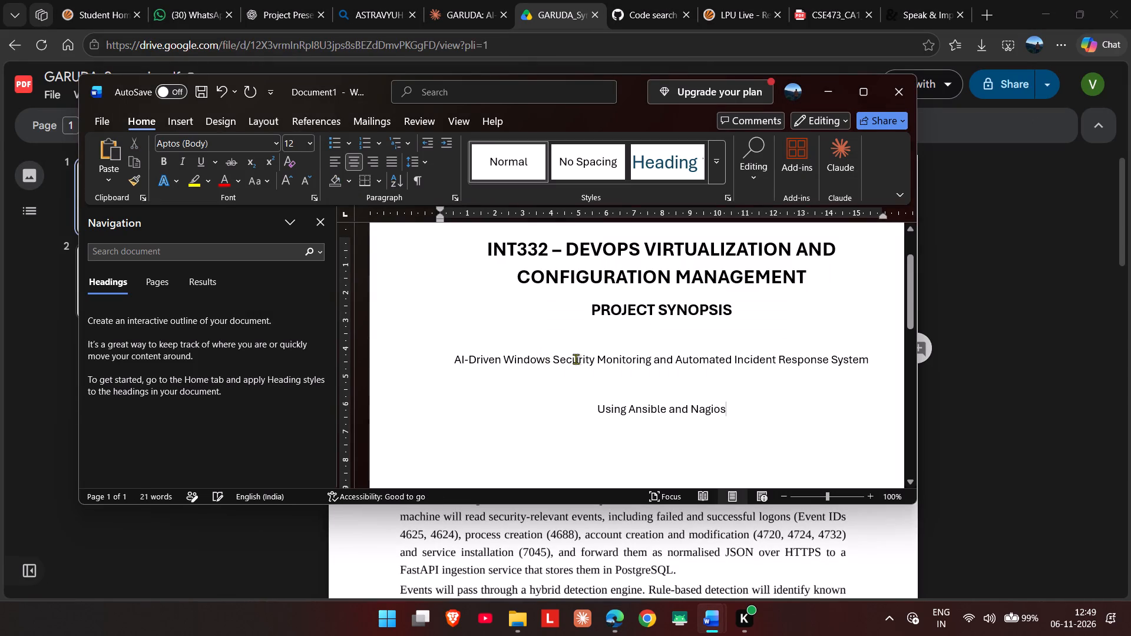
Copy the 1. Project Title heading together with its title from the PDF, and delete the previously pasted title lines from Document1.
{"action": "key", "text": "alt+Tab"}
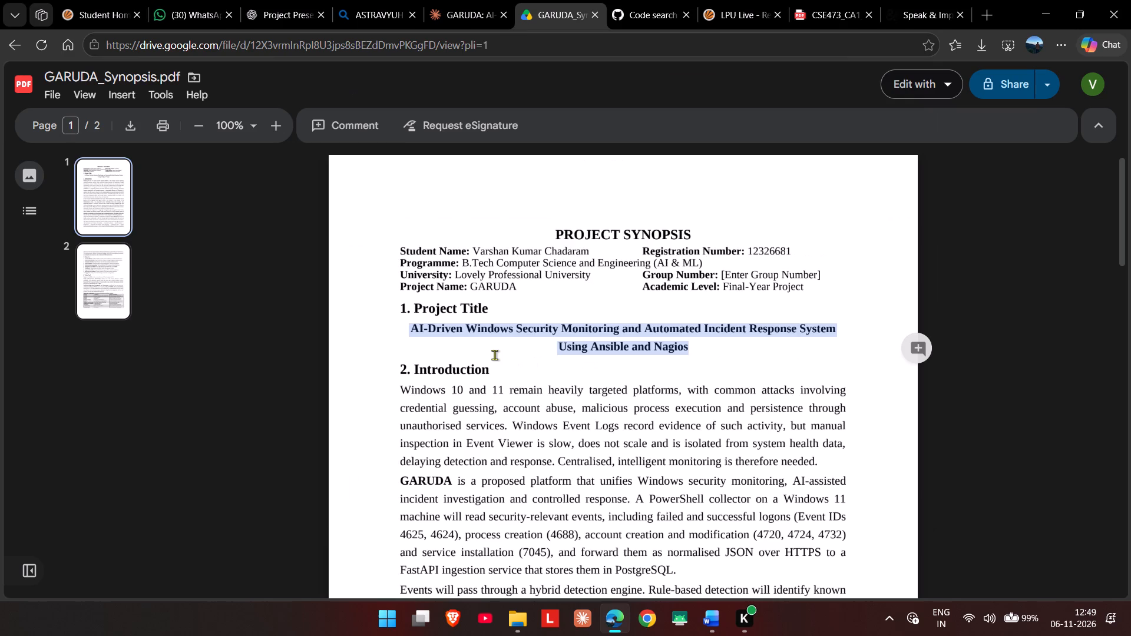
{"action": "key", "text": "alt+Tab"}
{"action": "key", "text": "alt+Tab"}
{"action": "left_click_drag", "start_coordinate": [399, 307], "coordinate": [696, 352]}
{"action": "key", "text": "ctrl+c"}
{"action": "key", "text": "alt+Tab"}
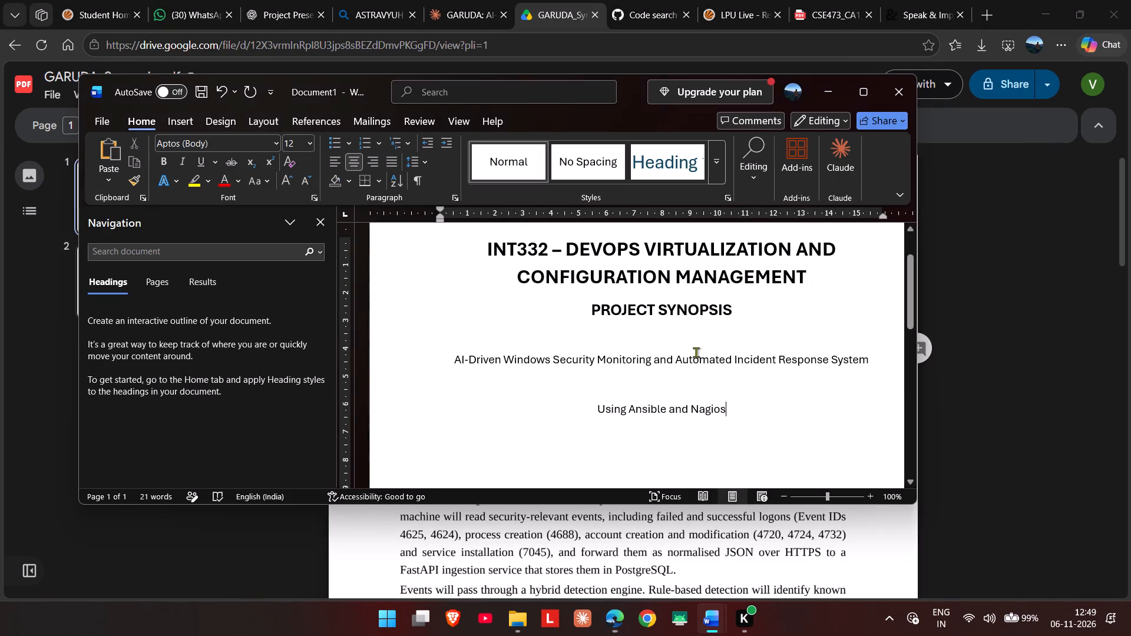
{"action": "left_click_drag", "start_coordinate": [447, 357], "coordinate": [792, 442]}
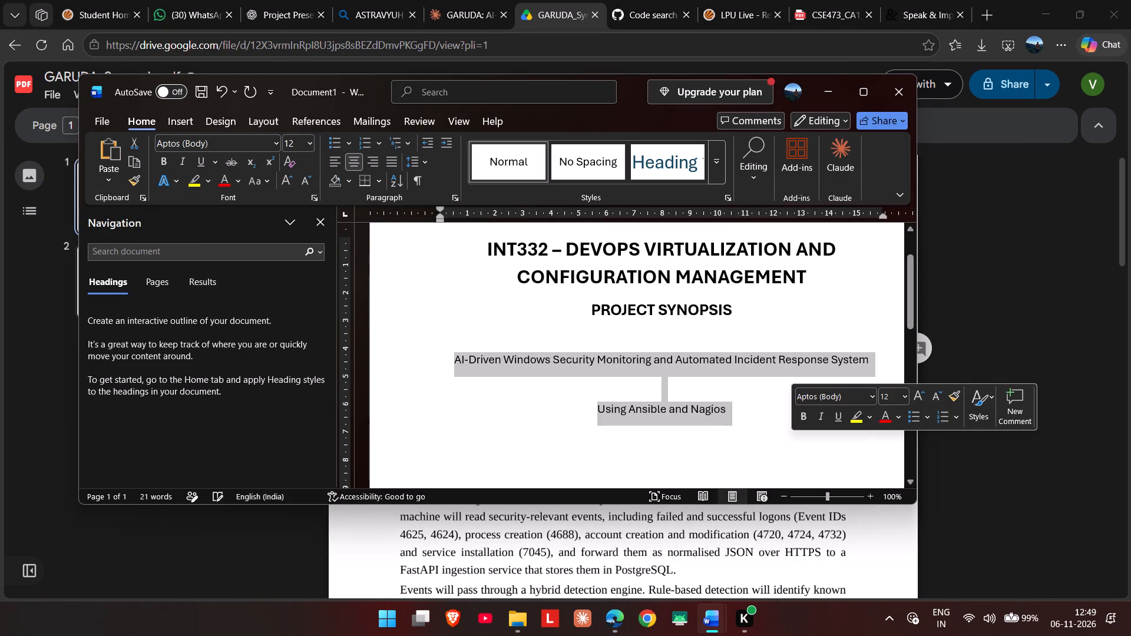
{"action": "key", "text": "BackSpace"}
Set the font of the PROJECT SYNOPSIS line to Cambria.
{"action": "left_click_drag", "start_coordinate": [587, 312], "coordinate": [738, 300]}
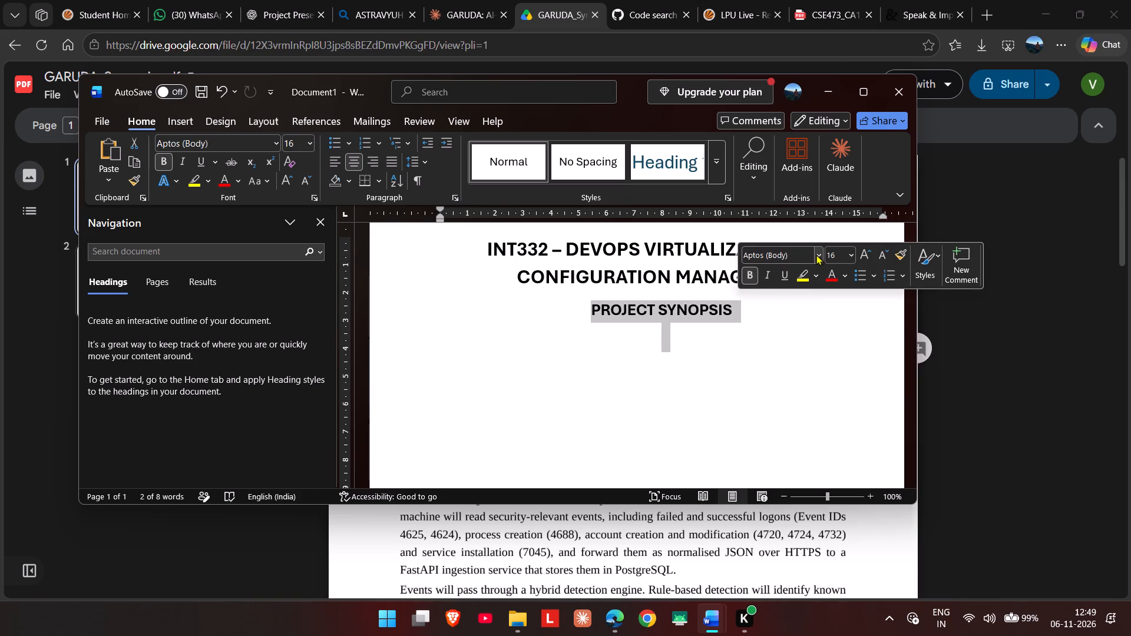
{"action": "left_click", "coordinate": [816, 254]}
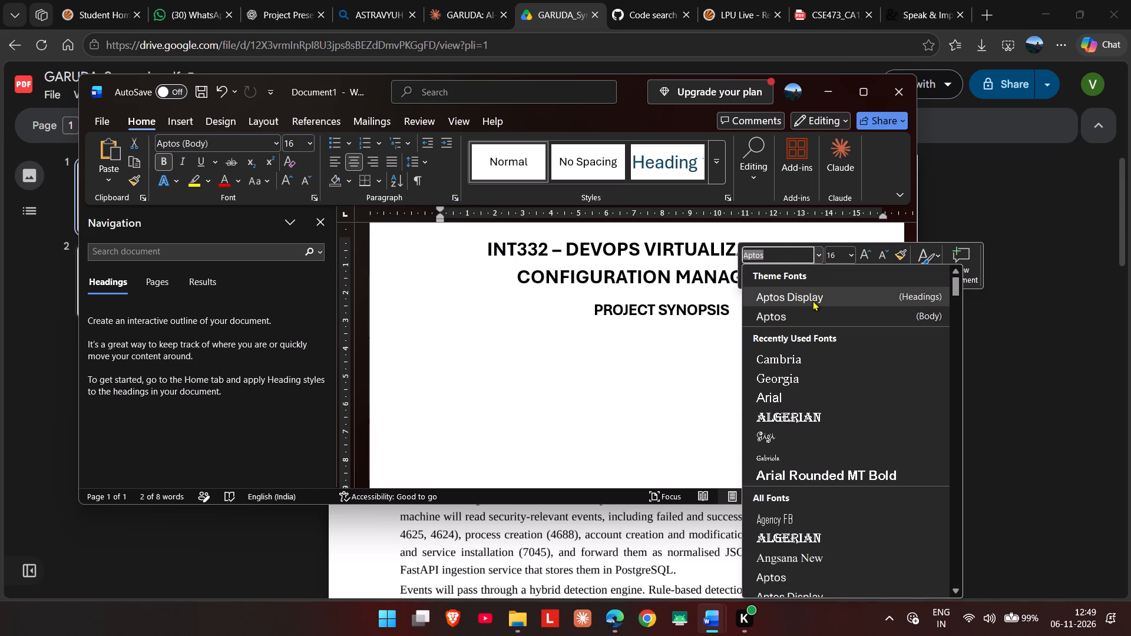
{"action": "left_click", "coordinate": [812, 359]}
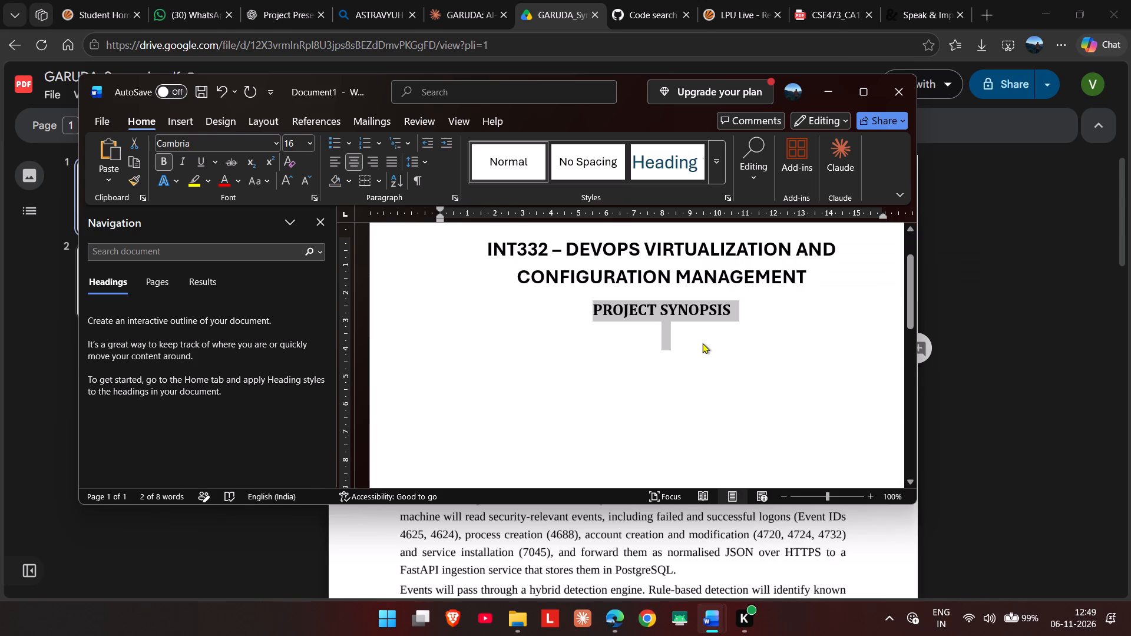
Paste the copied 1. Project Title section left-aligned below PROJECT SYNOPSIS and compare it with the PDF.
{"action": "left_click", "coordinate": [702, 343]}
{"action": "key", "text": "Return"}
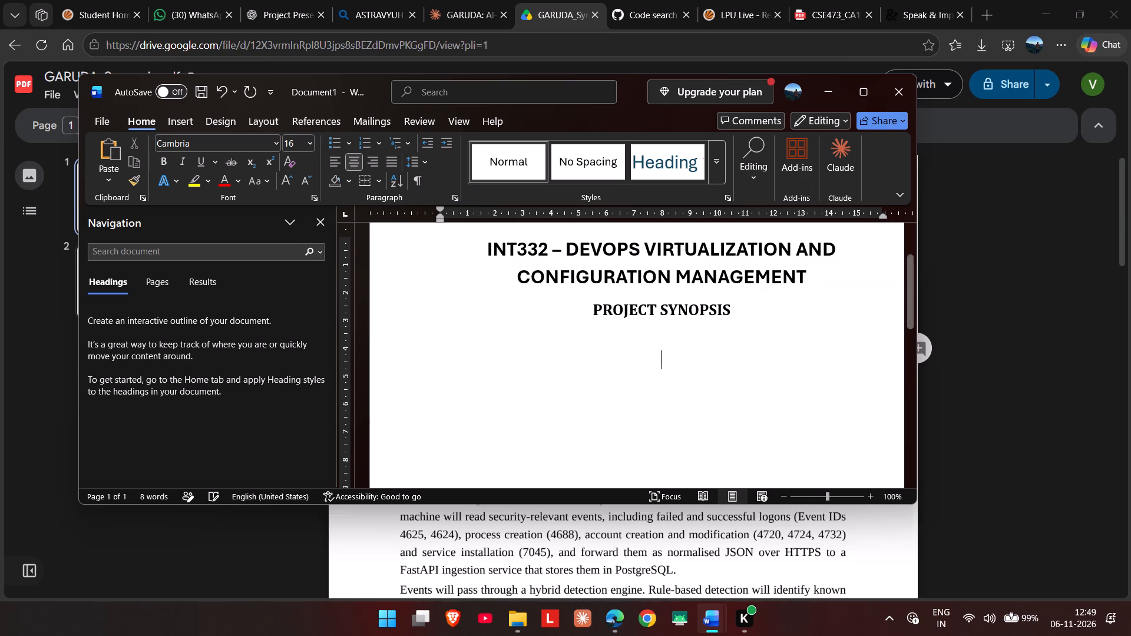
{"action": "key", "text": "BackSpace"}
{"action": "key", "text": "ctrl+v"}
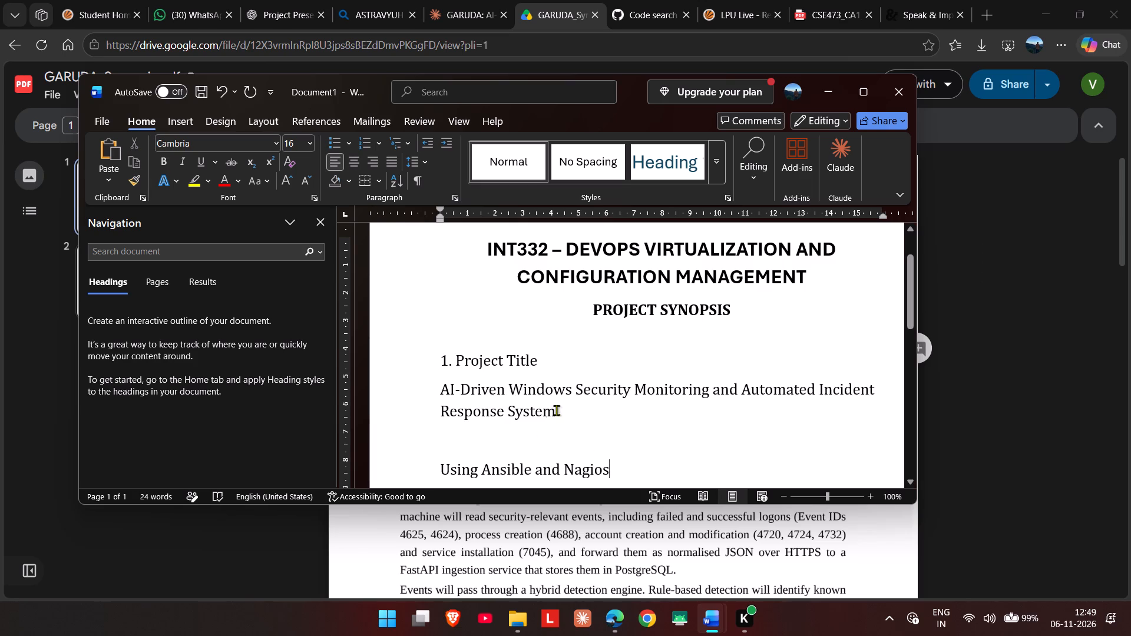
{"action": "key", "text": "alt+Tab"}
{"action": "key", "text": "alt+Tab"}
Maximize Document1 and set the font size of the whole pasted Project Title section to 11.
{"action": "left_click", "coordinate": [861, 90]}
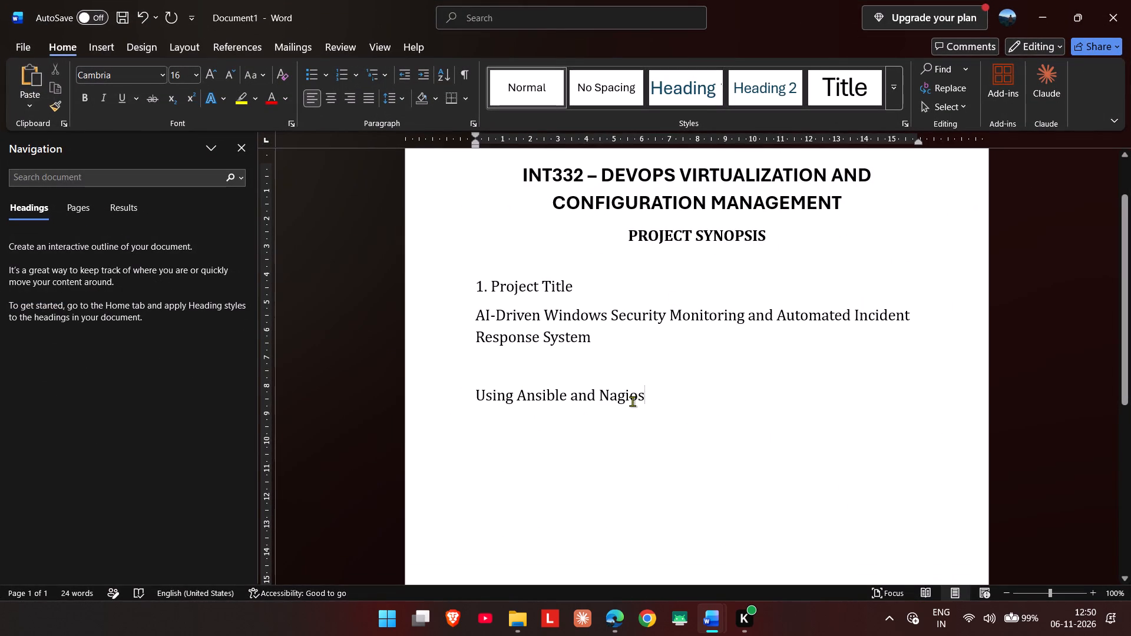
{"action": "left_click_drag", "start_coordinate": [660, 396], "coordinate": [479, 291]}
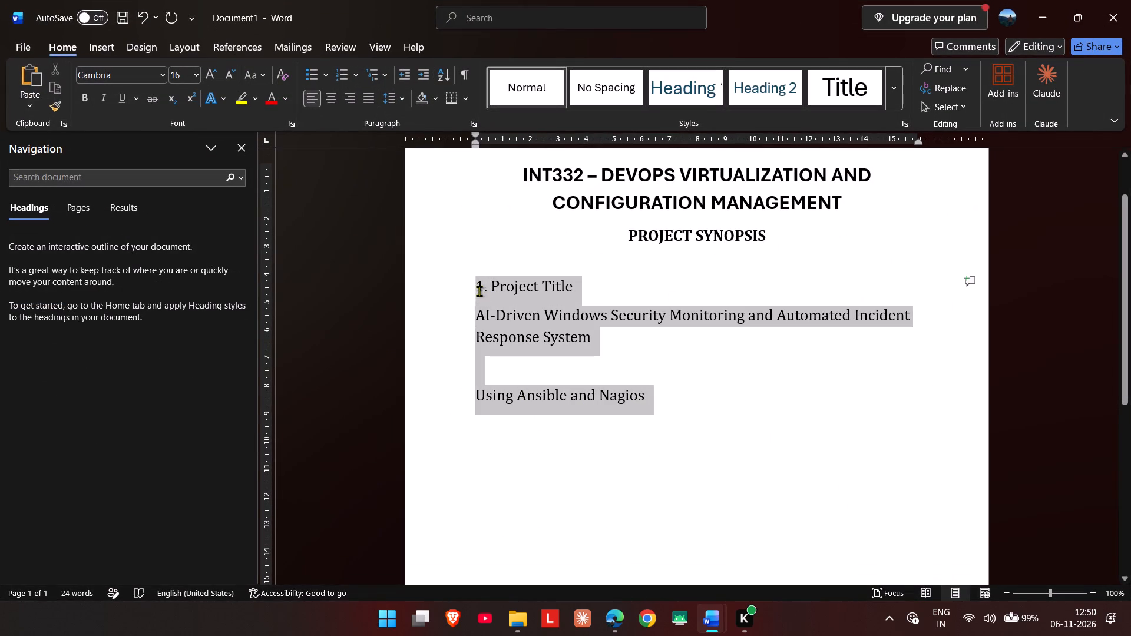
{"action": "left_click_drag", "start_coordinate": [479, 291], "coordinate": [478, 293]}
{"action": "left_click", "coordinate": [590, 253]}
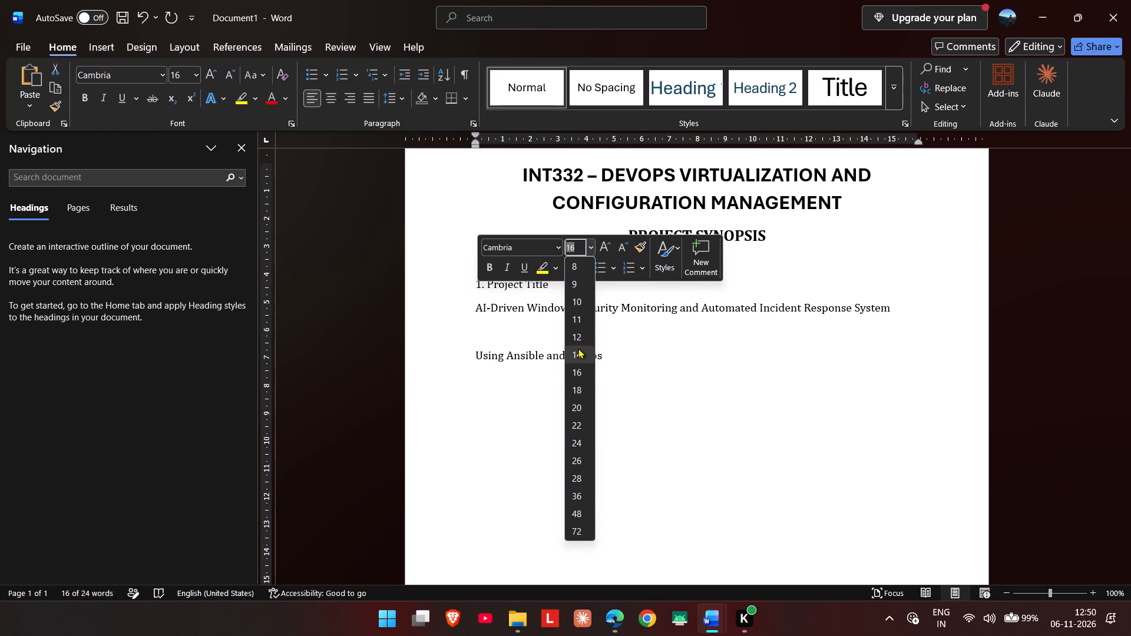
{"action": "left_click", "coordinate": [580, 317]}
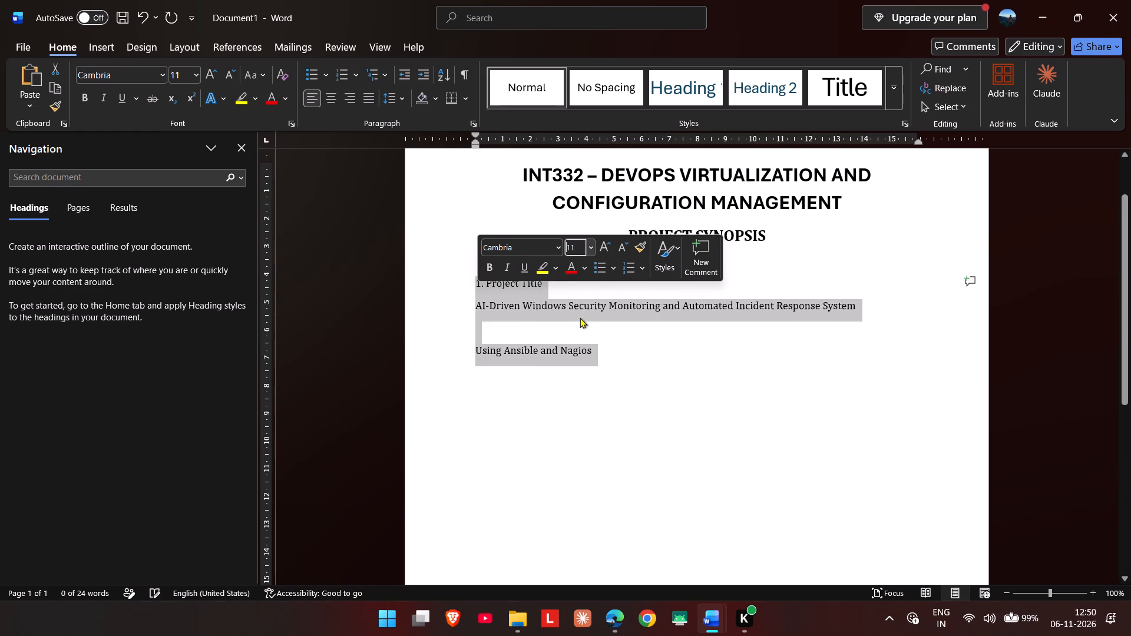
Delete the blank line between the AI-Driven Windows Security Monitoring title line and Using Ansible and Nagios.
{"action": "left_click", "coordinate": [506, 314]}
{"action": "left_click", "coordinate": [493, 330]}
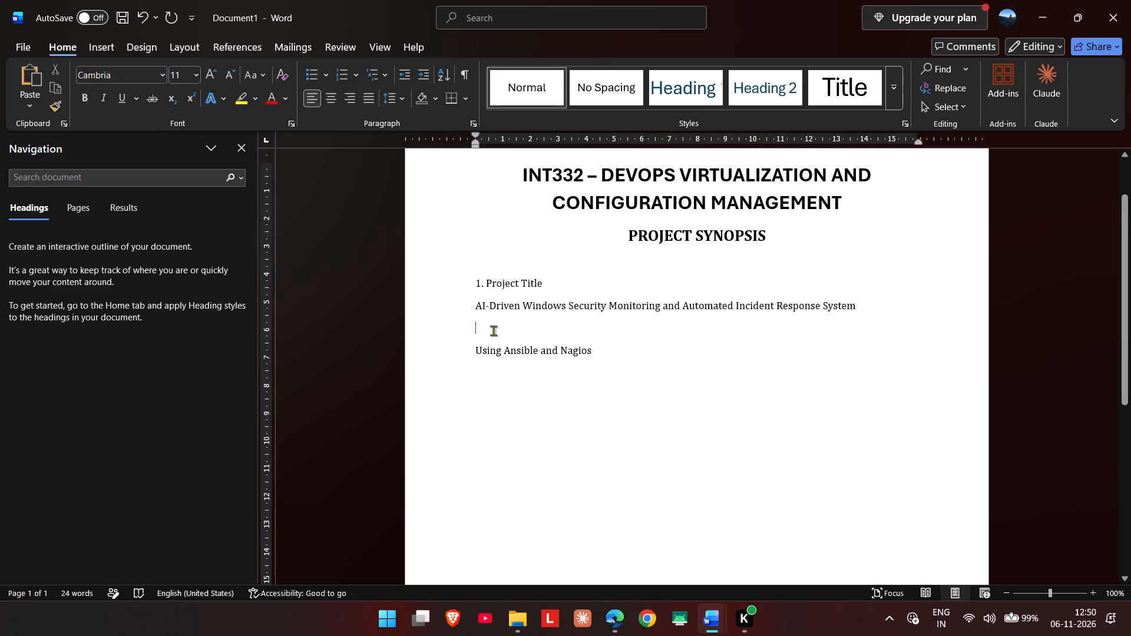
{"action": "key", "text": "BackSpace"}
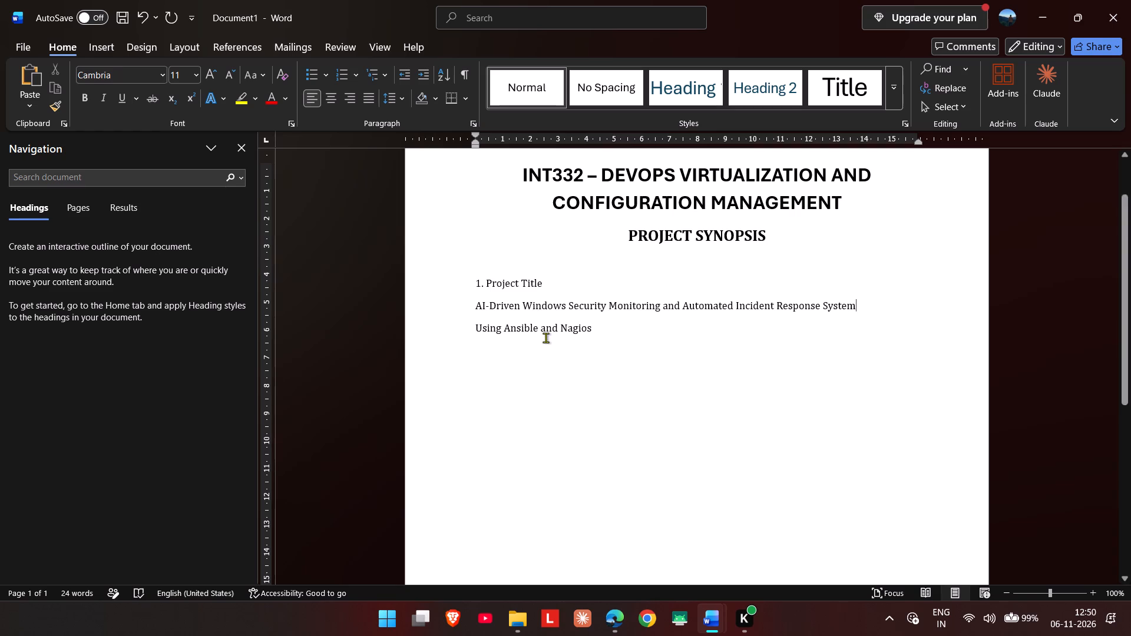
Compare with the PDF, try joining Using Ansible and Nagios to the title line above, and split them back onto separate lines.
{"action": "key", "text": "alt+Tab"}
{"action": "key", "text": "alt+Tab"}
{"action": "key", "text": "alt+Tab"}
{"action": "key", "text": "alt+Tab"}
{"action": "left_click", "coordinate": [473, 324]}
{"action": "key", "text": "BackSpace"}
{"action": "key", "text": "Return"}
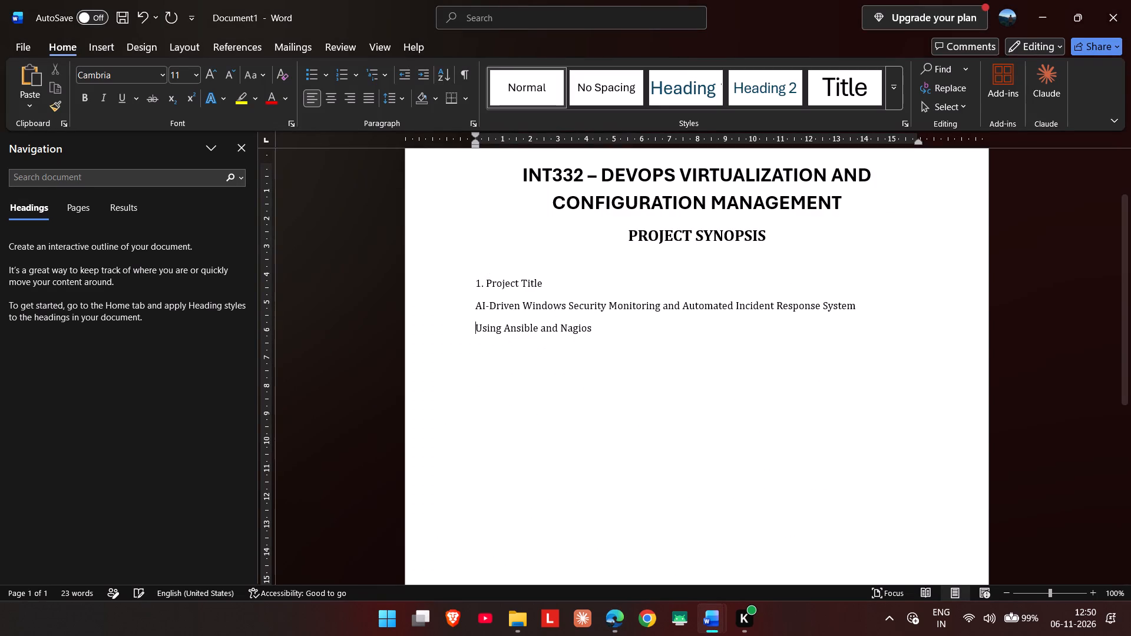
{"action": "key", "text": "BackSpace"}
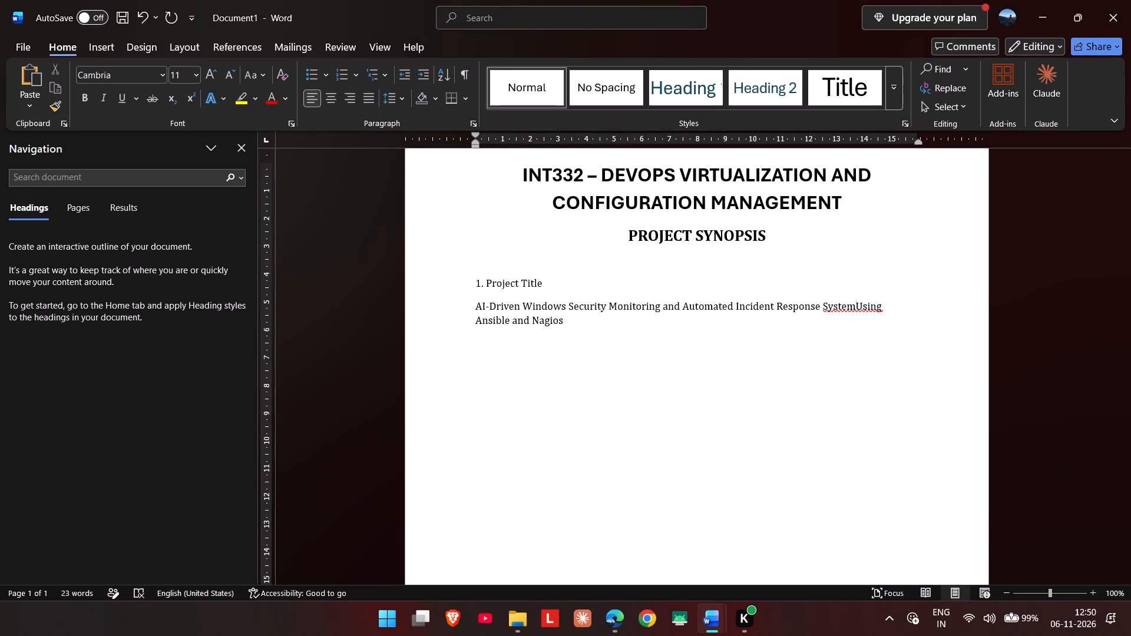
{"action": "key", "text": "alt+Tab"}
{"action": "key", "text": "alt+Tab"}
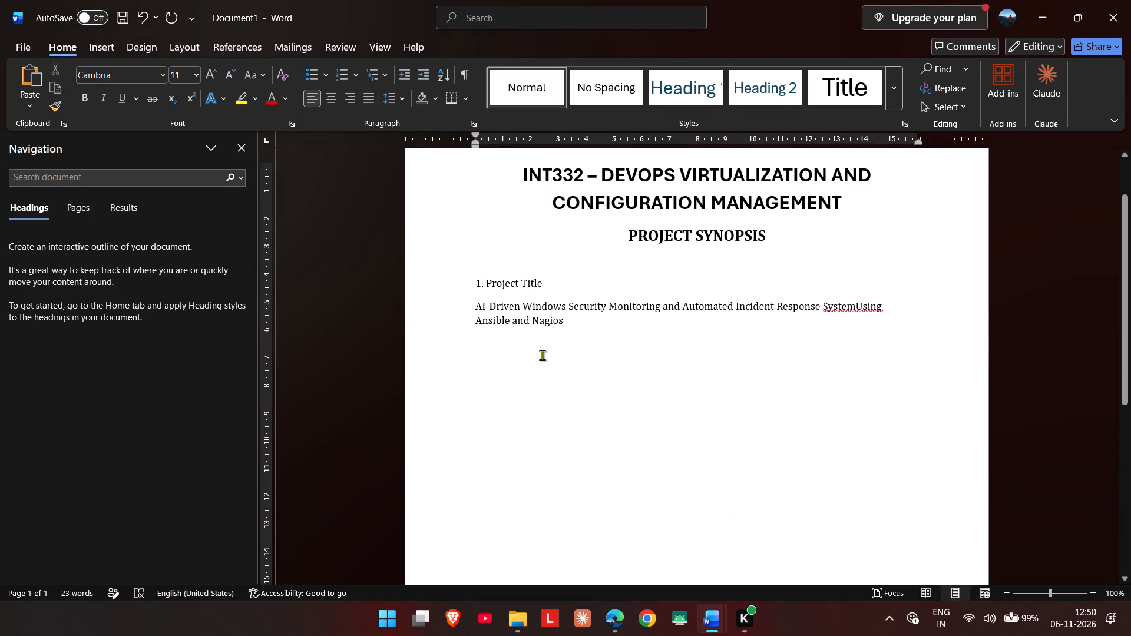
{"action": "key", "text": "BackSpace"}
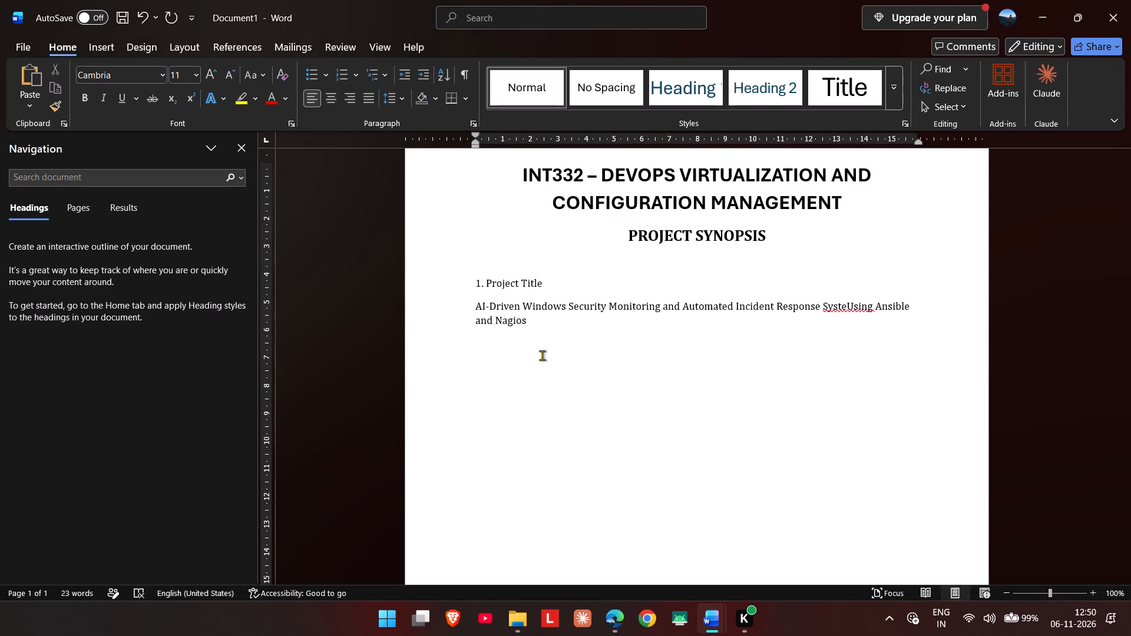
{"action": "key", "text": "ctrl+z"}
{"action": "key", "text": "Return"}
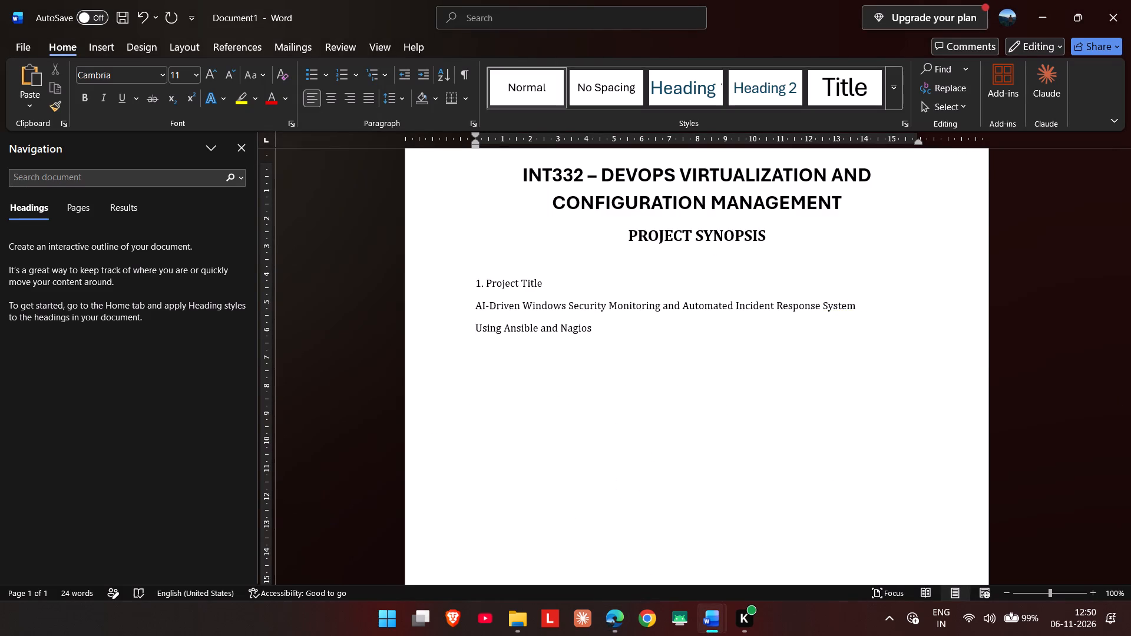
Join Using Ansible and Nagios onto the end of the AI-Driven Windows Security Monitoring title line, separated by a space.
{"action": "key", "text": "Up"}
{"action": "key", "text": "Right"}
{"action": "key", "text": "Right"}
{"action": "key", "text": "Right"}
{"action": "key", "text": "Right"}
{"action": "key", "text": "Right"}
{"action": "key", "text": "Right"}
{"action": "key", "text": "Right"}
{"action": "key", "text": "Right"}
{"action": "key", "text": "Right"}
{"action": "key", "text": "Right"}
{"action": "key", "text": "Right"}
{"action": "key", "text": "Right"}
{"action": "key", "text": "Right"}
{"action": "key", "text": "Right"}
{"action": "key", "text": "Right"}
{"action": "key", "text": "Right"}
{"action": "key", "text": "Right"}
{"action": "key", "text": "Right"}
{"action": "key", "text": "Right"}
{"action": "key", "text": "Right"}
{"action": "key", "text": "Left"}
{"action": "key", "text": "Left"}
{"action": "key", "text": "Left"}
{"action": "key", "text": "Delete"}
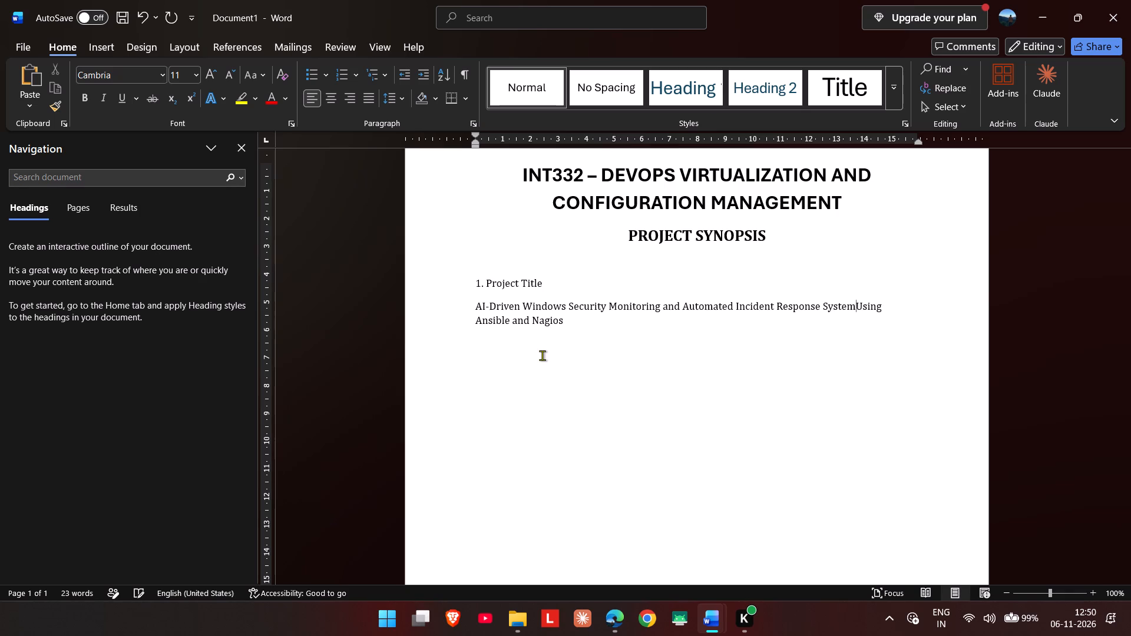
{"action": "key", "text": "space"}
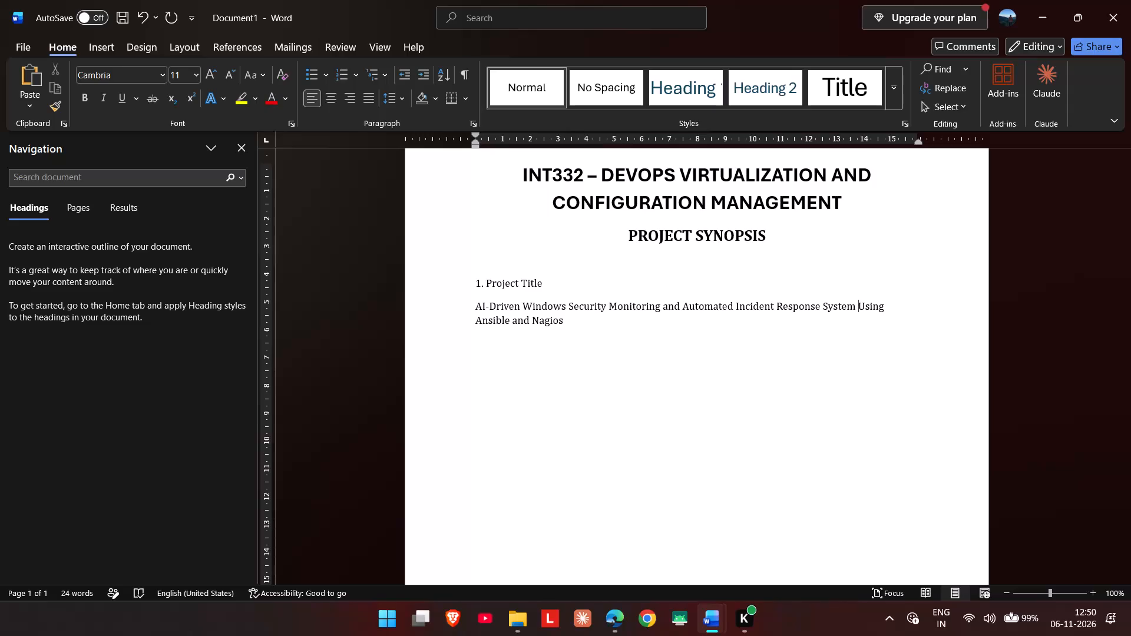
Compare with the GARUDA synopsis PDF, then make the 1. Project Title heading bold and end it with a colon.
{"action": "key", "text": "alt+Tab"}
{"action": "key", "text": "alt+Tab"}
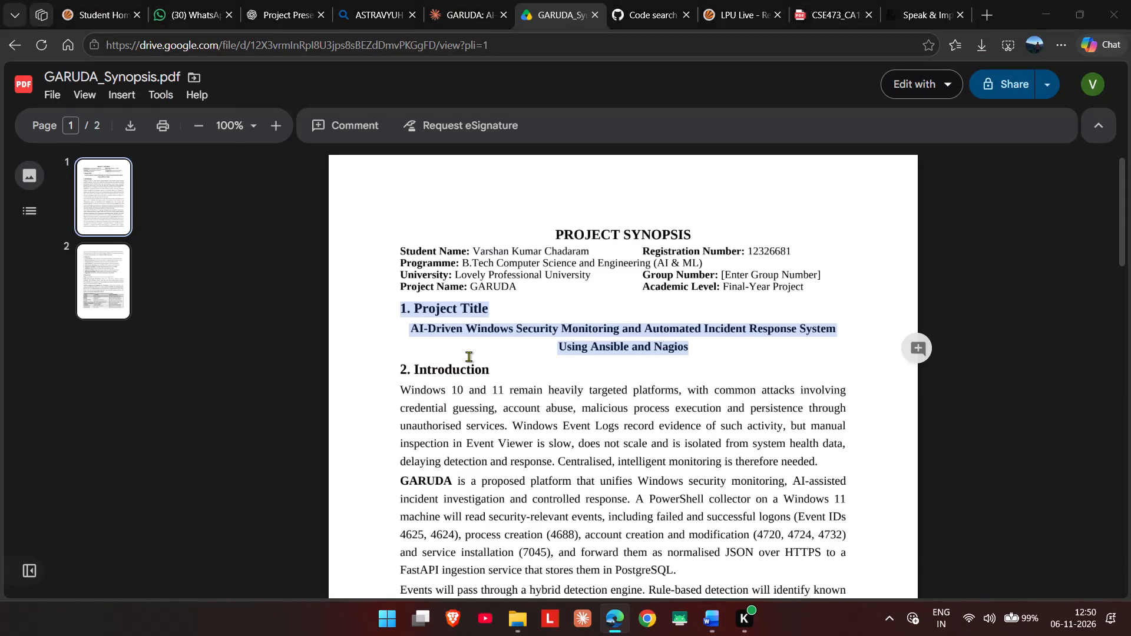
{"action": "key", "text": "alt+Tab"}
{"action": "key", "text": "alt+Tab"}
{"action": "key", "text": "alt+Tab"}
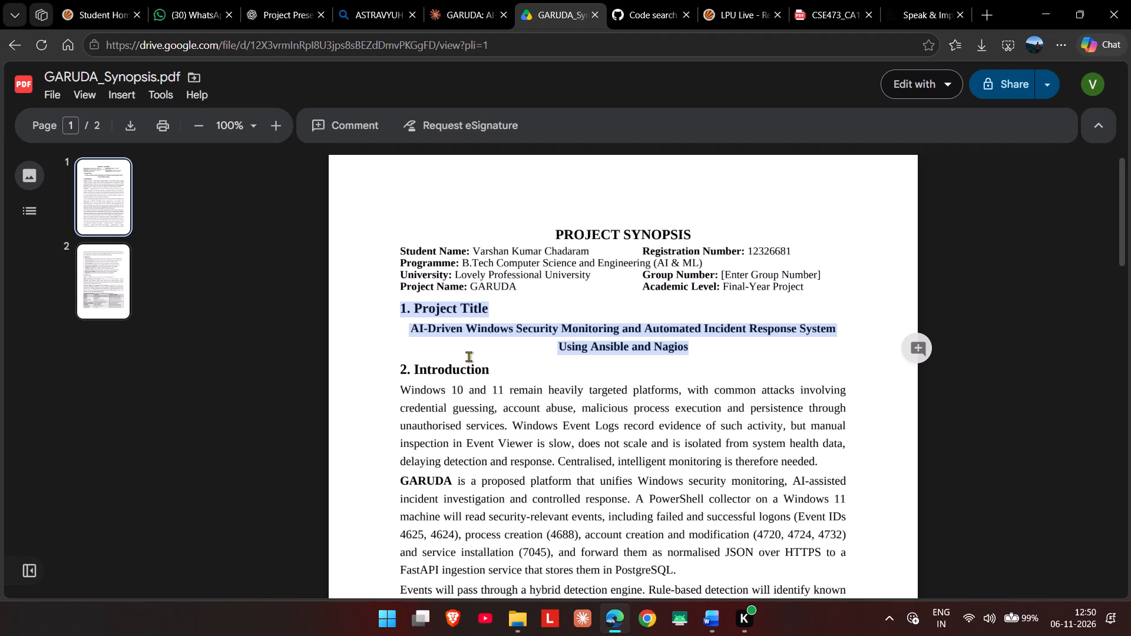
{"action": "key", "text": "alt+Tab"}
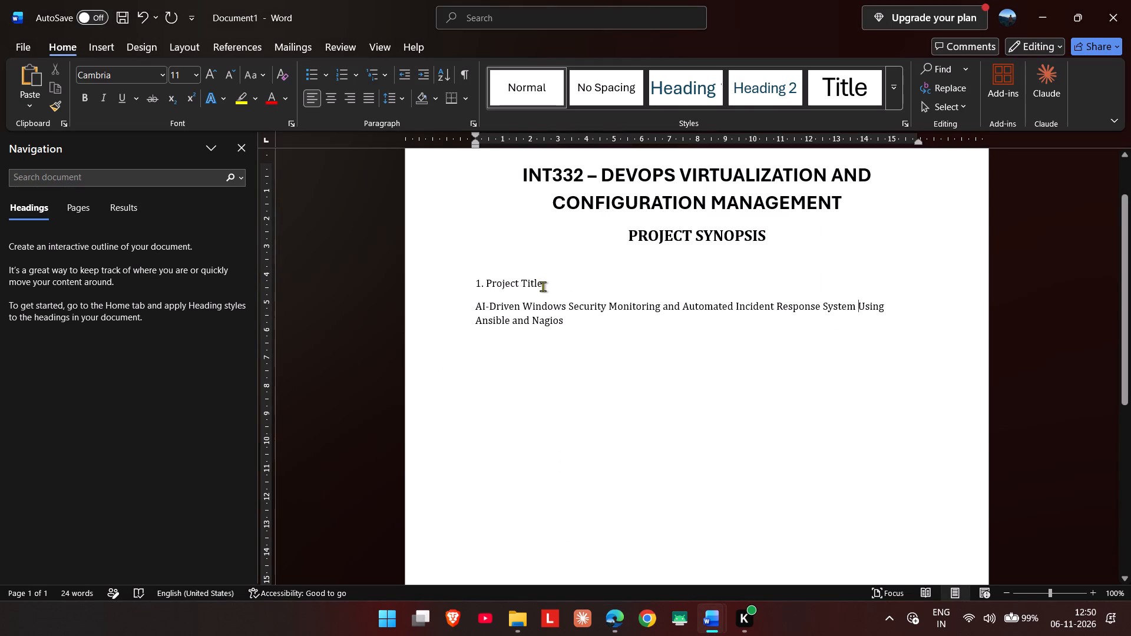
{"action": "left_click", "coordinate": [543, 286]}
{"action": "left_click_drag", "start_coordinate": [548, 283], "coordinate": [474, 280]}
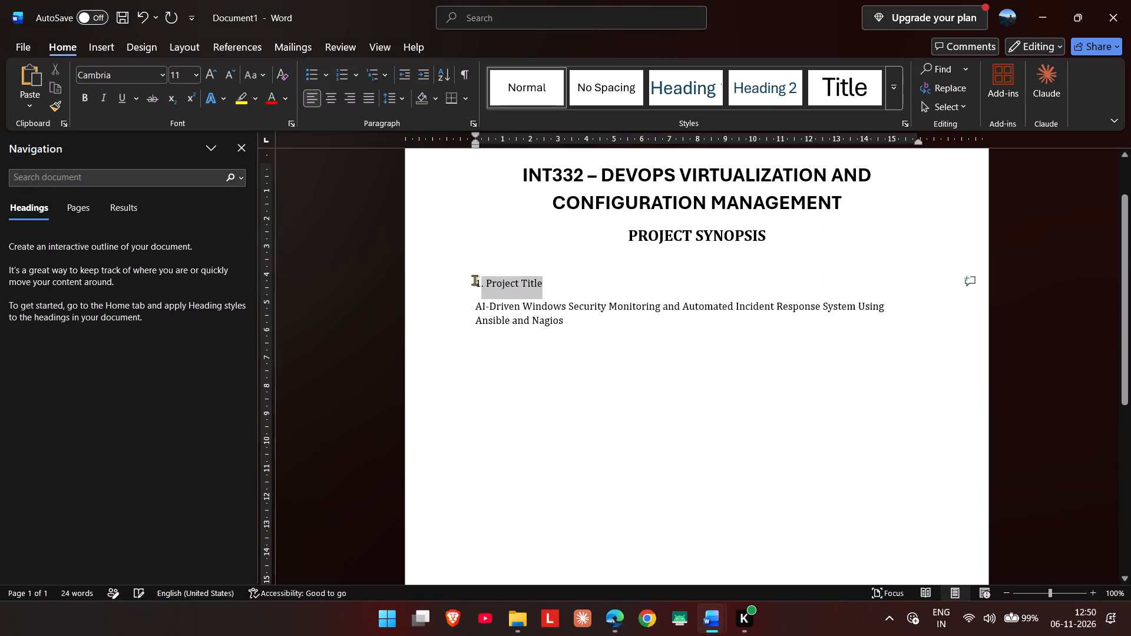
{"action": "left_click_drag", "start_coordinate": [474, 280], "coordinate": [474, 280]}
{"action": "left_click", "coordinate": [488, 258]}
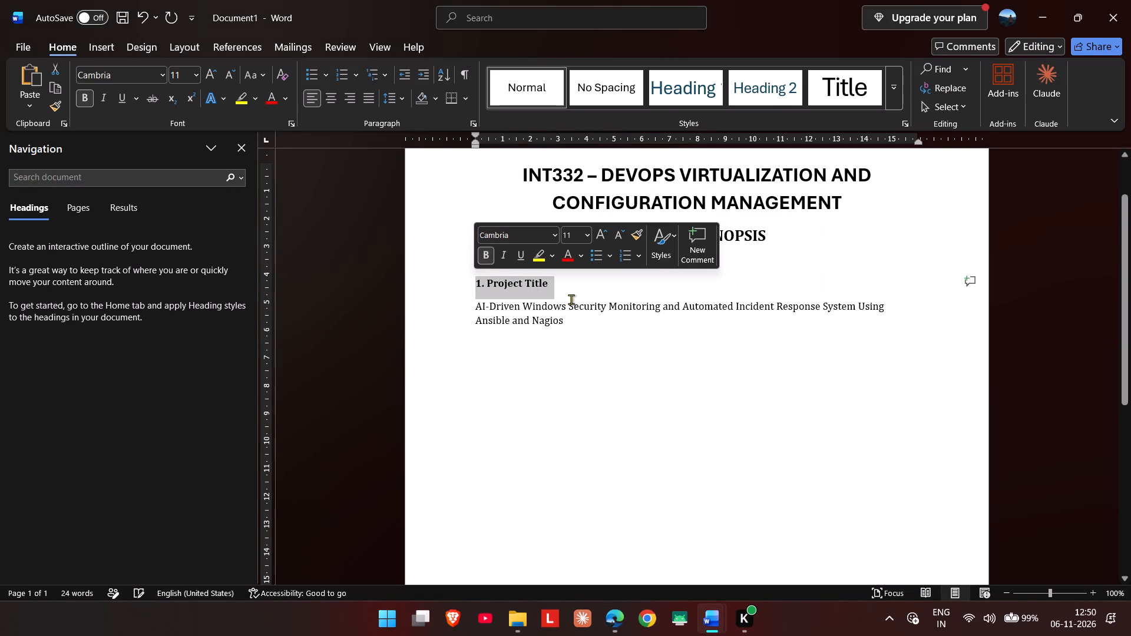
{"action": "left_click", "coordinate": [571, 299]}
{"action": "left_click", "coordinate": [549, 282]}
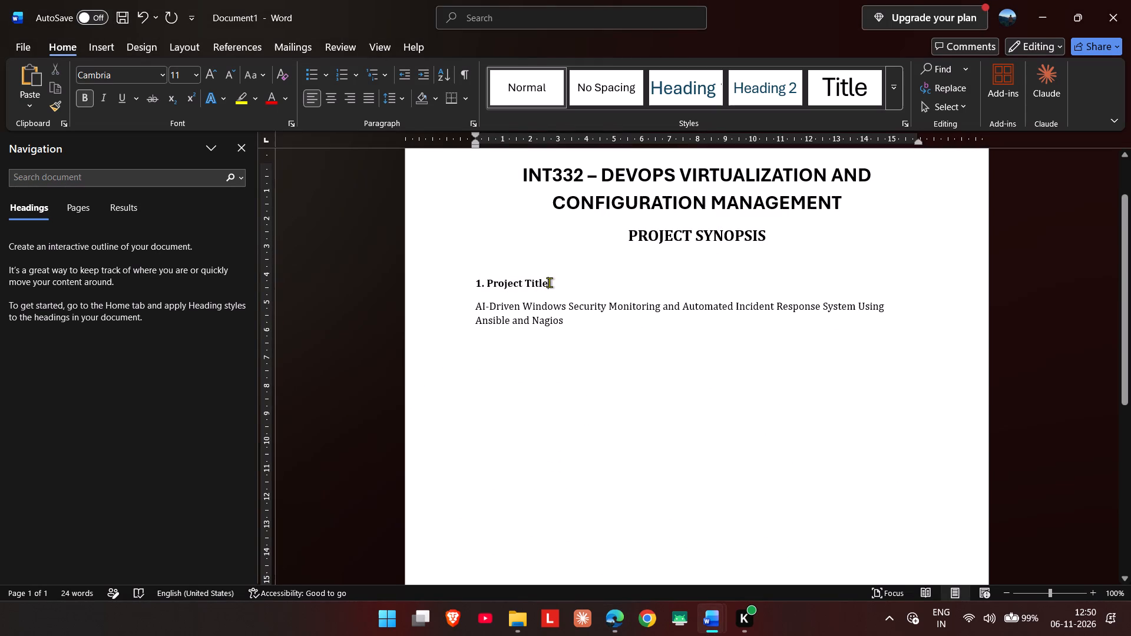
{"action": "key", "text": "shift+colon"}
Copy the Submitted By block, from its heading through the Roll No. line, from the earlier DevOps synopsis document.
{"action": "key", "text": "alt+Tab"}
{"action": "left_click", "coordinate": [530, 355]}
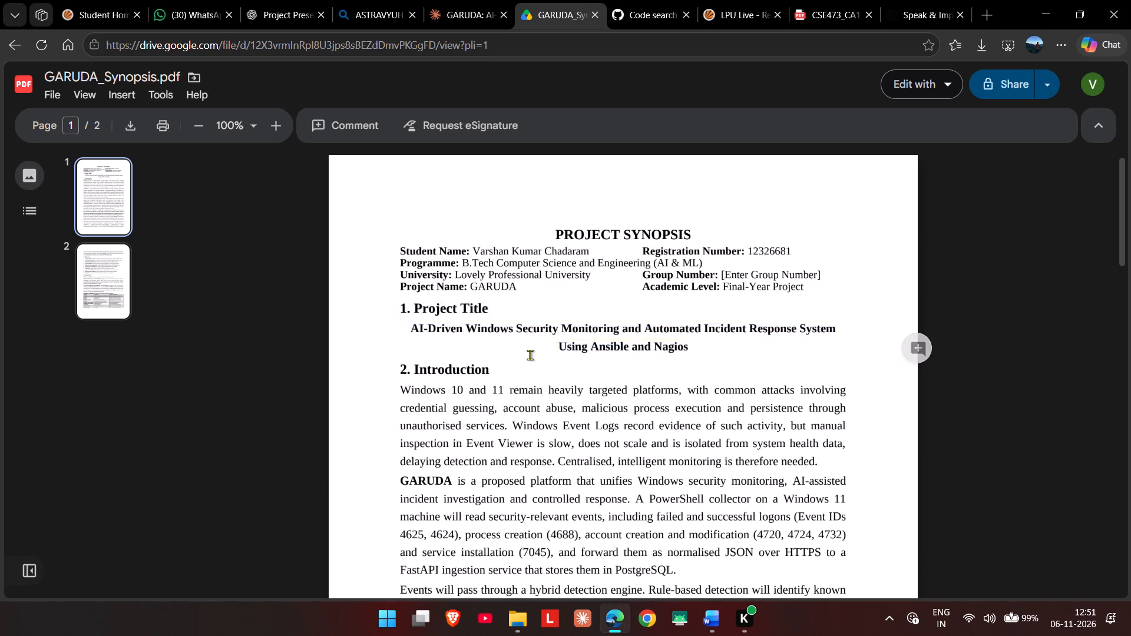
{"action": "key", "text": "alt+Tab"}
{"action": "key", "text": "alt+Tab"}
{"action": "key", "text": "alt+Tab"}
{"action": "key", "text": "alt+Tab"}
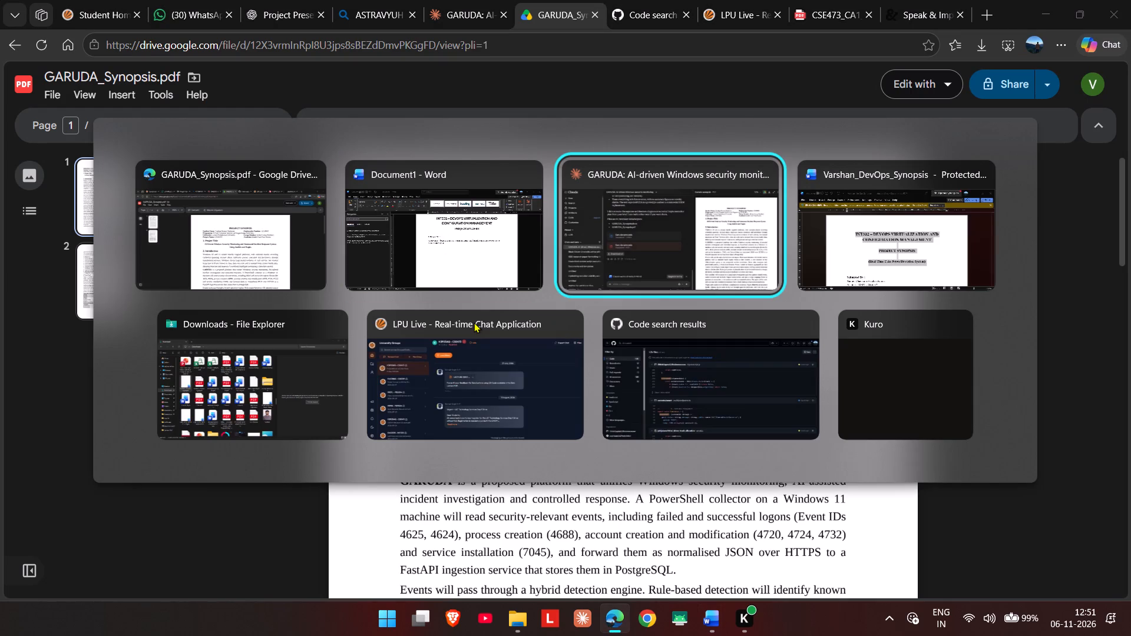
{"action": "key", "text": "alt+Tab"}
{"action": "scroll", "coordinate": [501, 345], "scroll_direction": "down", "scroll_amount": 1}
{"action": "left_click", "coordinate": [447, 320]}
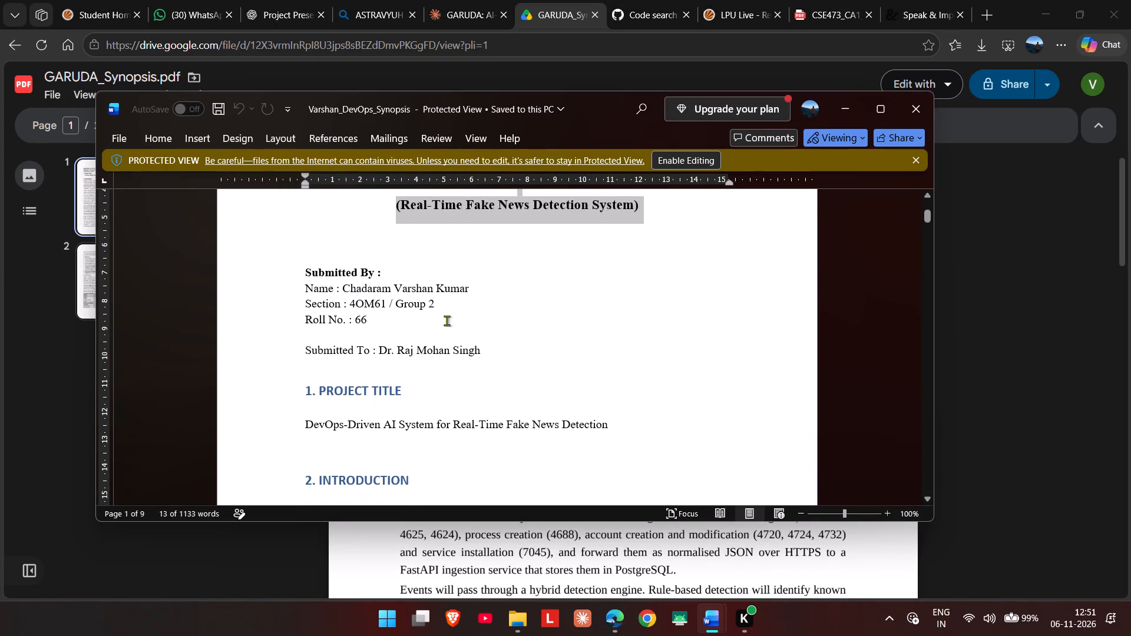
{"action": "left_click_drag", "start_coordinate": [303, 271], "coordinate": [362, 305]}
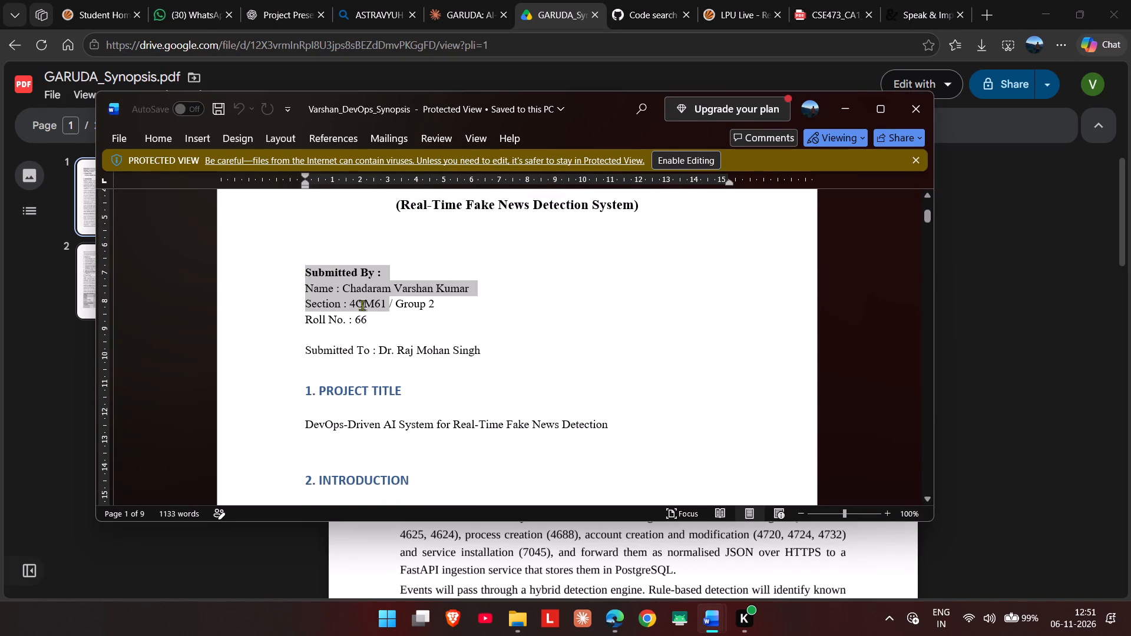
{"action": "left_click_drag", "start_coordinate": [362, 305], "coordinate": [388, 323]}
{"action": "key", "text": "ctrl+c"}
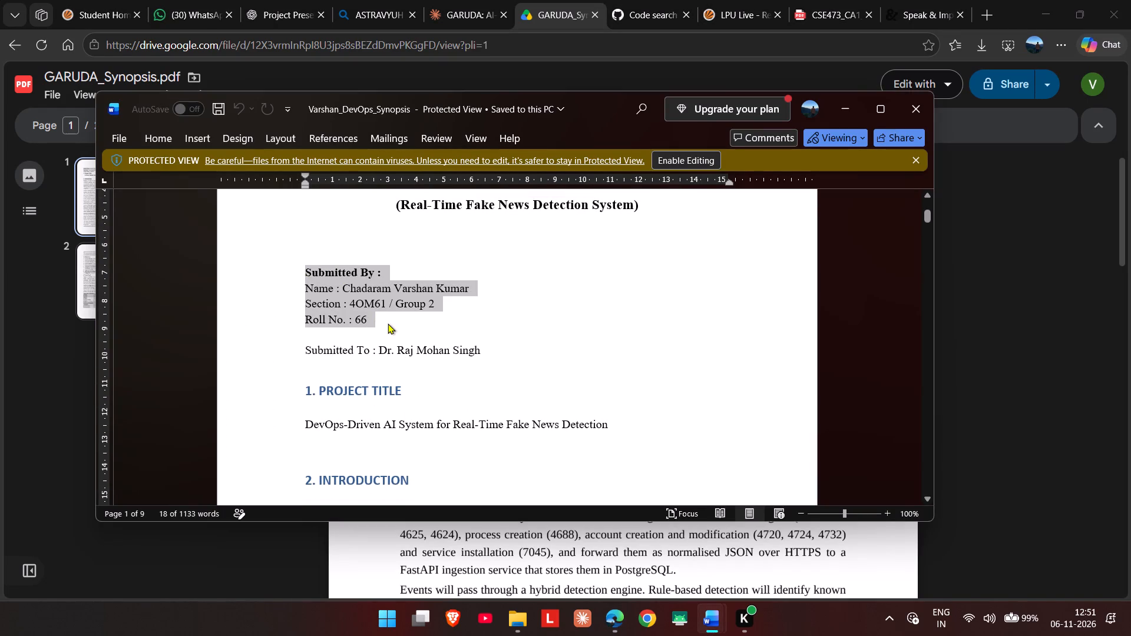
In Document1, add two blank lines above 1. Project Title: and paste the Submitted By block there.
{"action": "key", "text": "alt+Tab"}
{"action": "key", "text": "alt+Tab"}
{"action": "key", "text": "alt+Tab"}
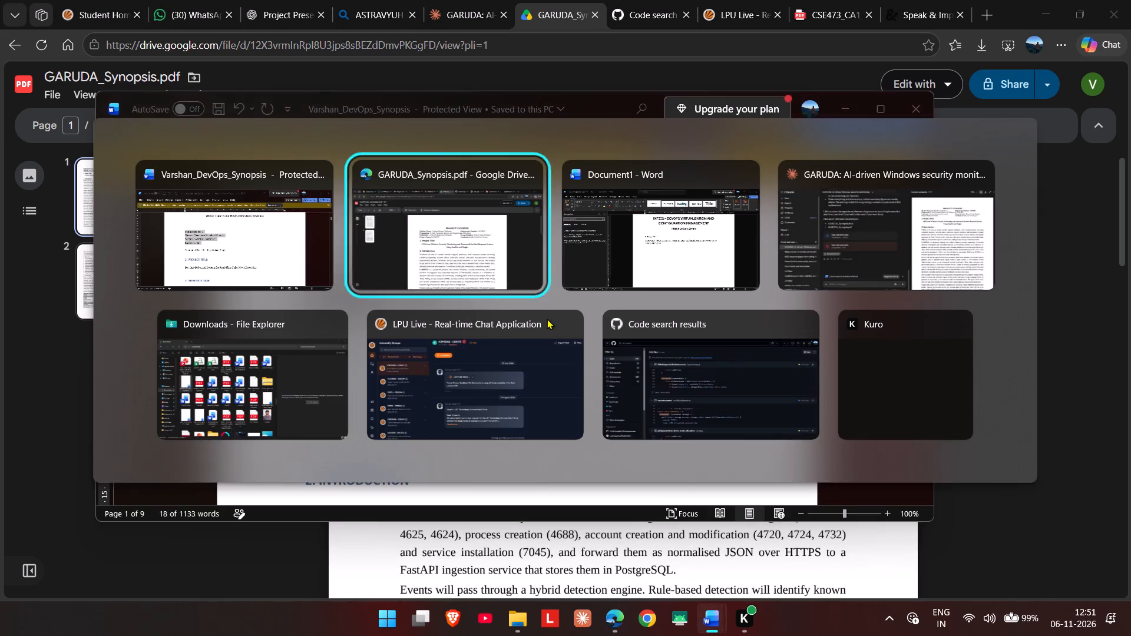
{"action": "key", "text": "alt+Tab"}
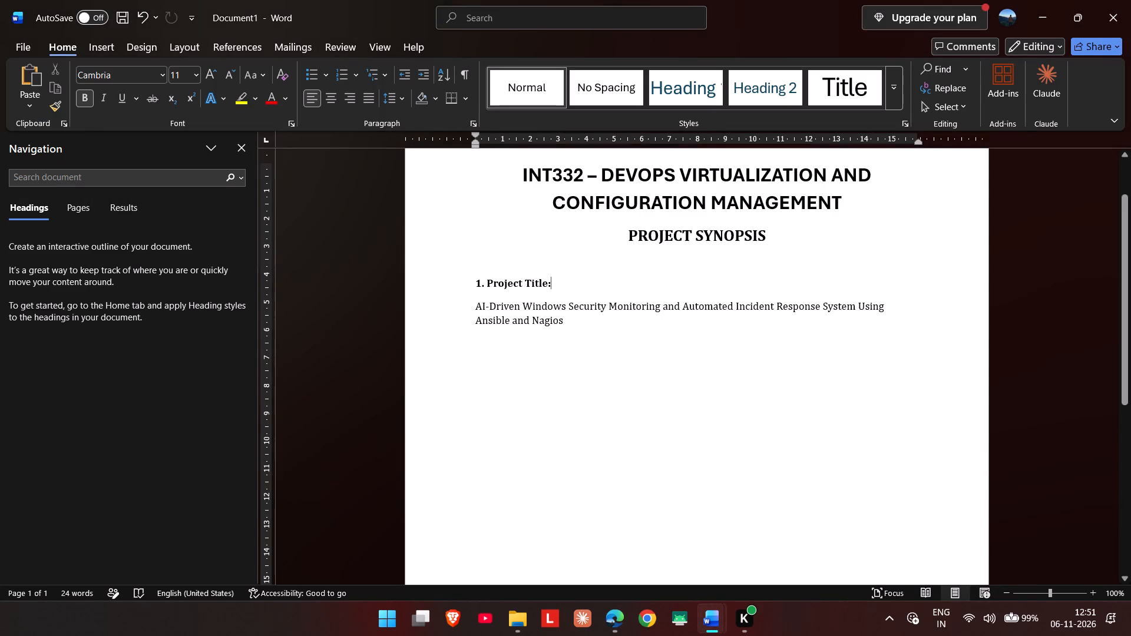
{"action": "left_click", "coordinate": [469, 279]}
{"action": "key", "text": "Return"}
{"action": "key", "text": "Return"}
{"action": "key", "text": "Up"}
{"action": "key", "text": "Up"}
{"action": "key", "text": "Up"}
{"action": "key", "text": "Up"}
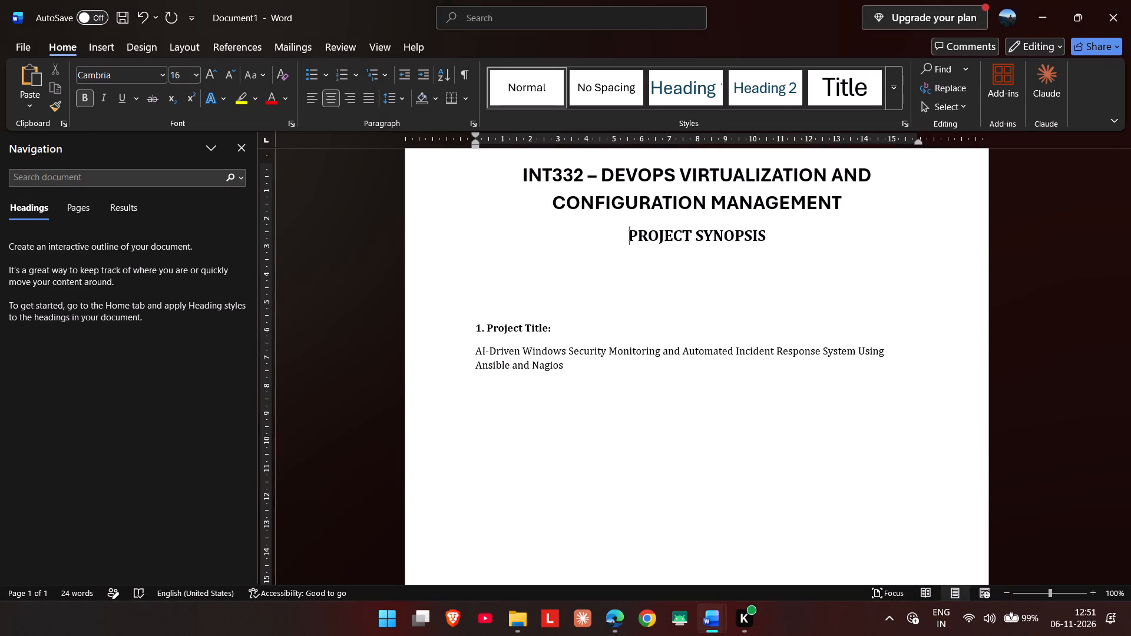
{"action": "key", "text": "Down"}
{"action": "key", "text": "Down"}
{"action": "key", "text": "ctrl+v"}
{"action": "key", "text": "alt+Tab"}
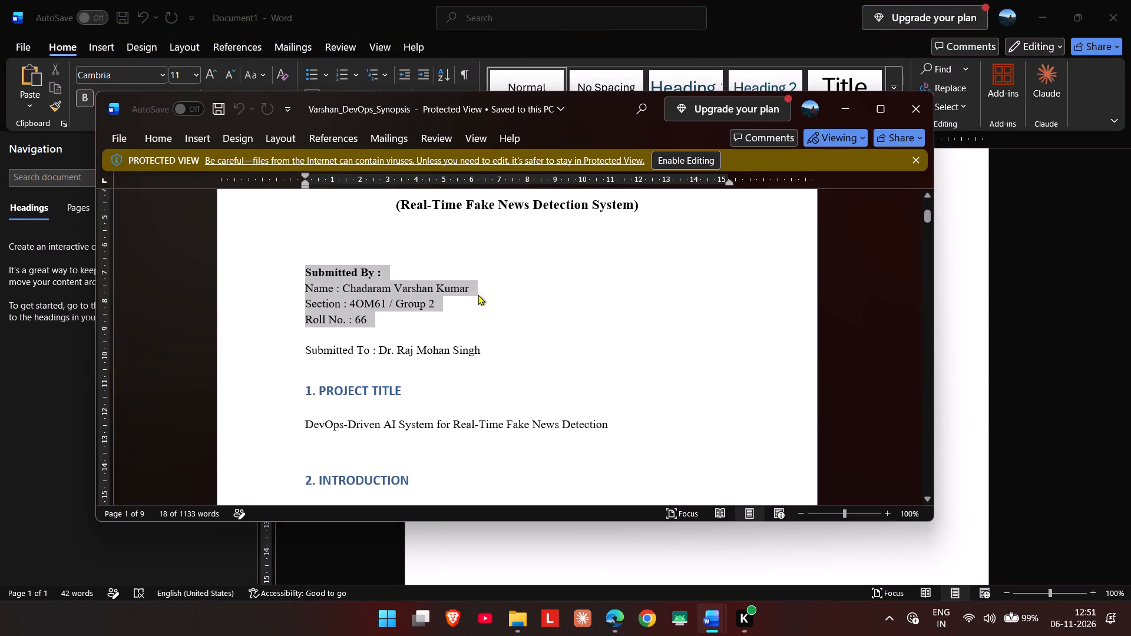
{"action": "key", "text": "alt+Tab"}
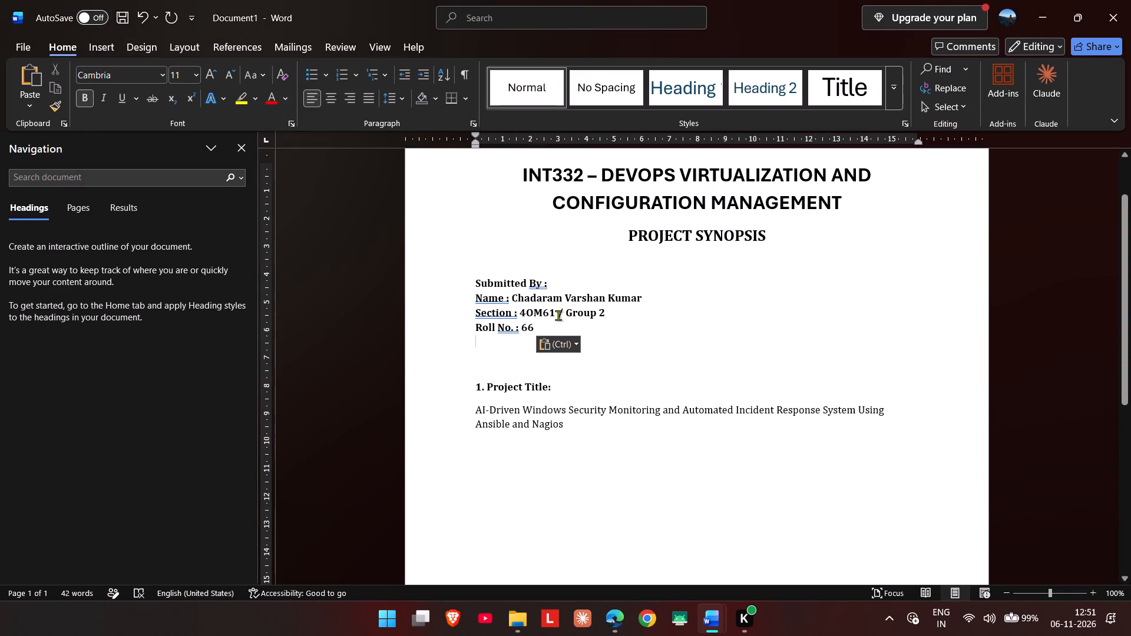
Delete the section code 4OM61 from the Section line of the pasted block, keeping / Group 2.
{"action": "left_click", "coordinate": [558, 315]}
{"action": "key", "text": "Left"}
{"action": "key", "text": "Left"}
{"action": "key", "text": "Right"}
{"action": "key", "text": "BackSpace"}
{"action": "key", "text": "BackSpace"}
{"action": "key", "text": "BackSpace"}
{"action": "key", "text": "BackSpace"}
{"action": "key", "text": "BackSpace"}
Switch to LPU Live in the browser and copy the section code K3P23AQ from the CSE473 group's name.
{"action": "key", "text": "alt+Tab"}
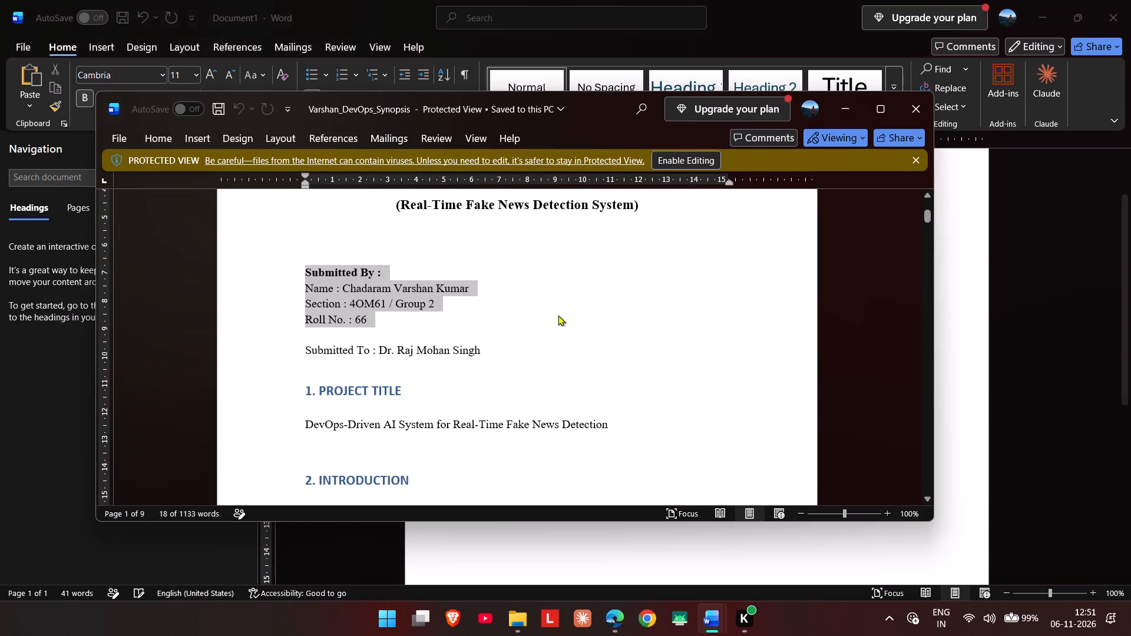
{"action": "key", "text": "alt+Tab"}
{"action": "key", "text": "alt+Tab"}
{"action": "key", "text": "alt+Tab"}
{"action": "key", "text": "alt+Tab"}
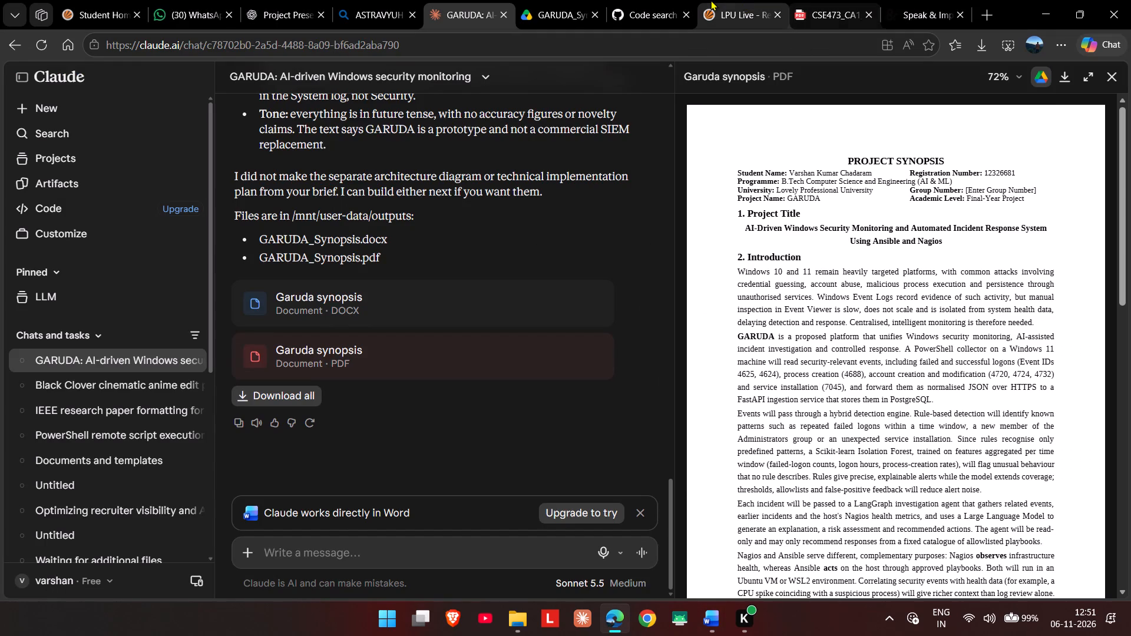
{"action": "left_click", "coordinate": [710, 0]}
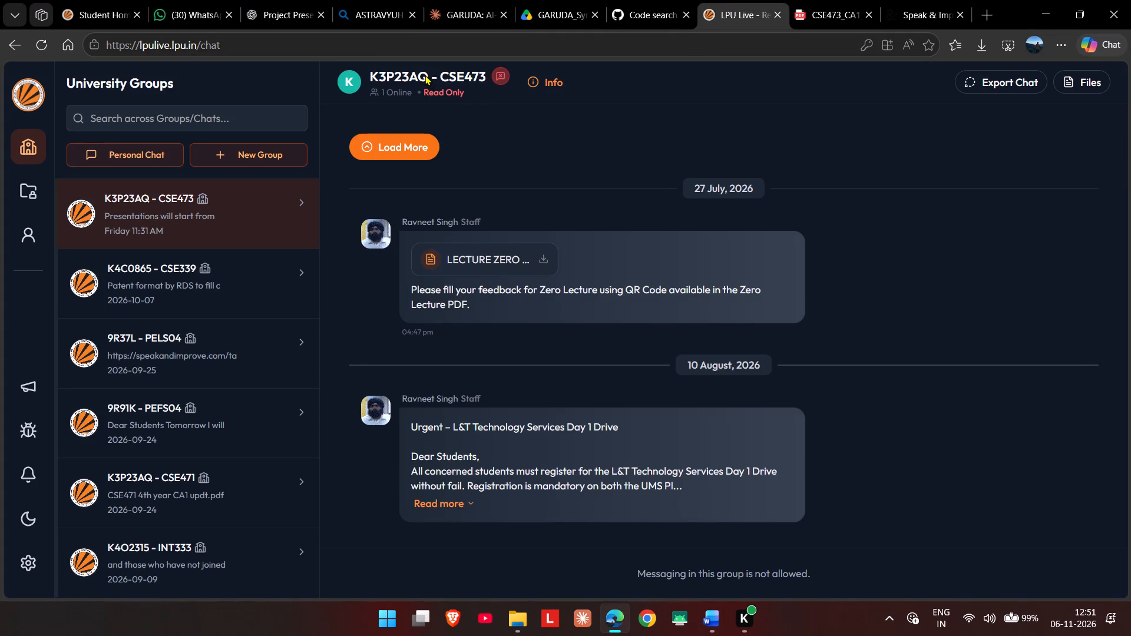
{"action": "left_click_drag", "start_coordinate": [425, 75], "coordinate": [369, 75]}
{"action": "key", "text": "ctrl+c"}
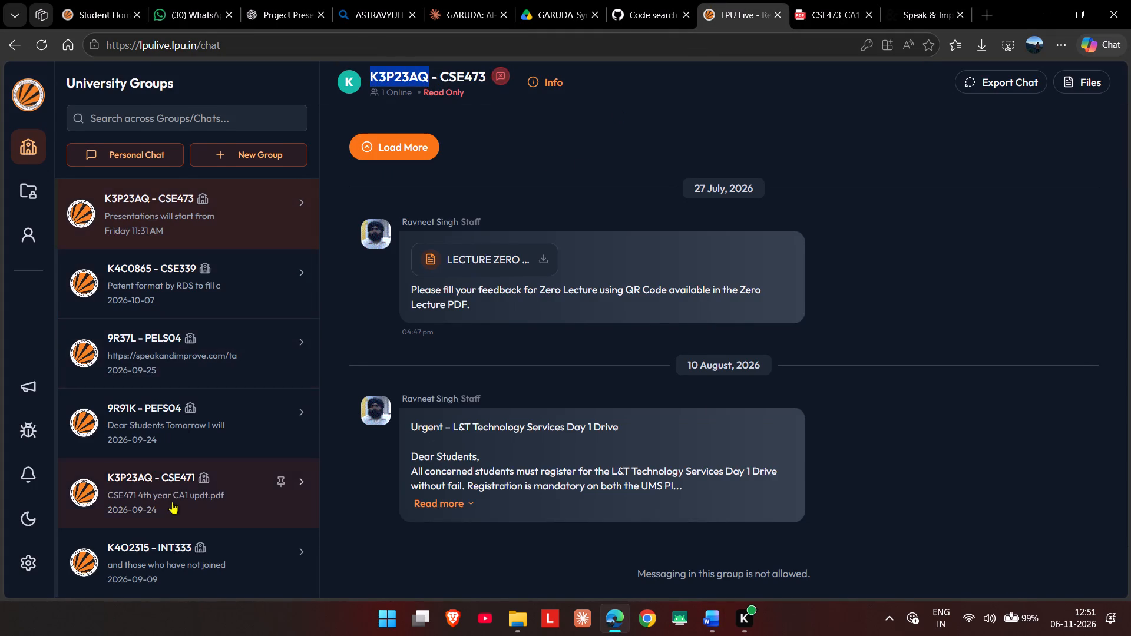
Open the INT333 group in LPU Live and copy the section code K4O2315 from its name.
{"action": "scroll", "coordinate": [172, 502], "scroll_direction": "down", "scroll_amount": 2}
{"action": "left_click", "coordinate": [183, 542]}
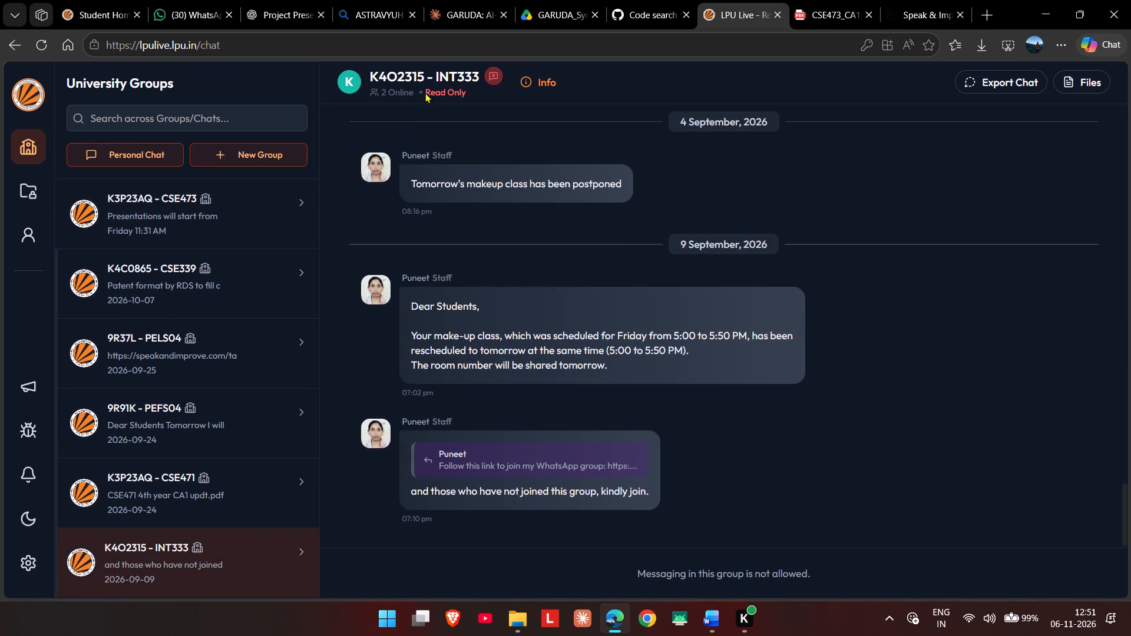
{"action": "left_click_drag", "start_coordinate": [424, 80], "coordinate": [368, 80]}
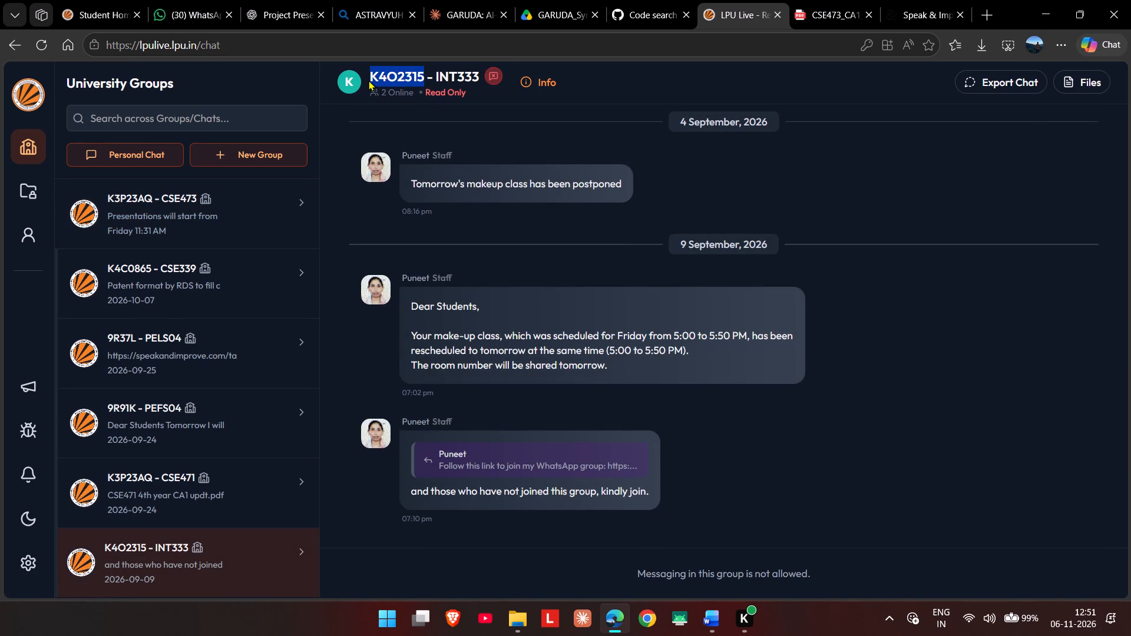
{"action": "key", "text": "ctrl+c"}
{"action": "key", "text": "alt+Tab"}
{"action": "key", "text": "alt+Tab"}
{"action": "key", "text": "alt+Tab"}
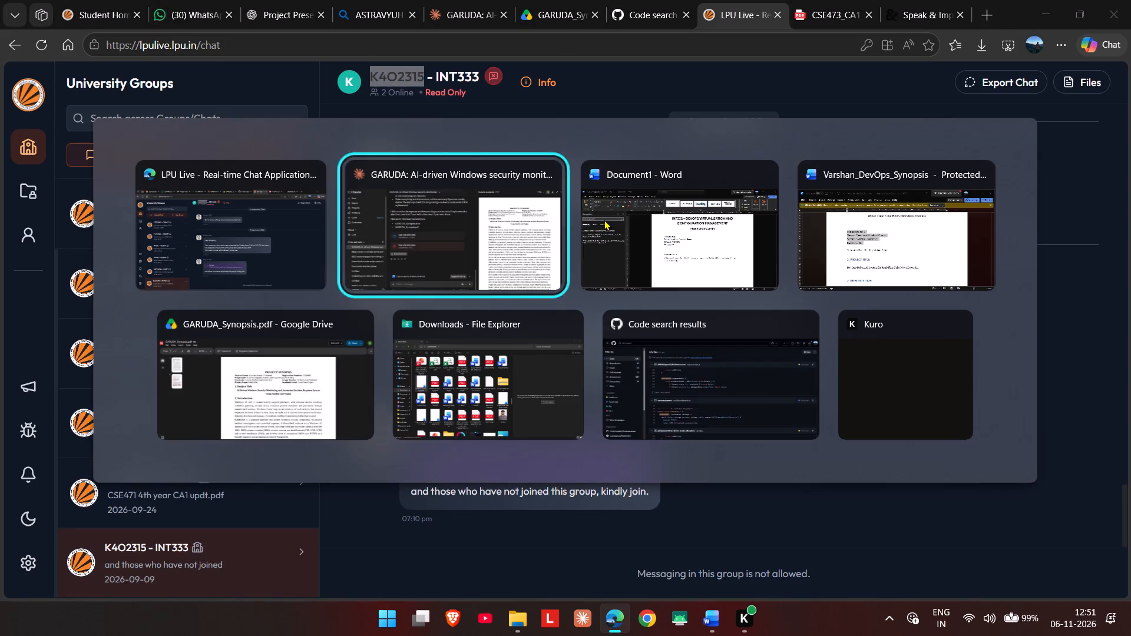
Switch to Document1 in Word and paste section code K4O2315 before / Group 2, keeping both on the same Section line.
{"action": "key", "text": "alt+Tab"}
{"action": "key", "text": "ctrl+v"}
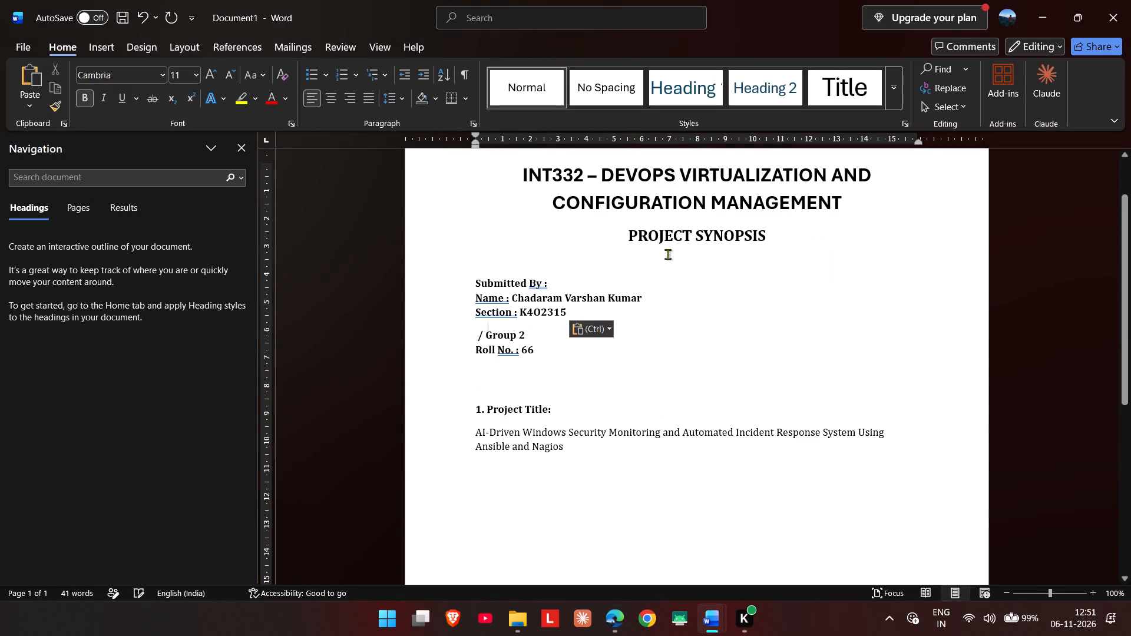
{"action": "key", "text": "alt+Tab"}
{"action": "key", "text": "alt+Tab"}
{"action": "key", "text": "BackSpace"}
Check the course code in the LPU Live group name and change the code in Document1's title to INT333.
{"action": "key", "text": "alt+Tab"}
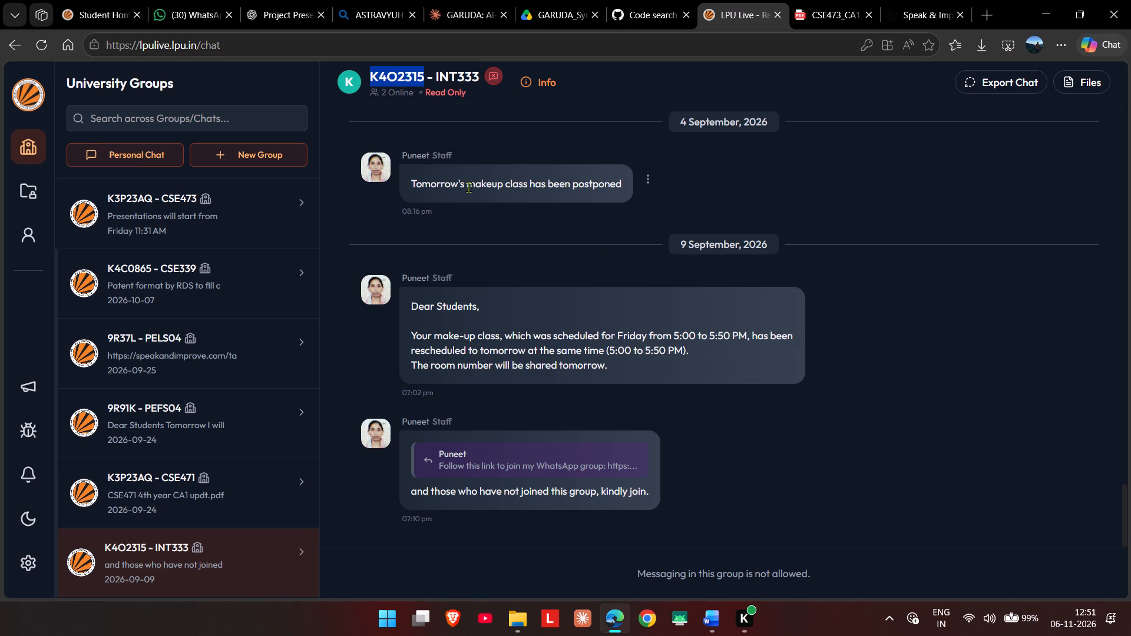
{"action": "key", "text": "alt+Tab"}
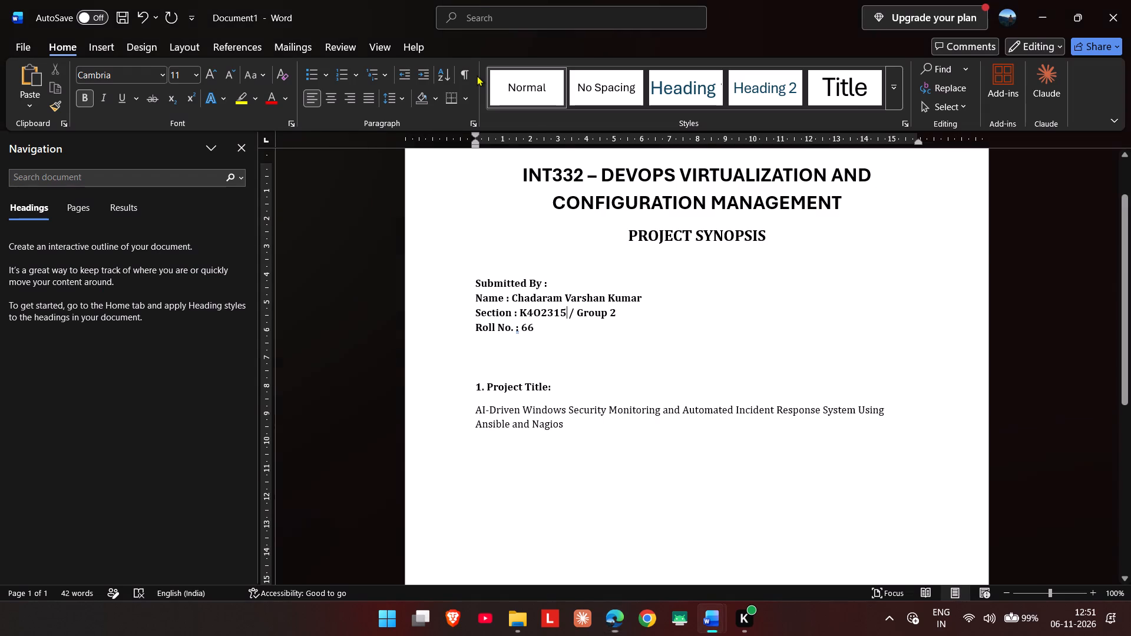
{"action": "key", "text": "alt+Tab"}
{"action": "key", "text": "alt+Tab"}
{"action": "left_click", "coordinate": [581, 170]}
{"action": "key", "text": "BackSpace"}
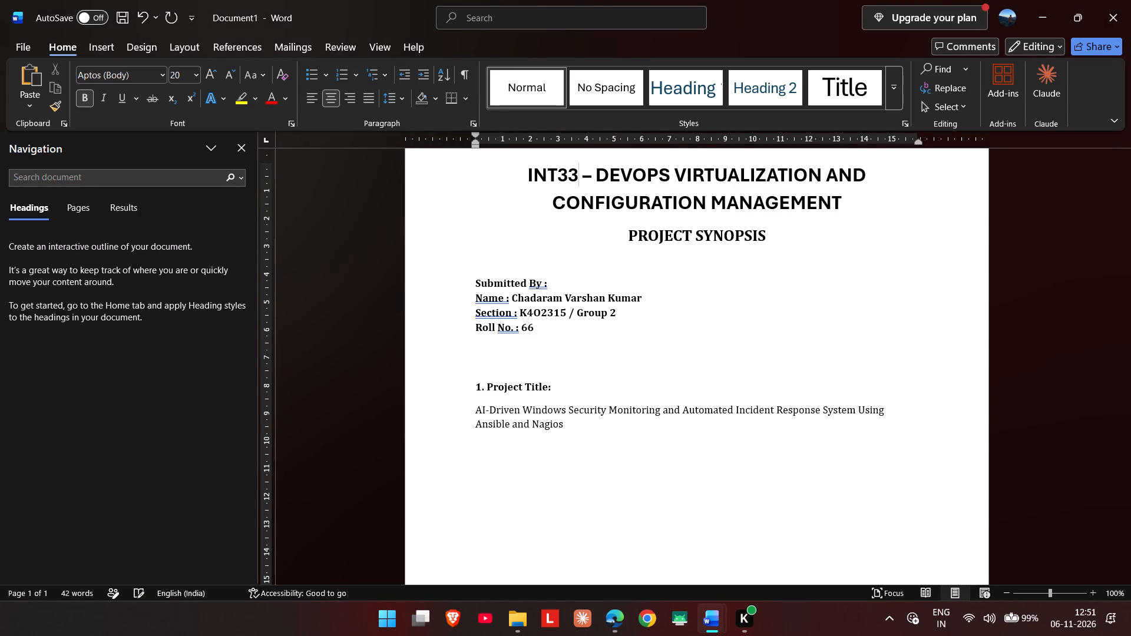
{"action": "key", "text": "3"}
{"action": "key", "text": "alt+Tab"}
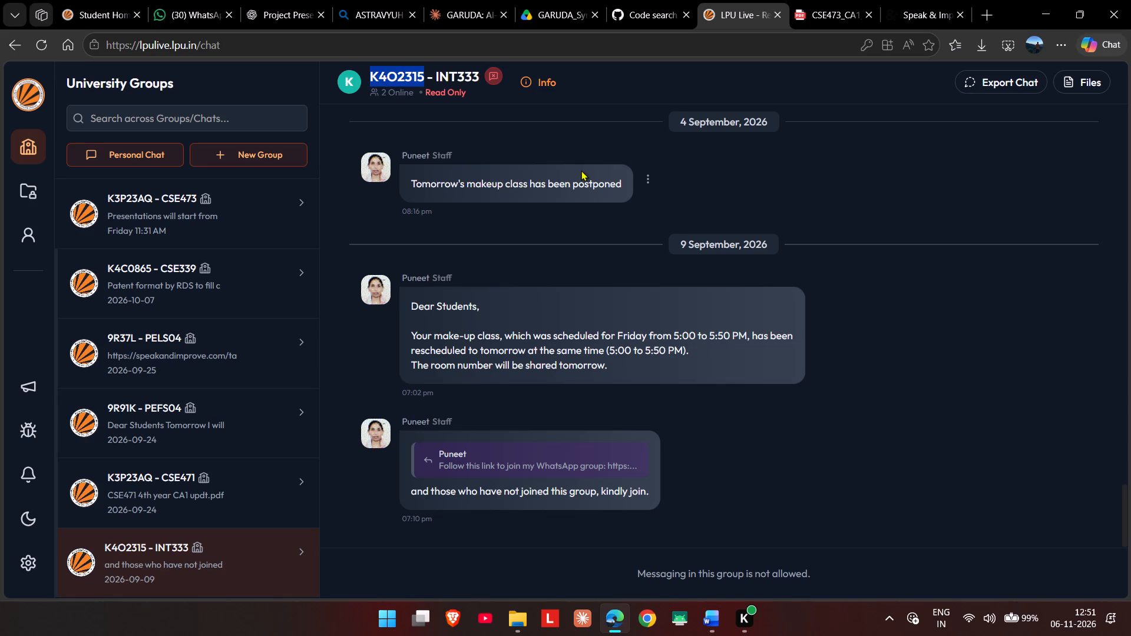
View the INT333 group's information and close it again.
{"action": "left_click", "coordinate": [535, 82]}
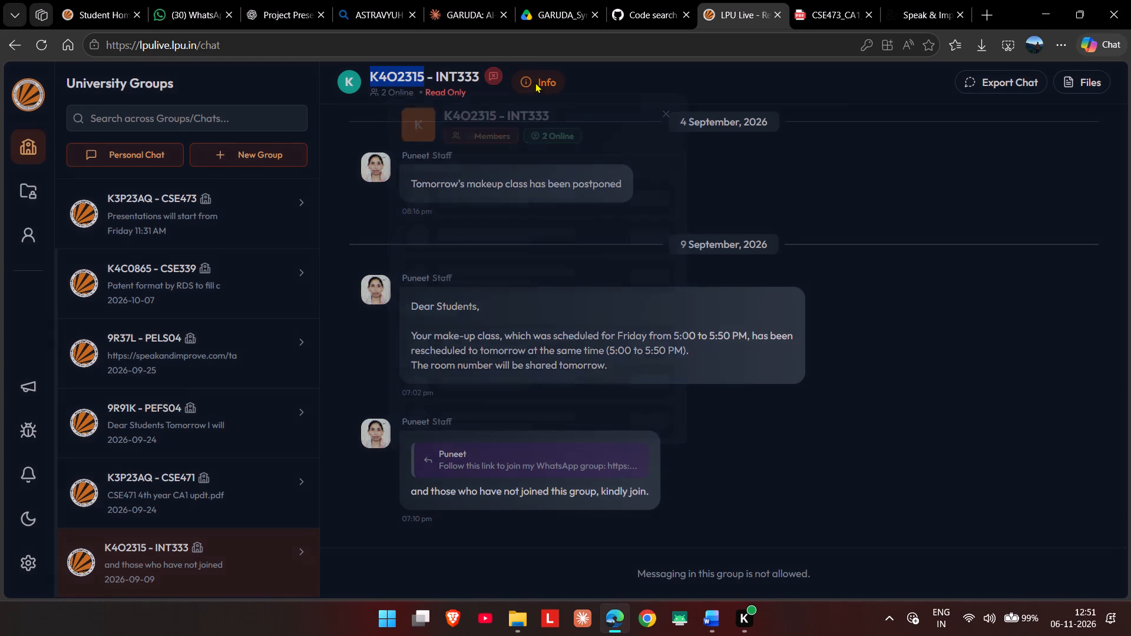
{"action": "left_click", "coordinate": [672, 119]}
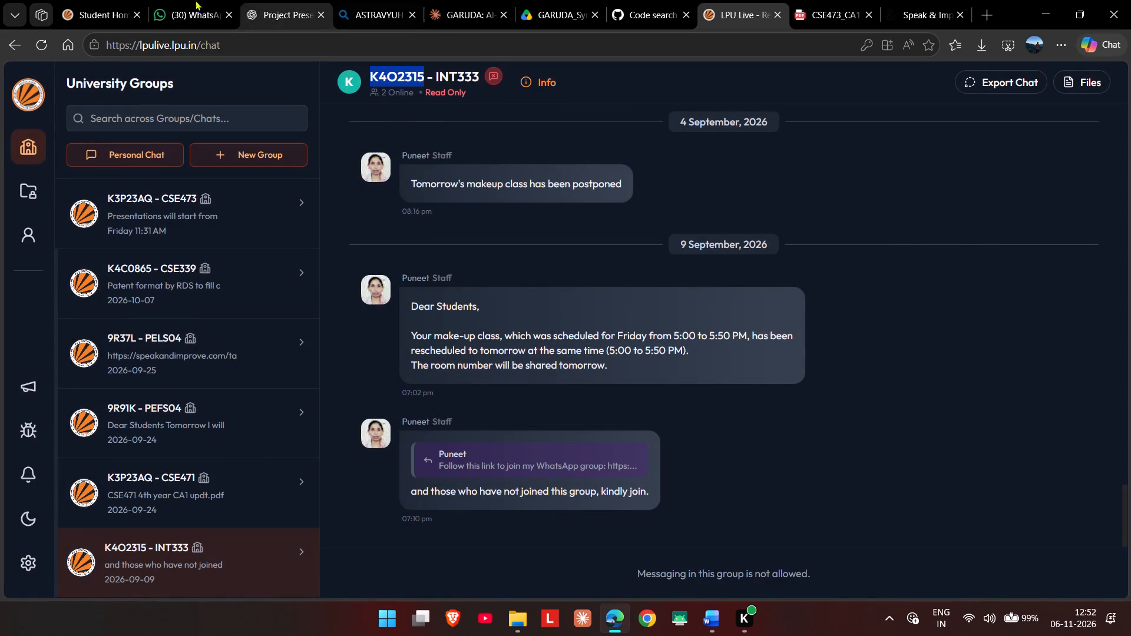
Log in to UMS from the placement portal with the Dashboard option and postpone the Campus Drive Notifications reminder.
{"action": "left_click", "coordinate": [107, 0]}
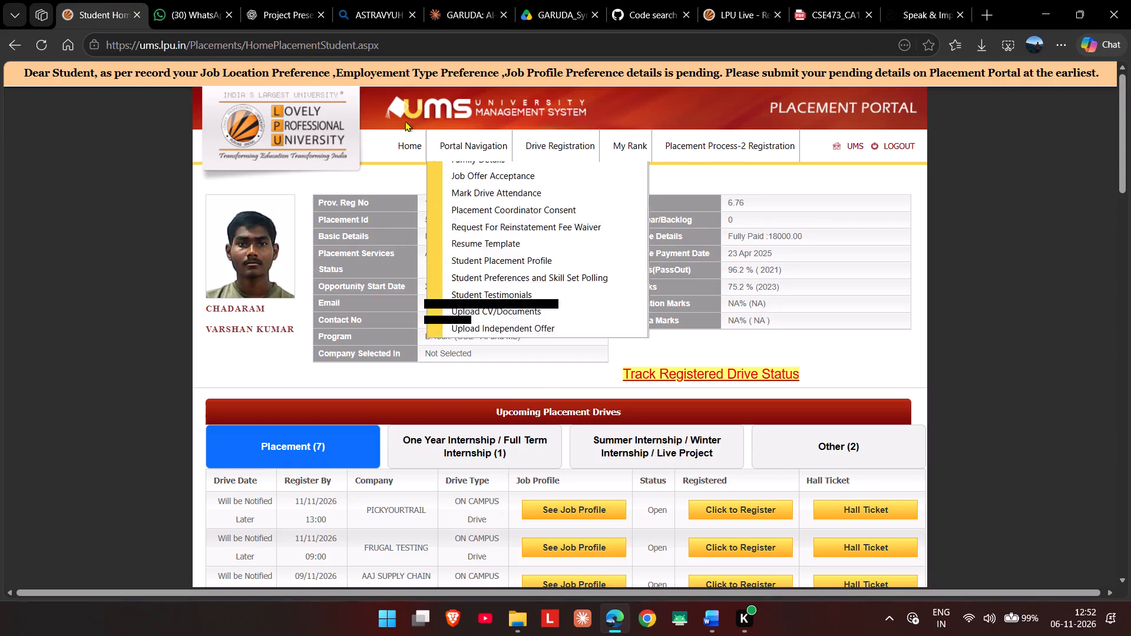
{"action": "left_click", "coordinate": [859, 150]}
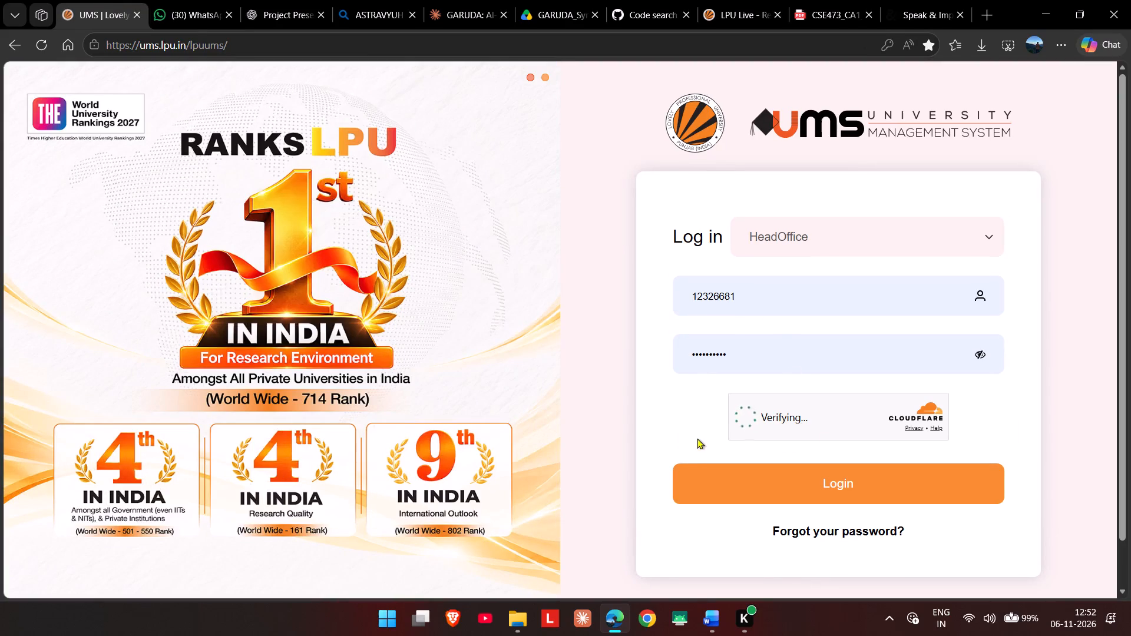
{"action": "left_click", "coordinate": [760, 482]}
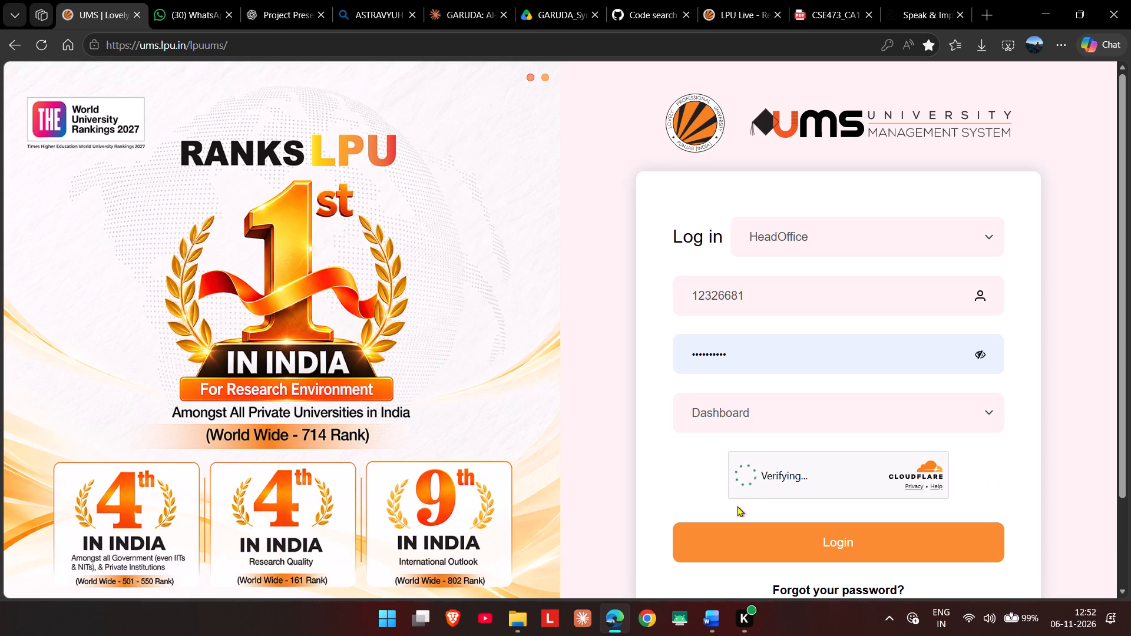
{"action": "left_click", "coordinate": [731, 541]}
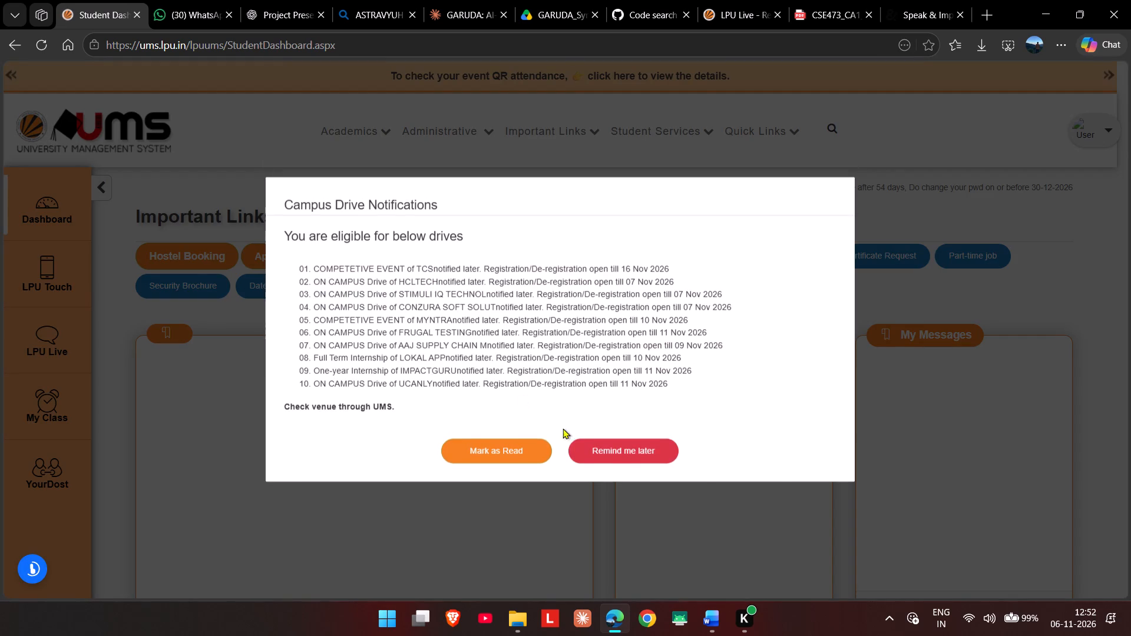
{"action": "left_click", "coordinate": [593, 440]}
Find INT333 under My Courses on the UMS dashboard and copy its course title, DEVOPS ADVANCE CONFIGURATION MANAGEMENT.
{"action": "scroll", "coordinate": [510, 400], "scroll_direction": "down", "scroll_amount": 4}
{"action": "scroll", "coordinate": [450, 456], "scroll_direction": "down", "scroll_amount": 1}
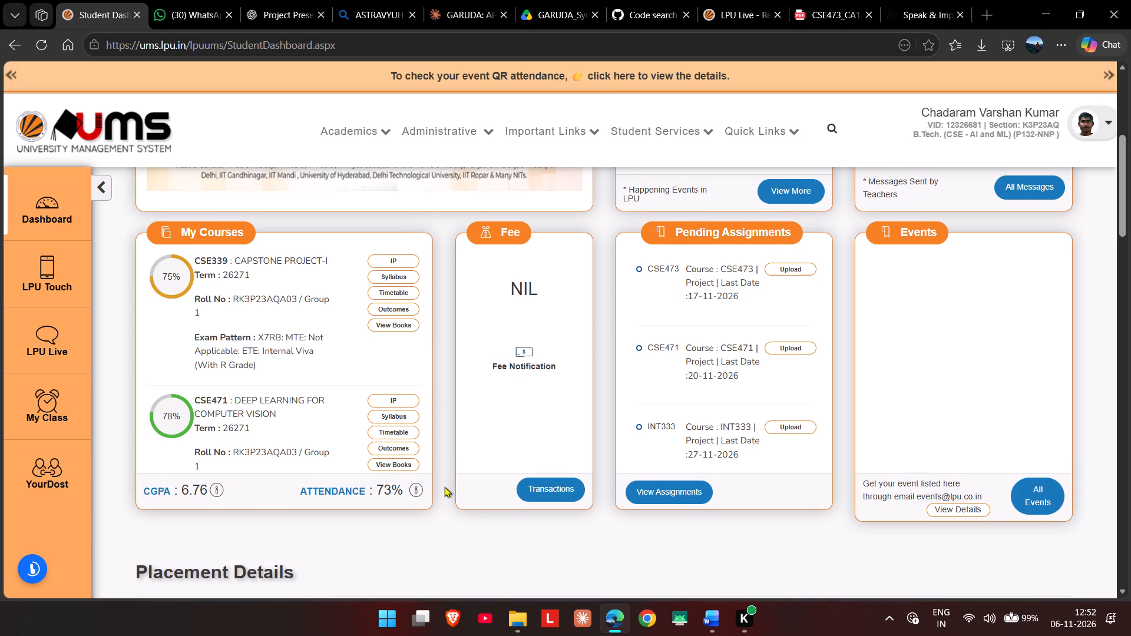
{"action": "scroll", "coordinate": [444, 486], "scroll_direction": "up", "scroll_amount": 2}
{"action": "scroll", "coordinate": [444, 486], "scroll_direction": "down", "scroll_amount": 2}
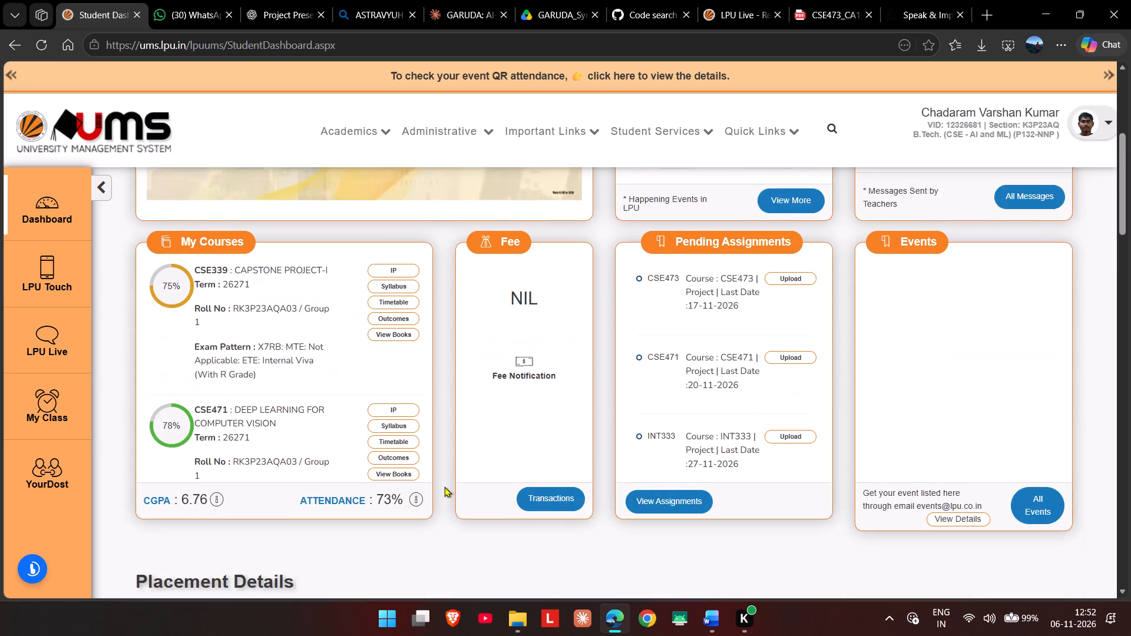
{"action": "scroll", "coordinate": [444, 486], "scroll_direction": "down", "scroll_amount": 1}
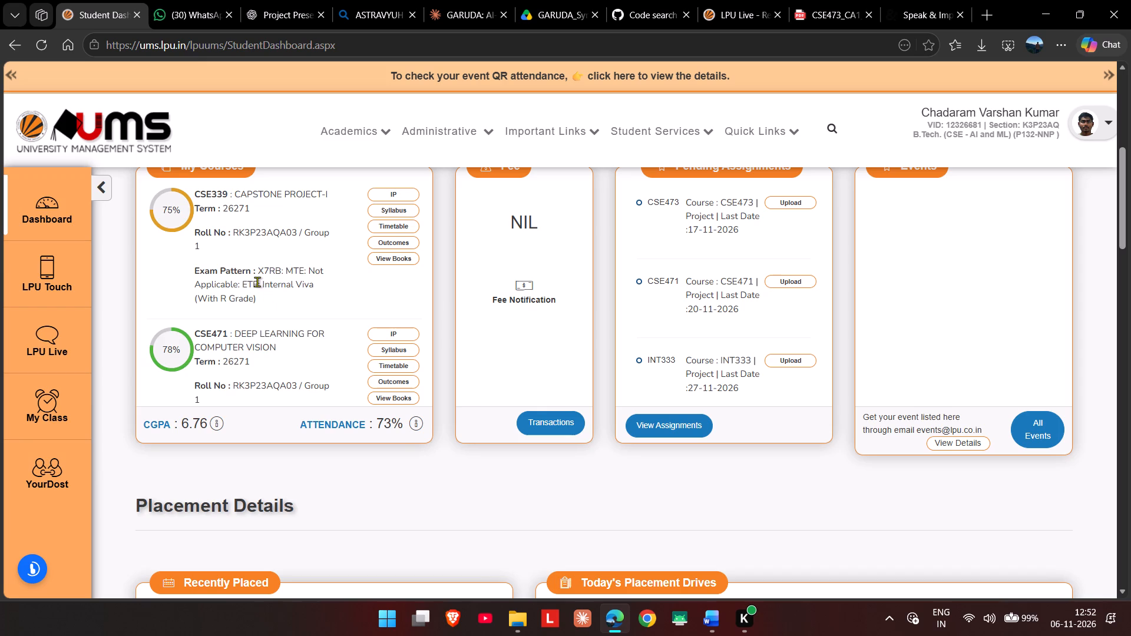
{"action": "scroll", "coordinate": [257, 281], "scroll_direction": "right", "scroll_amount": 1}
{"action": "scroll", "coordinate": [257, 281], "scroll_direction": "down", "scroll_amount": 2}
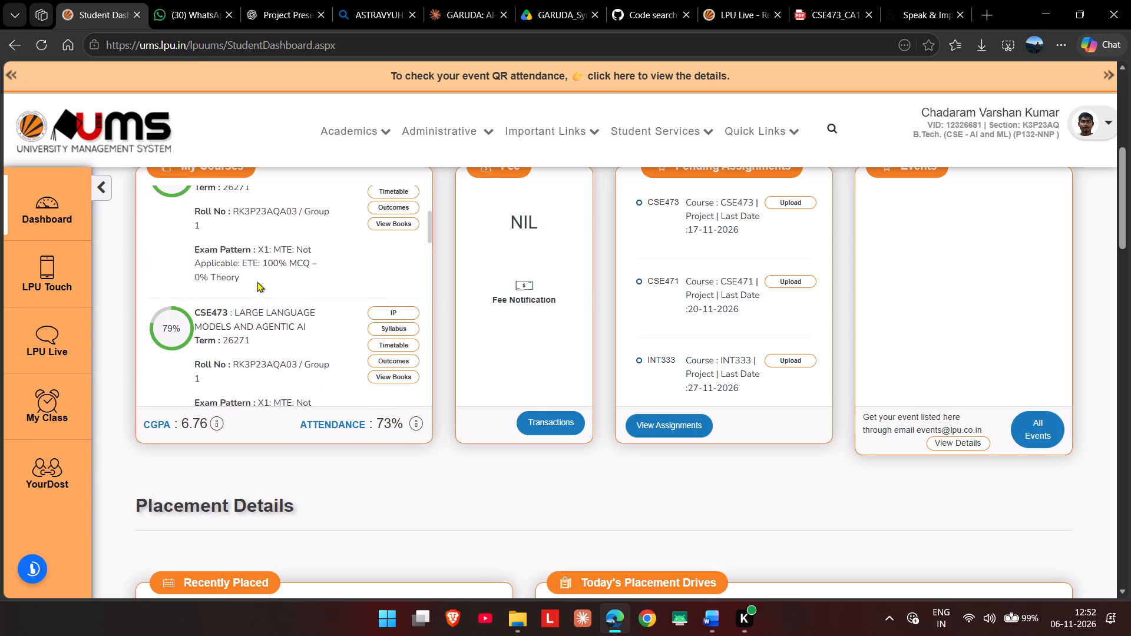
{"action": "scroll", "coordinate": [257, 281], "scroll_direction": "down", "scroll_amount": 3}
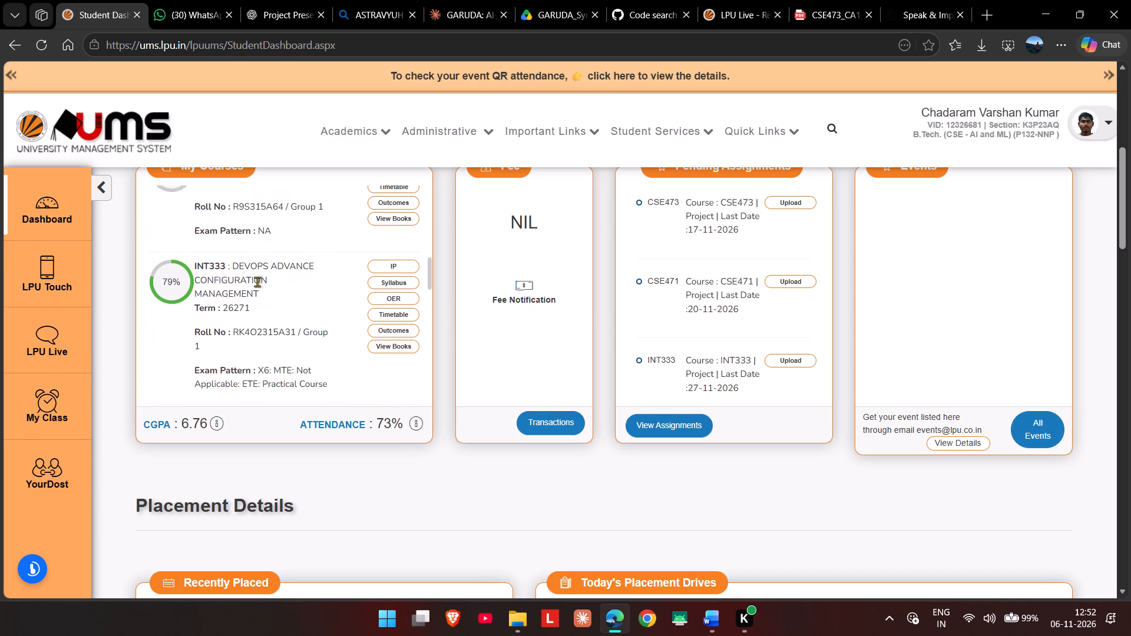
{"action": "scroll", "coordinate": [257, 281], "scroll_direction": "down", "scroll_amount": 1}
{"action": "left_click_drag", "start_coordinate": [231, 240], "coordinate": [269, 276]}
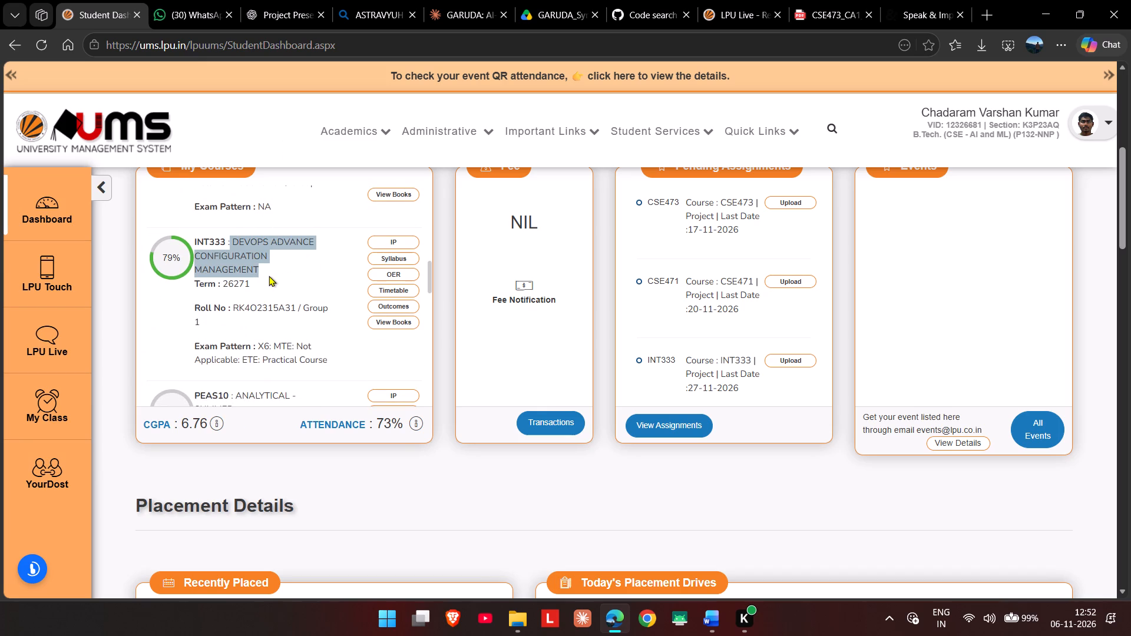
{"action": "key", "text": "ctrl+c"}
Switch to Document1 in Word and replace the course title after INT333 – with the copied DEVOPS ADVANCE CONFIGURATION MANAGEMENT.
{"action": "key", "text": "alt+Tab"}
{"action": "key", "text": "alt+Tab"}
{"action": "key", "text": "alt+Tab"}
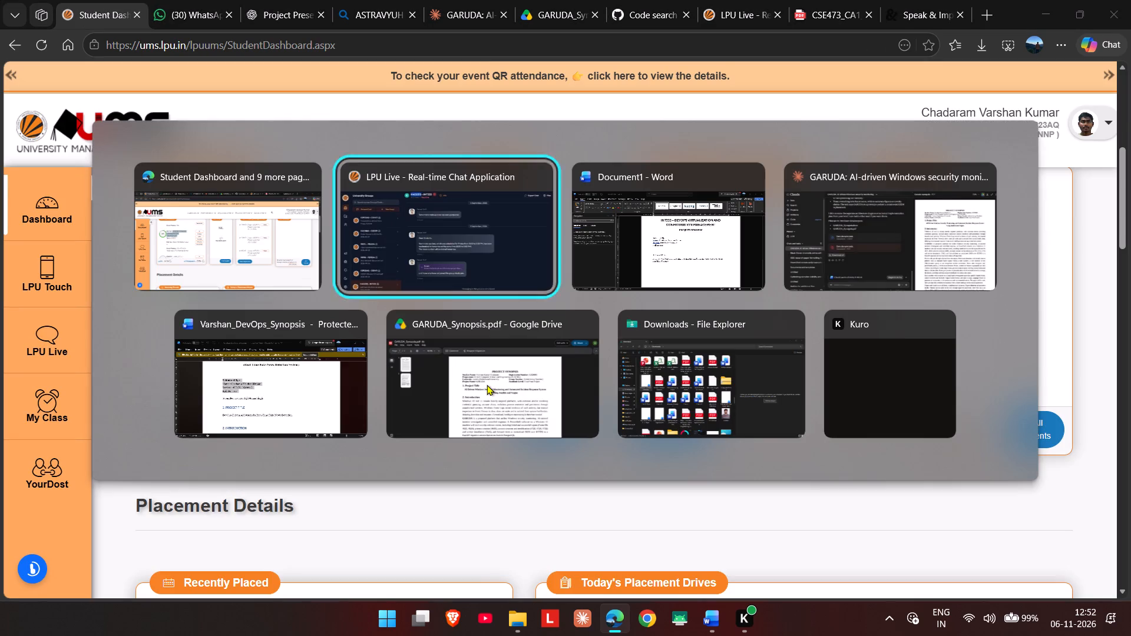
{"action": "key", "text": "alt+Tab"}
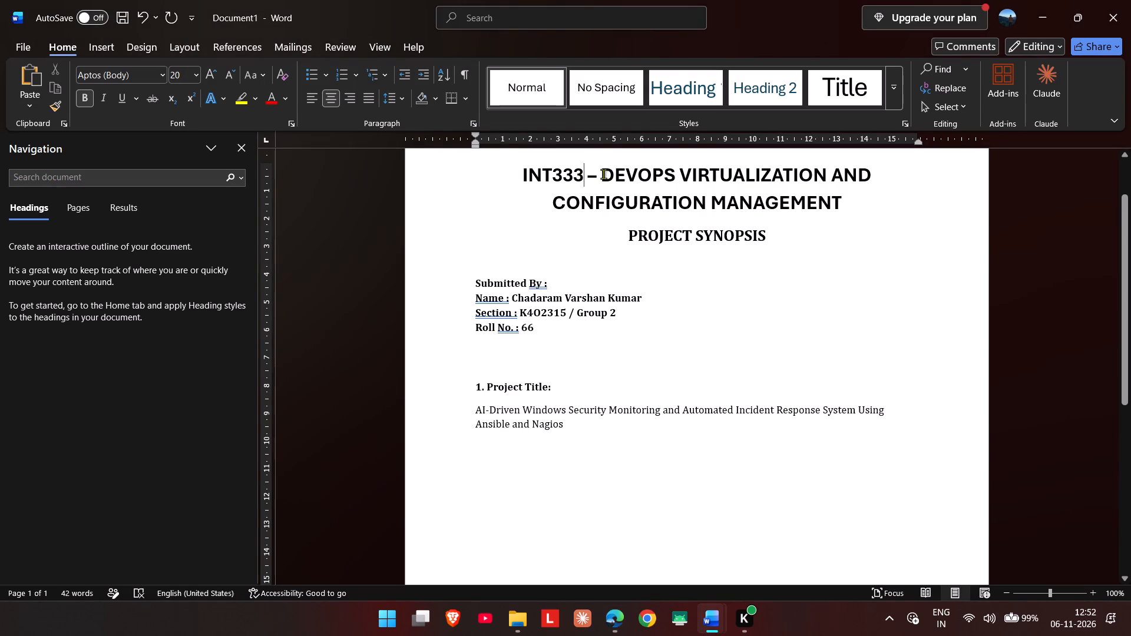
{"action": "left_click_drag", "start_coordinate": [603, 174], "coordinate": [810, 210]}
{"action": "key", "text": "ctrl+v"}
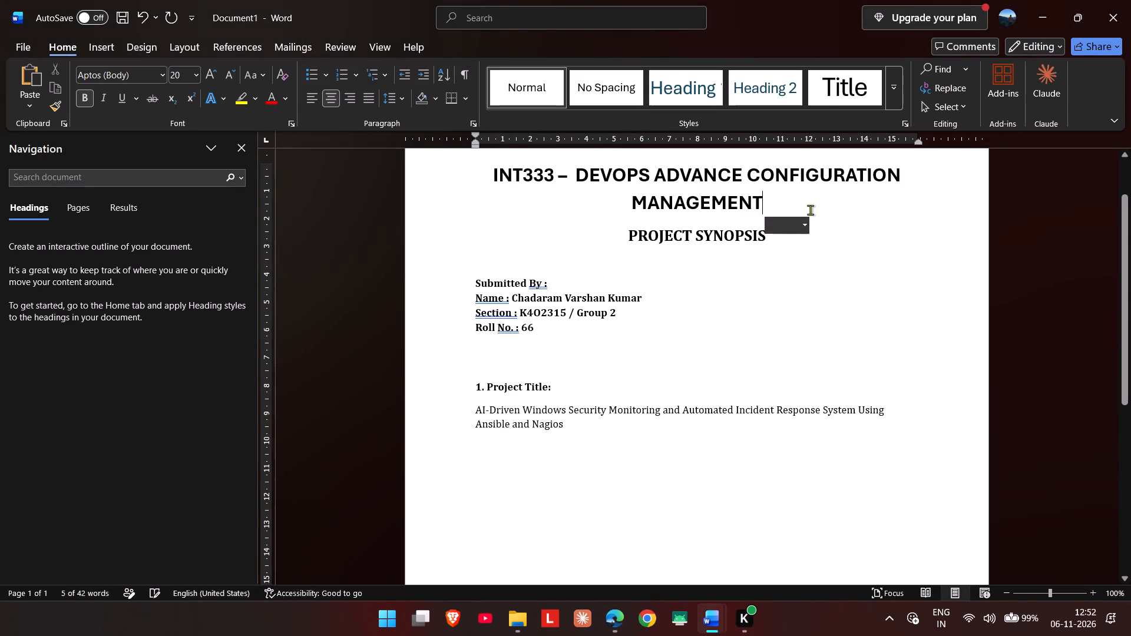
{"action": "key", "text": "alt+Tab"}
{"action": "key", "text": "alt+Tab"}
{"action": "left_click", "coordinate": [741, 291]}
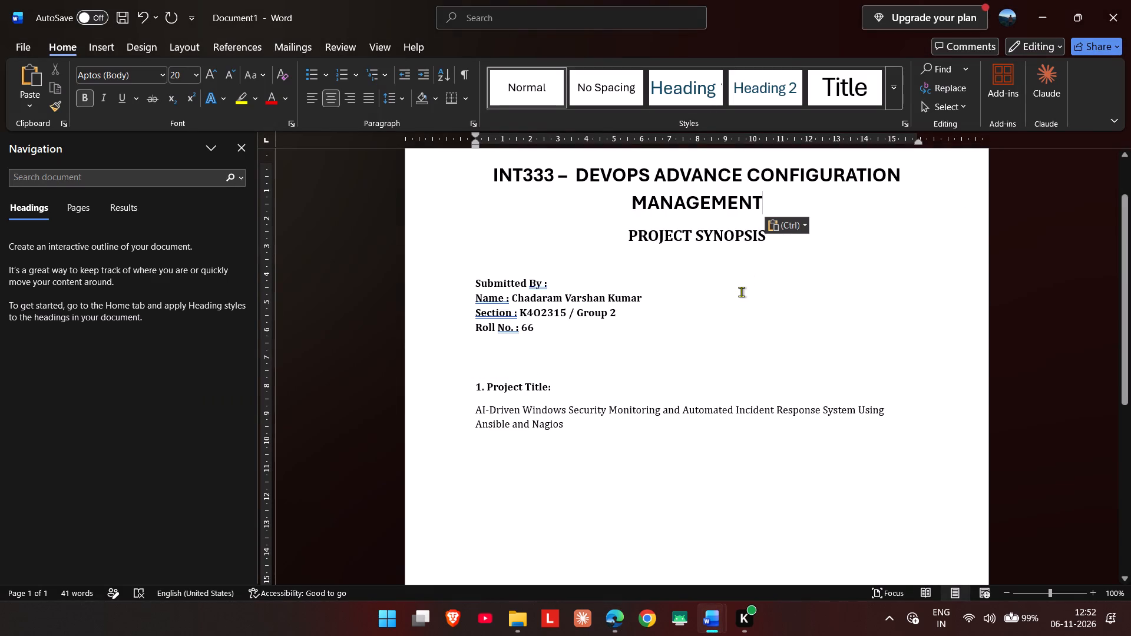
Check the INT333 roll number on the UMS dashboard and set the document's Roll No. line to 31.
{"action": "left_click", "coordinate": [652, 321]}
{"action": "key", "text": "alt+Tab"}
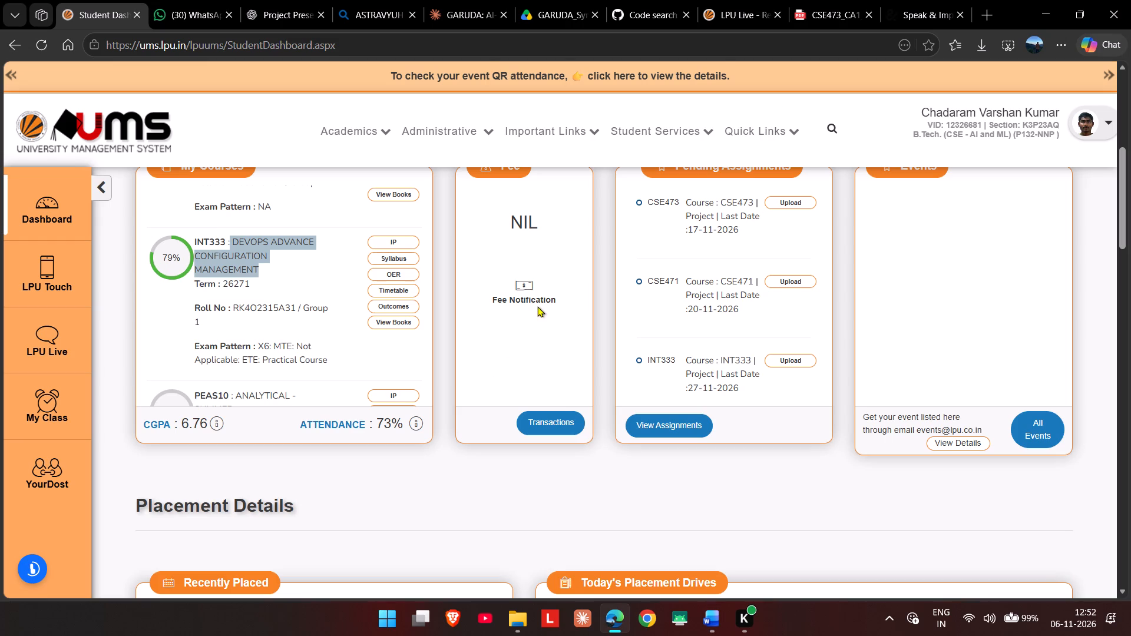
{"action": "key", "text": "alt+Tab"}
{"action": "key", "text": "alt+Tab"}
{"action": "key", "text": "alt+Tab"}
{"action": "key", "text": "alt+Tab"}
{"action": "key", "text": "alt+Tab"}
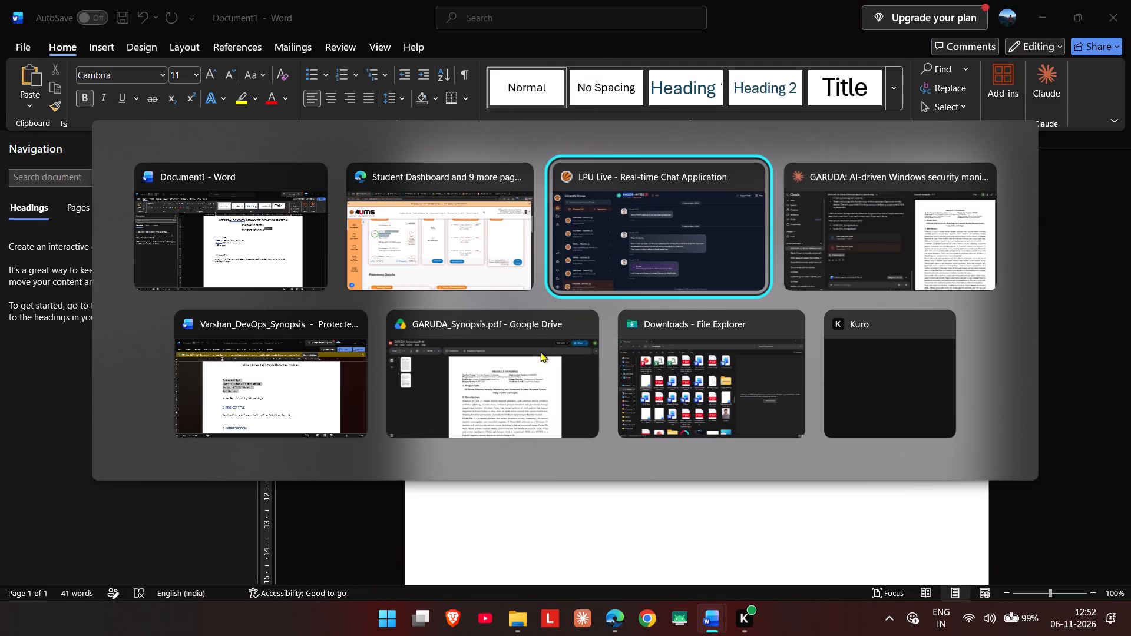
{"action": "key", "text": "alt+Tab"}
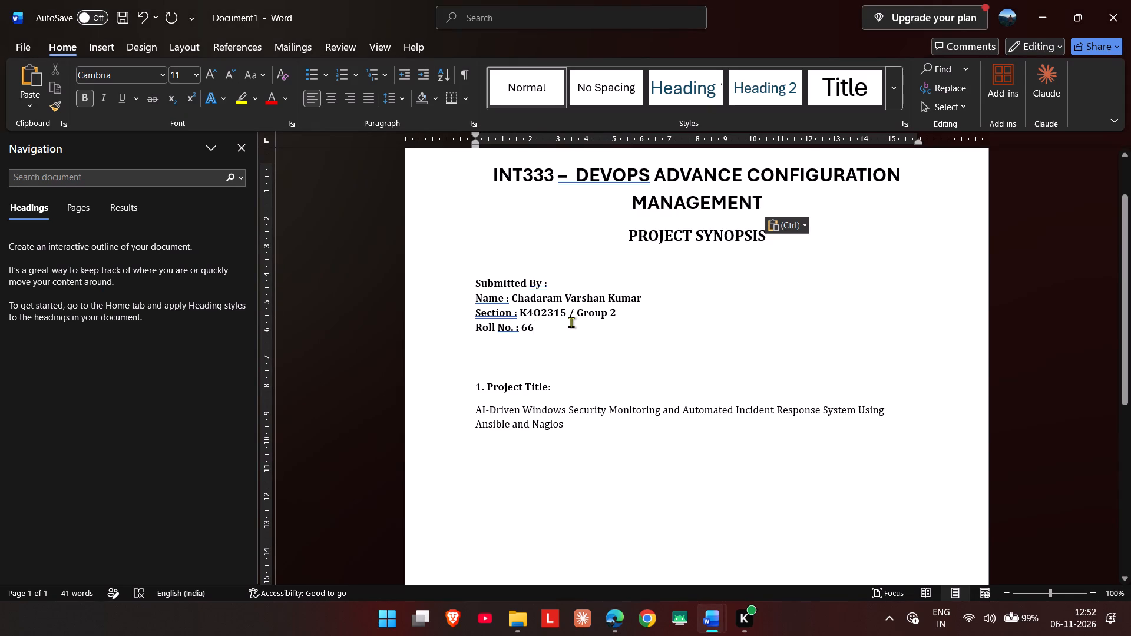
{"action": "key", "text": "BackSpace"}
{"action": "key", "text": "BackSpace"}
{"action": "type", "text": "31"}
Check the INT333 group on the UMS dashboard and change the group in the document's Section line to Group 1.
{"action": "key", "text": "alt+Tab"}
{"action": "key", "text": "alt+Tab"}
{"action": "key", "text": "alt+Tab"}
{"action": "key", "text": "alt+Tab"}
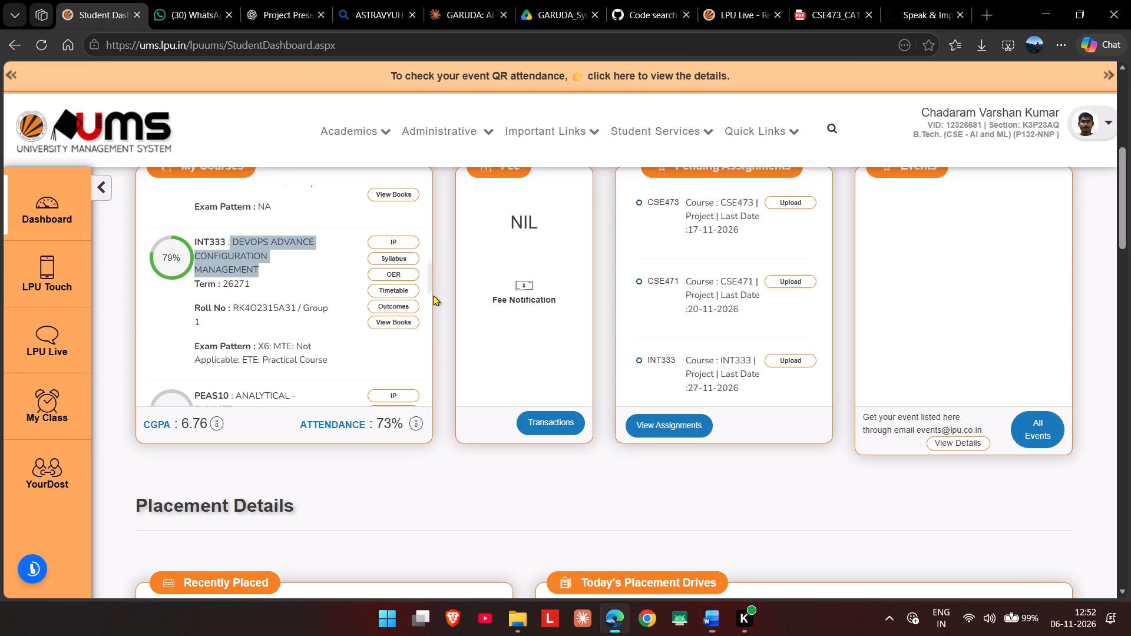
{"action": "left_click", "coordinate": [270, 271]}
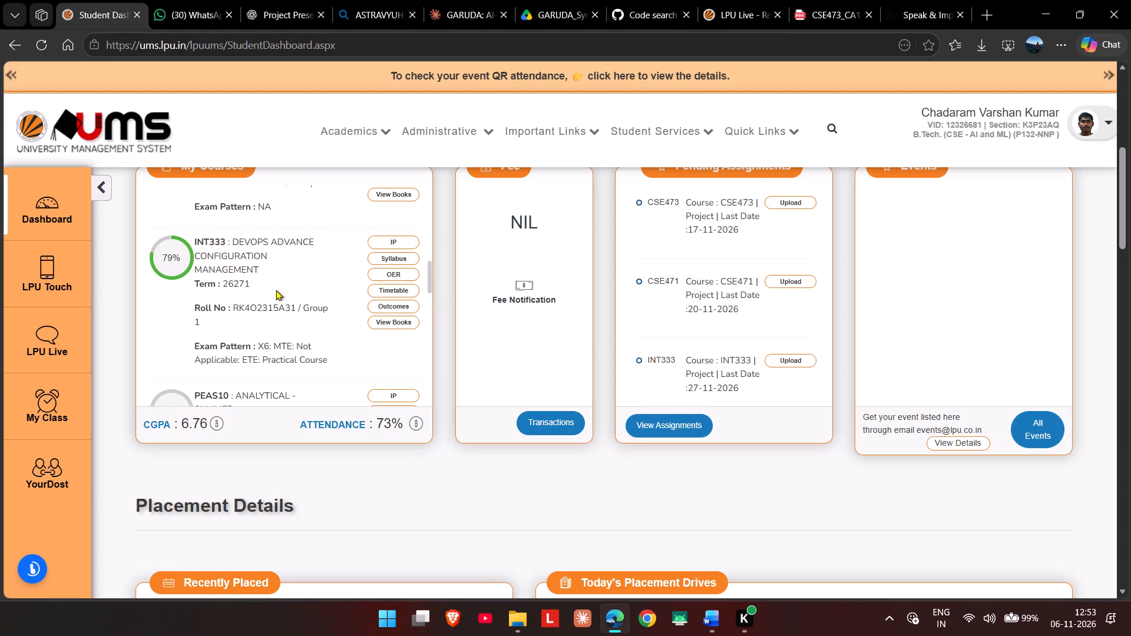
{"action": "key", "text": "alt+Tab"}
{"action": "key", "text": "alt+Tab"}
{"action": "key", "text": "alt+Tab"}
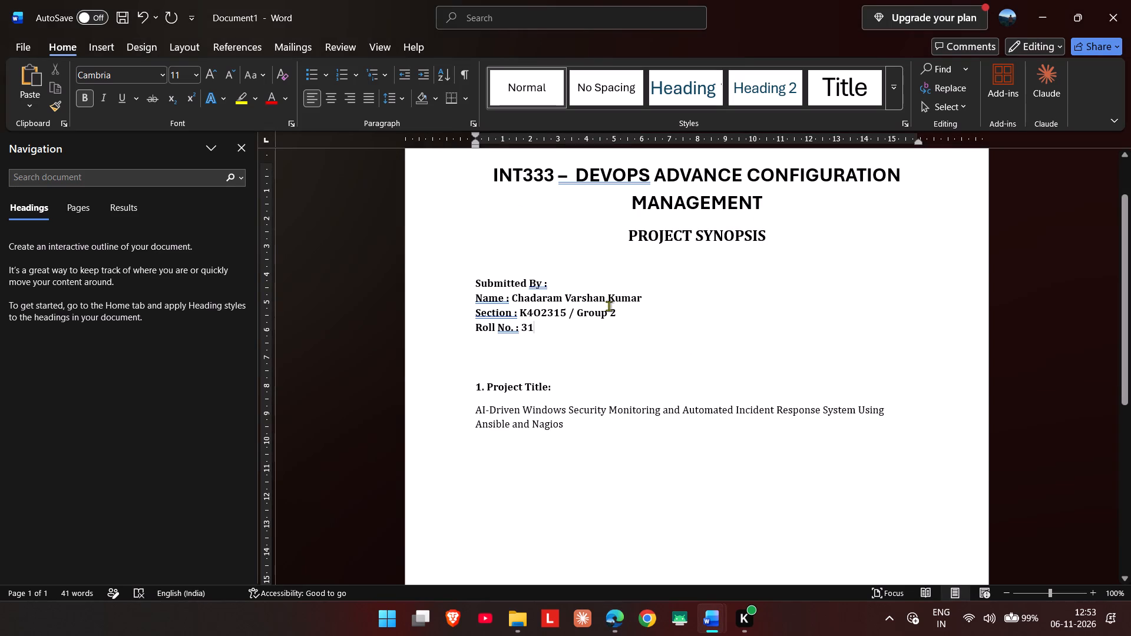
{"action": "left_click", "coordinate": [617, 313]}
{"action": "key", "text": "BackSpace"}
{"action": "key", "text": "1"}
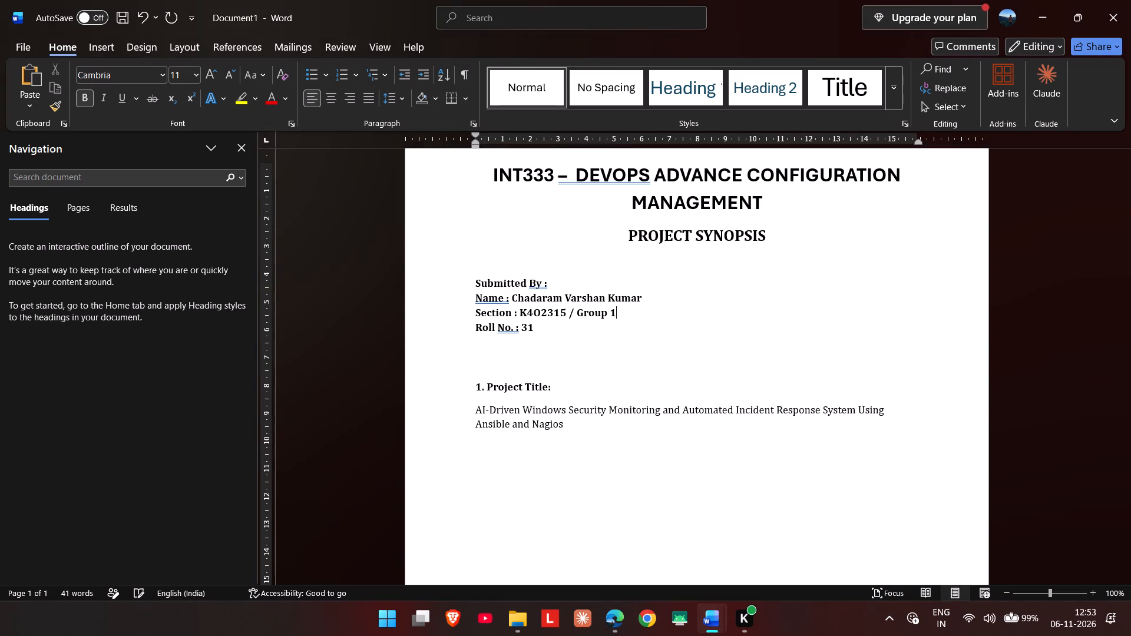
{"action": "left_click", "coordinate": [614, 359]}
Switch to the earlier DevOps synopsis in Word and examine the layout of its Project Title and Introduction sections.
{"action": "key", "text": "alt+Tab"}
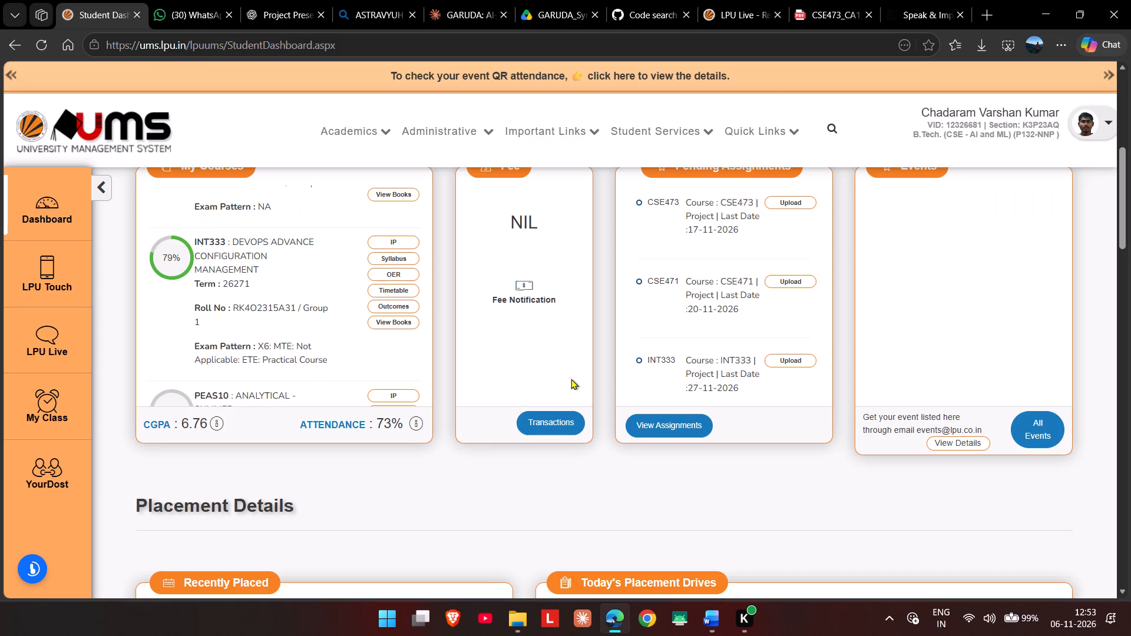
{"action": "key", "text": "alt+Tab"}
{"action": "key", "text": "alt+Tab"}
{"action": "key", "text": "alt+Tab"}
{"action": "key", "text": "alt+Tab"}
{"action": "key", "text": "alt+Tab"}
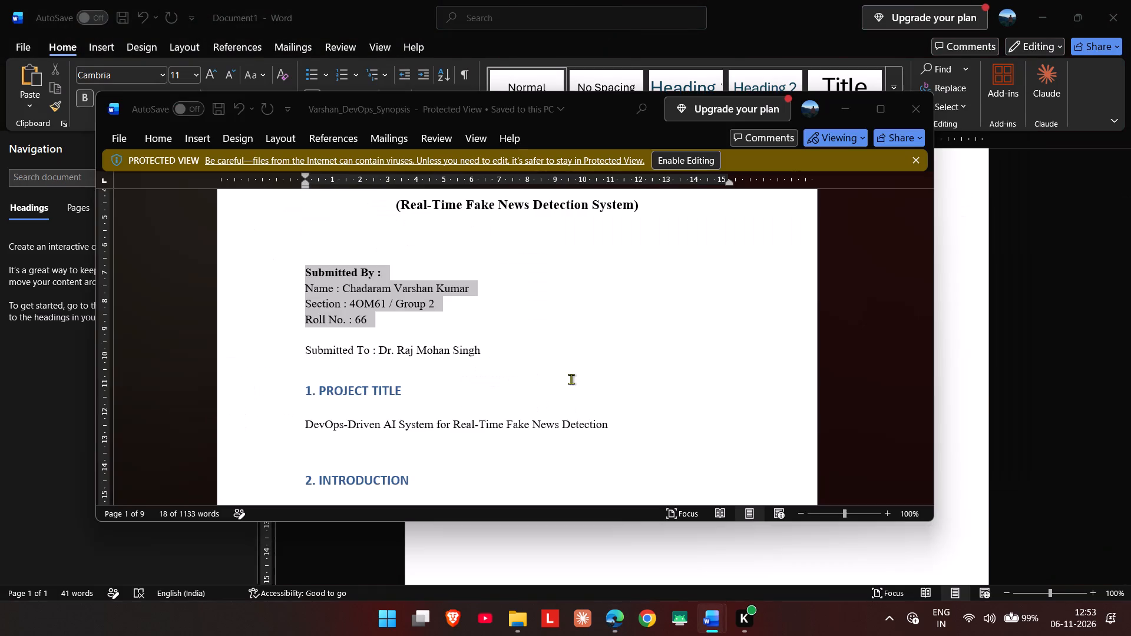
{"action": "scroll", "coordinate": [540, 424], "scroll_direction": "down", "scroll_amount": 1}
{"action": "scroll", "coordinate": [441, 342], "scroll_direction": "down", "scroll_amount": 2}
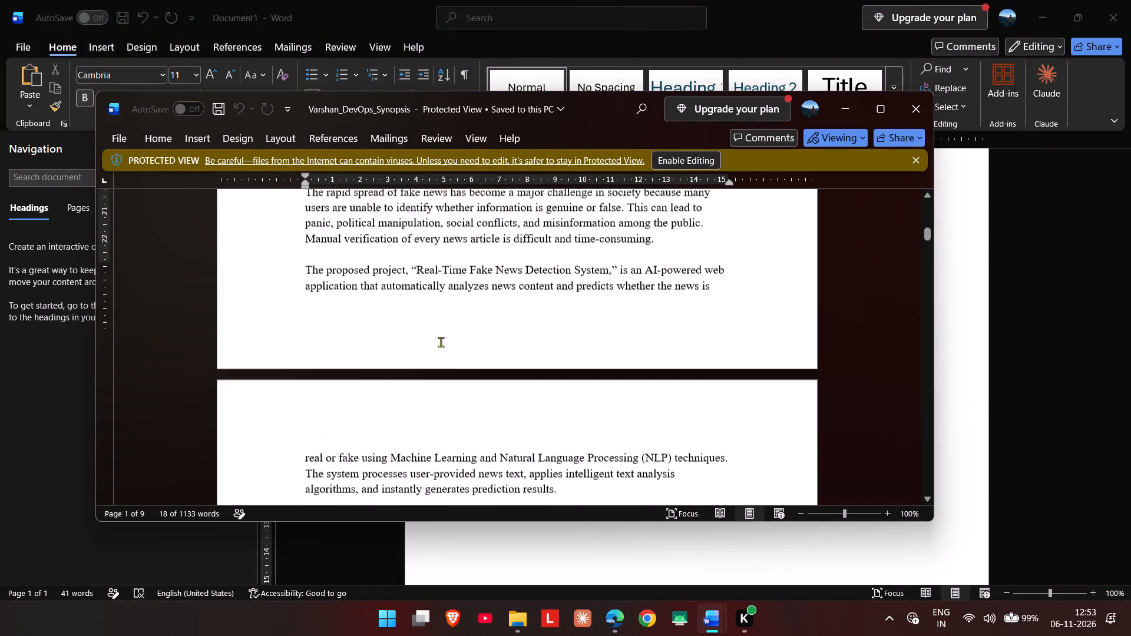
{"action": "scroll", "coordinate": [441, 342], "scroll_direction": "down", "scroll_amount": 2}
{"action": "scroll", "coordinate": [441, 342], "scroll_direction": "up", "scroll_amount": 3}
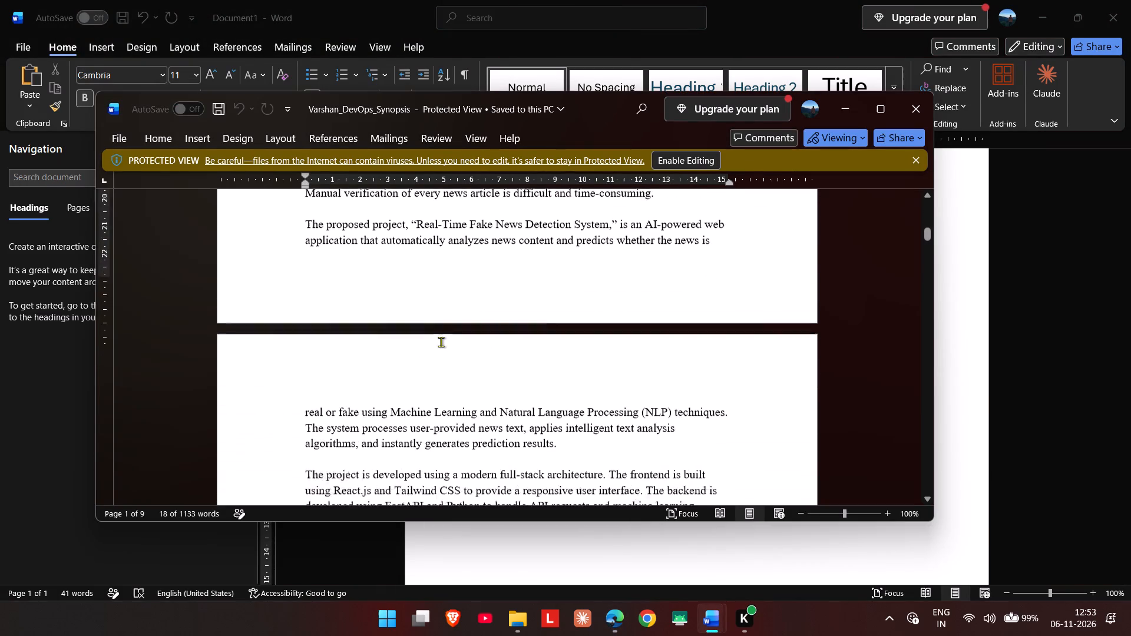
{"action": "scroll", "coordinate": [441, 342], "scroll_direction": "up", "scroll_amount": 2}
{"action": "scroll", "coordinate": [441, 342], "scroll_direction": "down", "scroll_amount": 2}
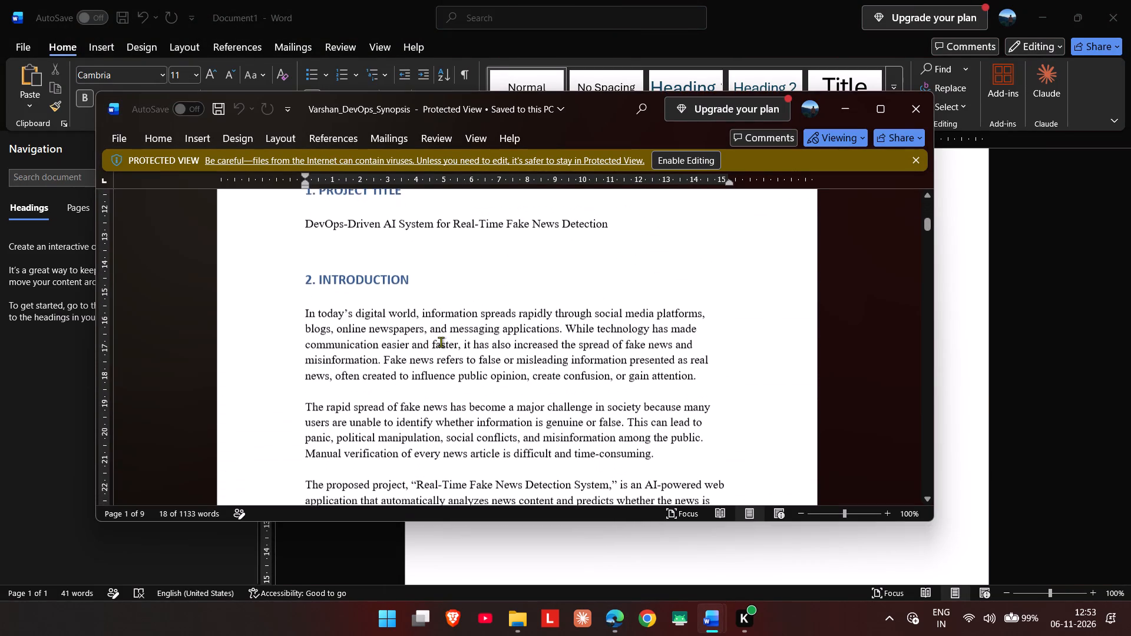
{"action": "scroll", "coordinate": [441, 342], "scroll_direction": "up", "scroll_amount": 1}
Return to Document1 and delete the extra blank line above the 1. Project Title heading.
{"action": "key", "text": "alt+Tab"}
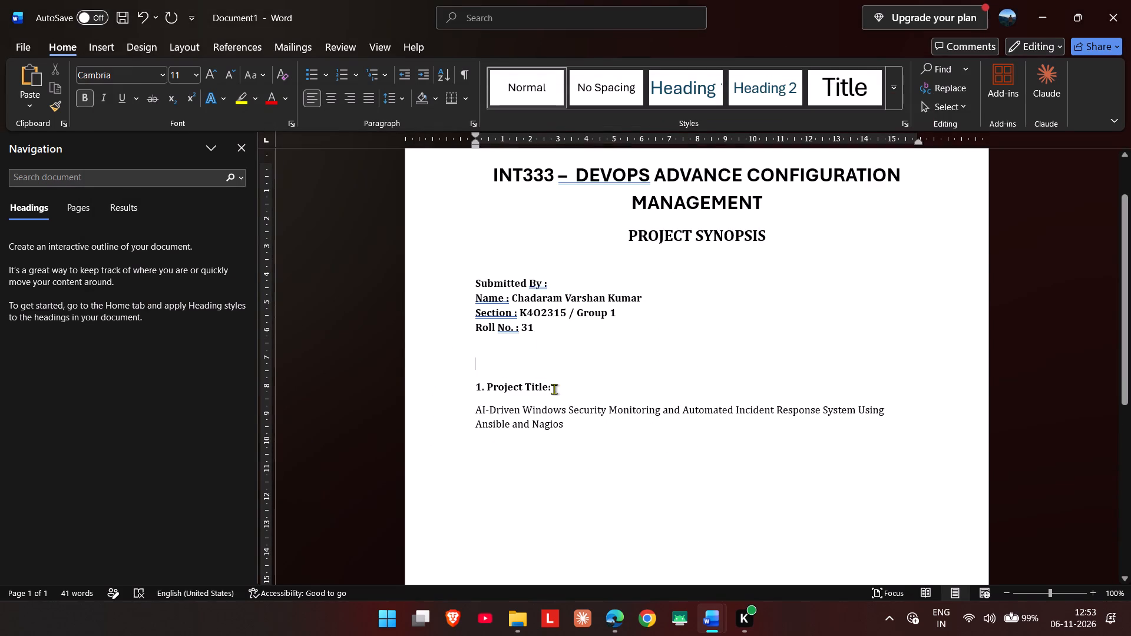
{"action": "left_click", "coordinate": [472, 387]}
{"action": "key", "text": "BackSpace"}
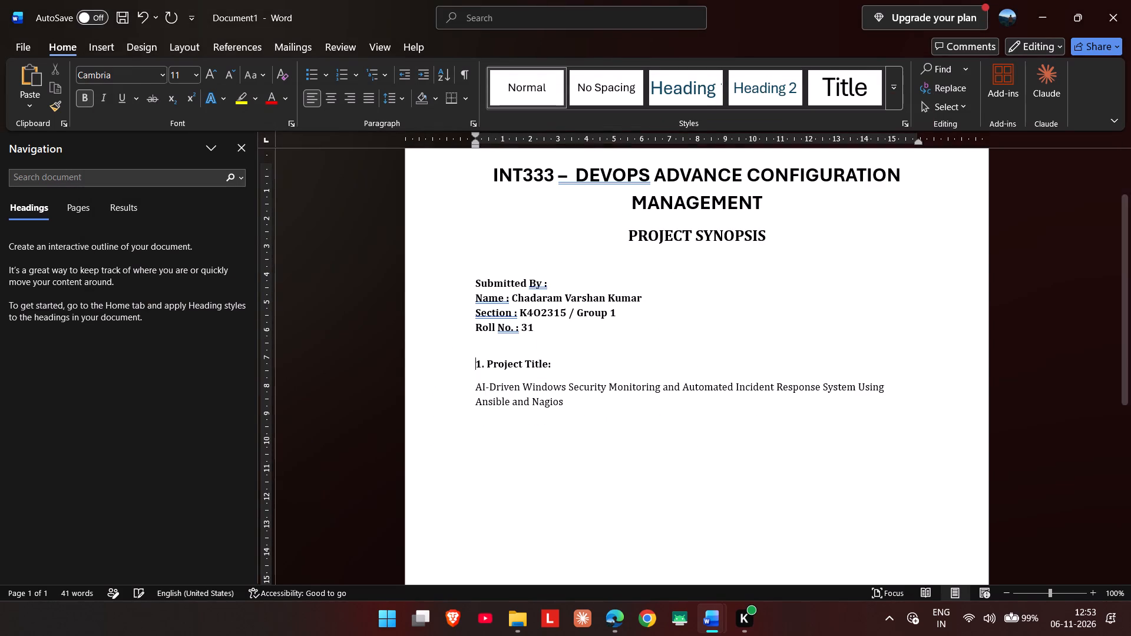
Copy the 2. INTRODUCTION heading from the earlier DevOps synopsis and paste it on a new line below the project title text in Document1.
{"action": "left_click", "coordinate": [587, 400]}
{"action": "key", "text": "alt+Tab"}
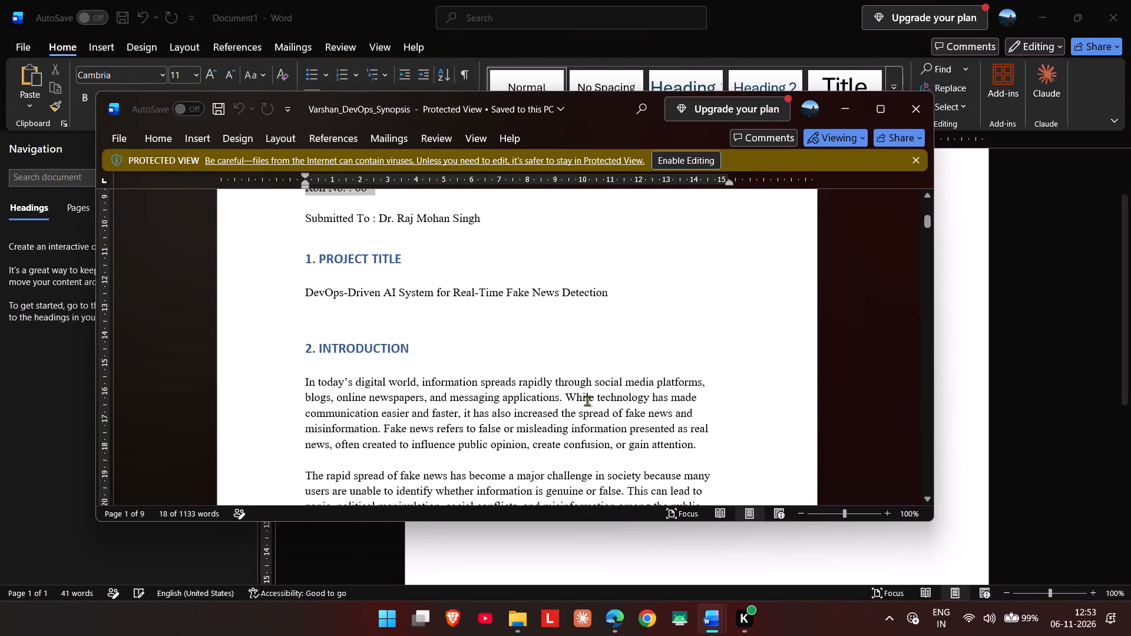
{"action": "key", "text": "alt+Tab"}
{"action": "key", "text": "Return"}
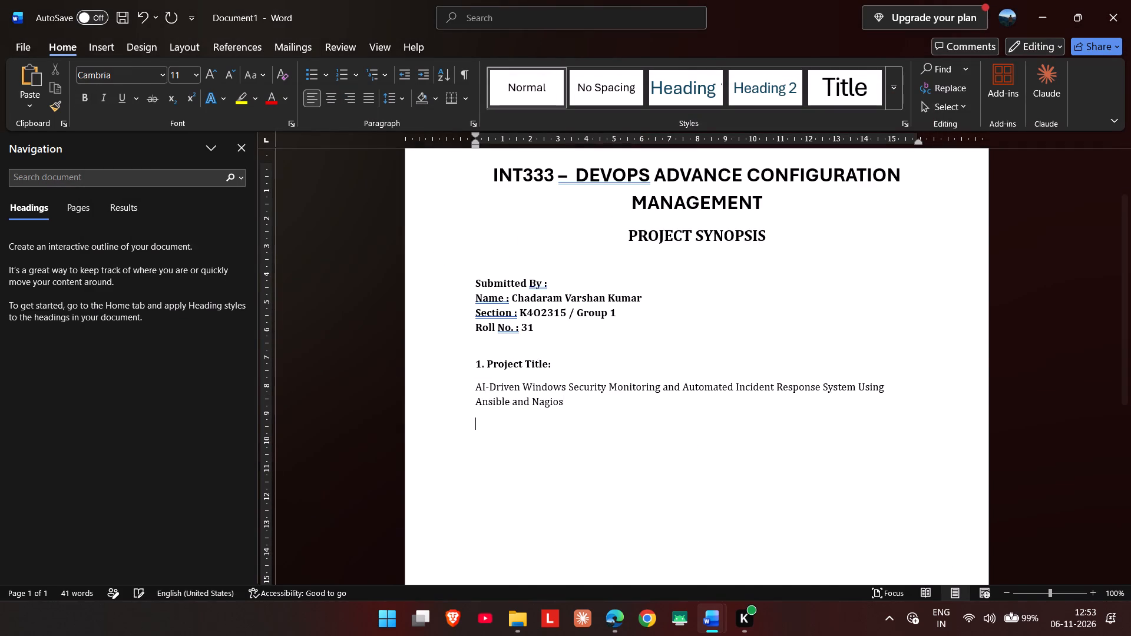
{"action": "key", "text": "alt+Tab"}
{"action": "key", "text": "alt+Tab"}
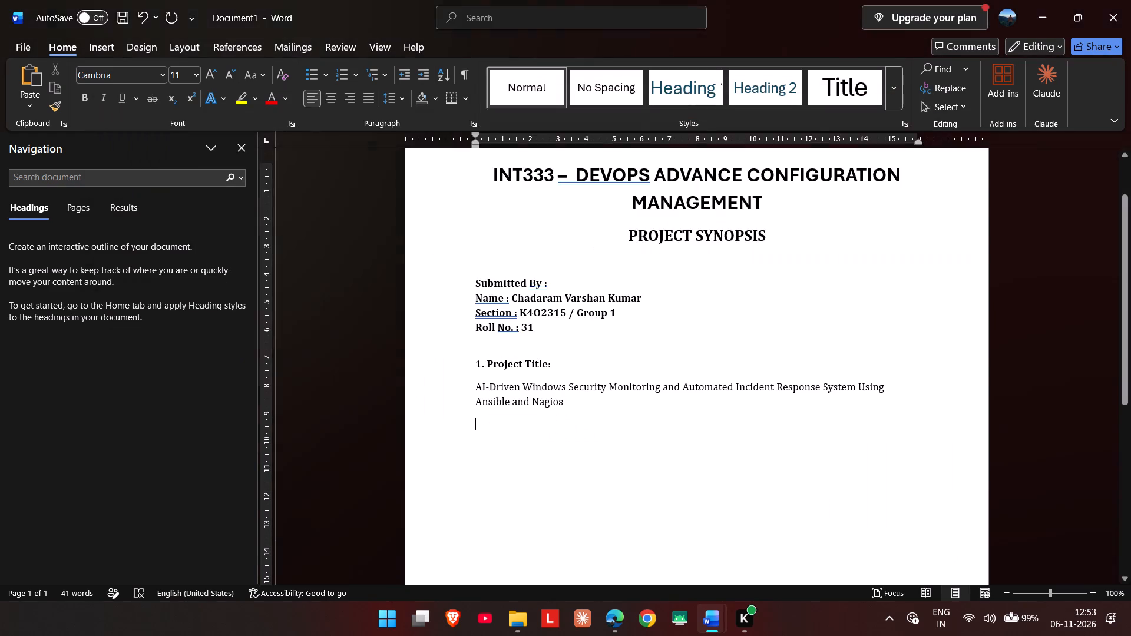
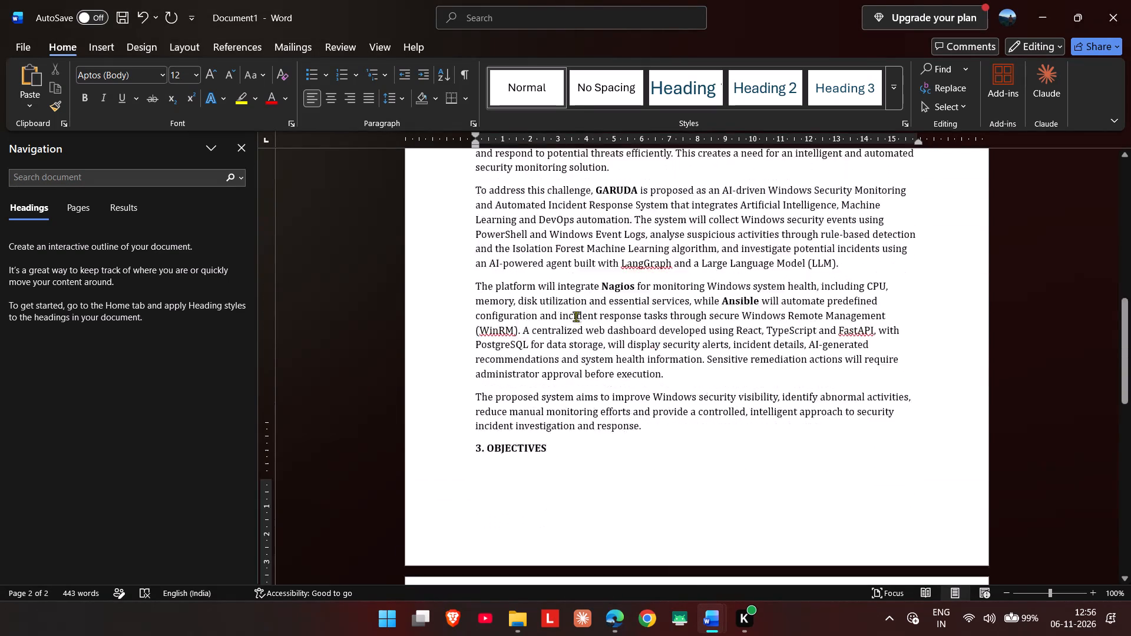
{"action": "scroll", "coordinate": [576, 316], "scroll_direction": "down", "scroll_amount": 1}
{"action": "scroll", "coordinate": [576, 316], "scroll_direction": "up", "scroll_amount": 3}
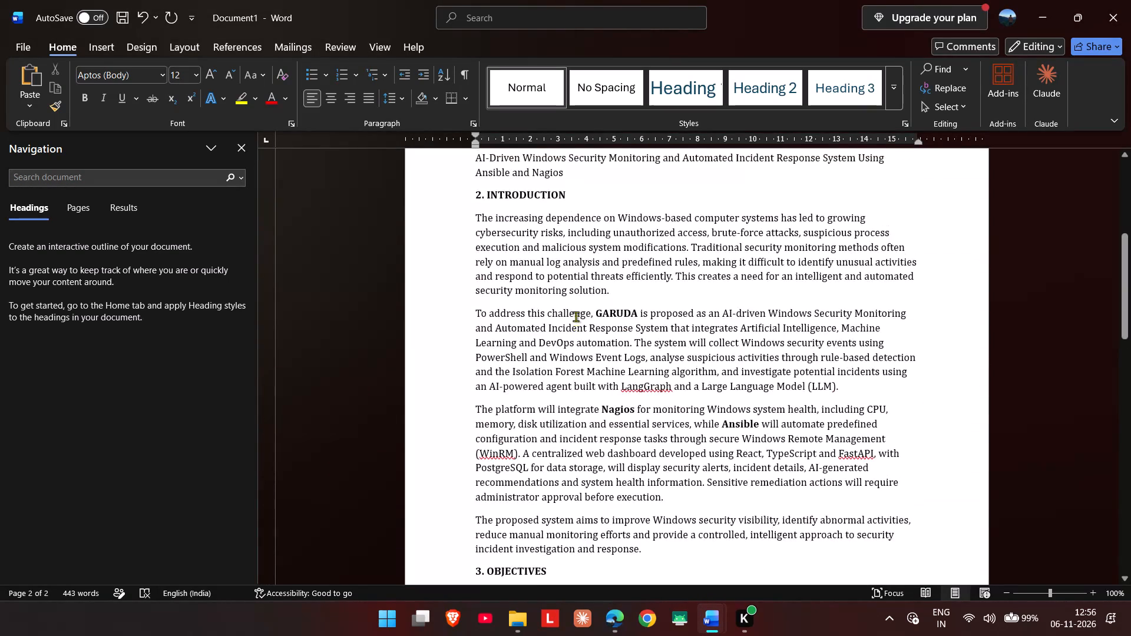
{"action": "scroll", "coordinate": [576, 316], "scroll_direction": "up", "scroll_amount": 3}
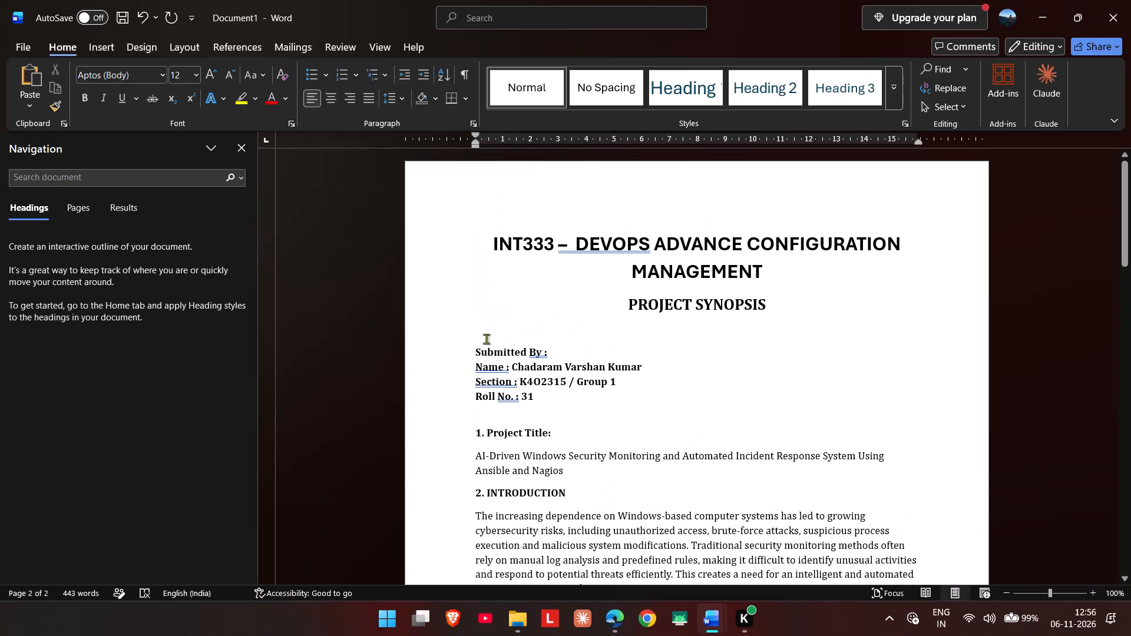
{"action": "left_click", "coordinate": [472, 346]}
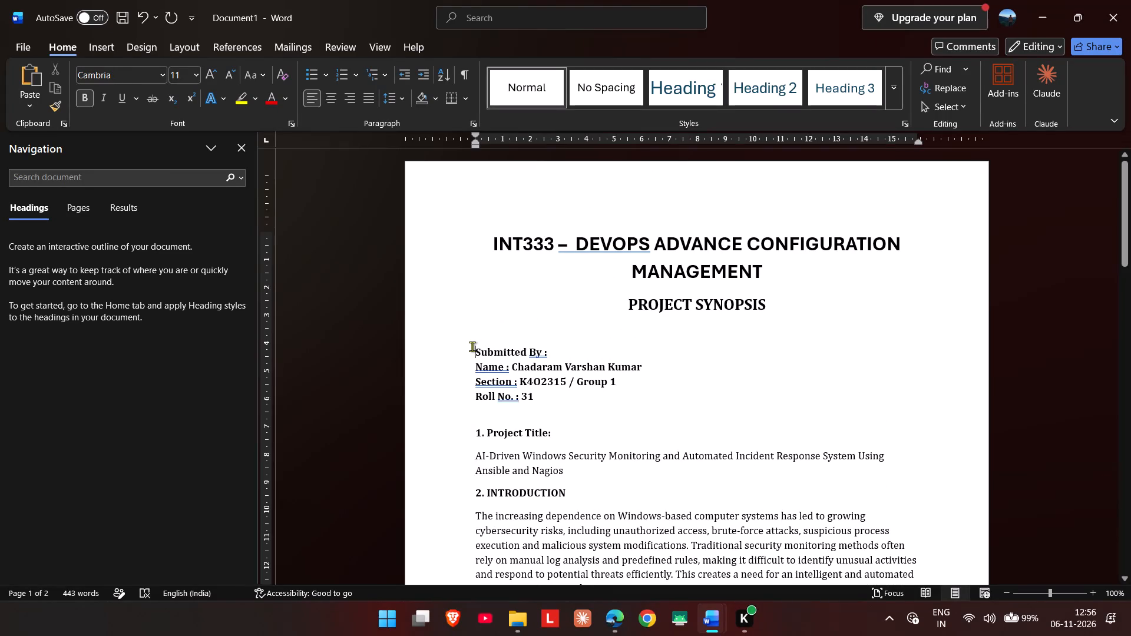
{"action": "key", "text": "BackSpace"}
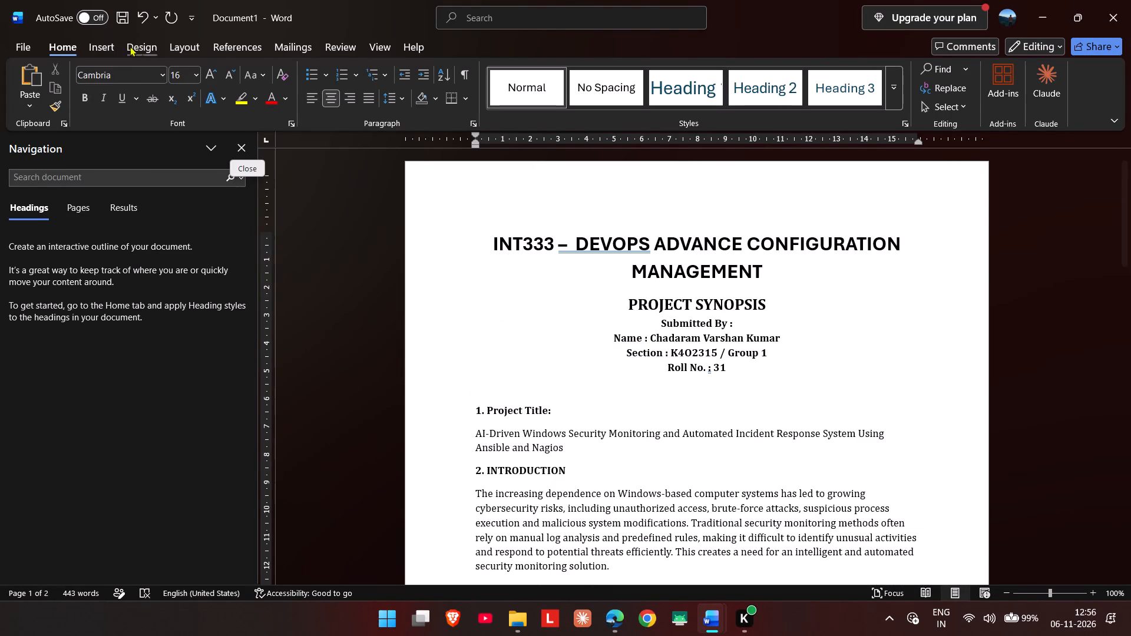
Set the document's paper size to A4.
{"action": "left_click", "coordinate": [112, 47]}
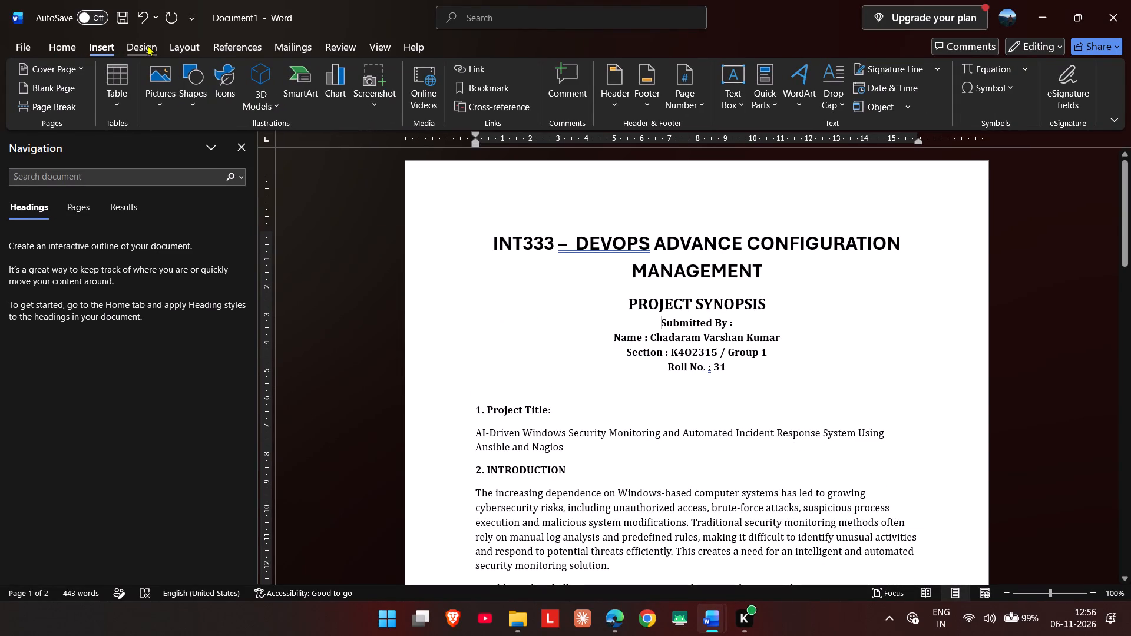
{"action": "left_click", "coordinate": [147, 45]}
{"action": "left_click", "coordinate": [203, 45]}
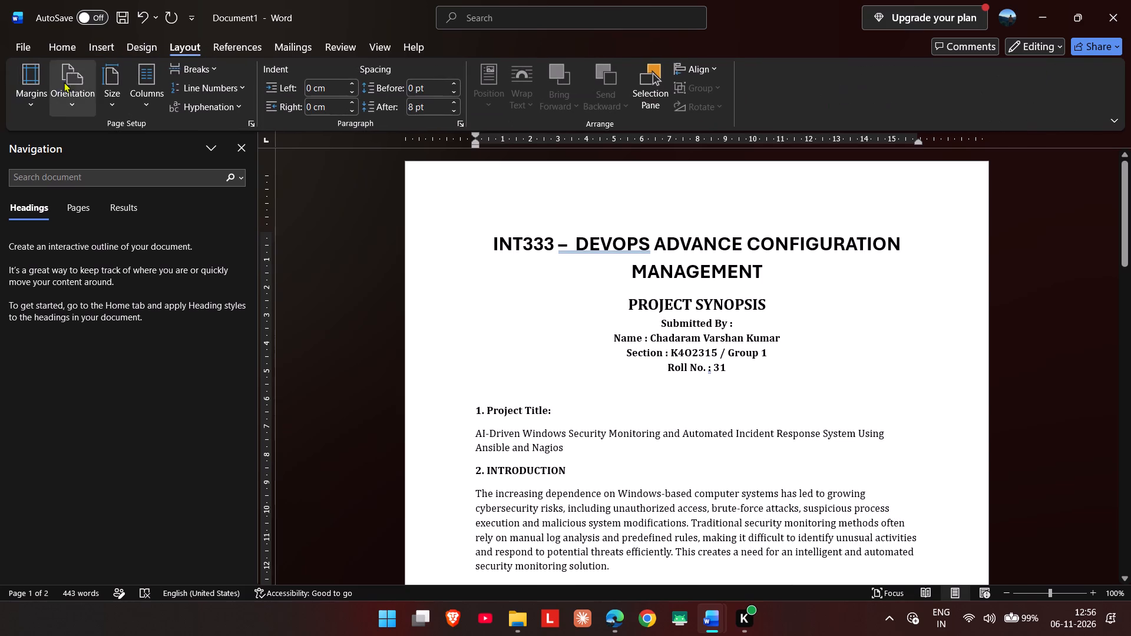
{"action": "left_click", "coordinate": [101, 107]}
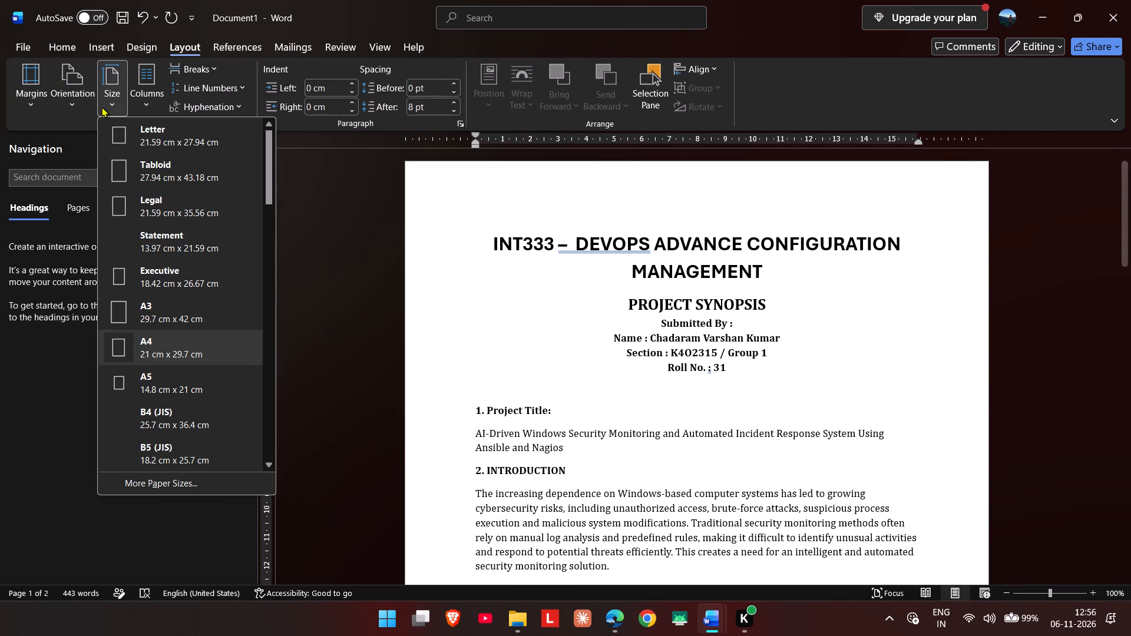
{"action": "left_click", "coordinate": [164, 352]}
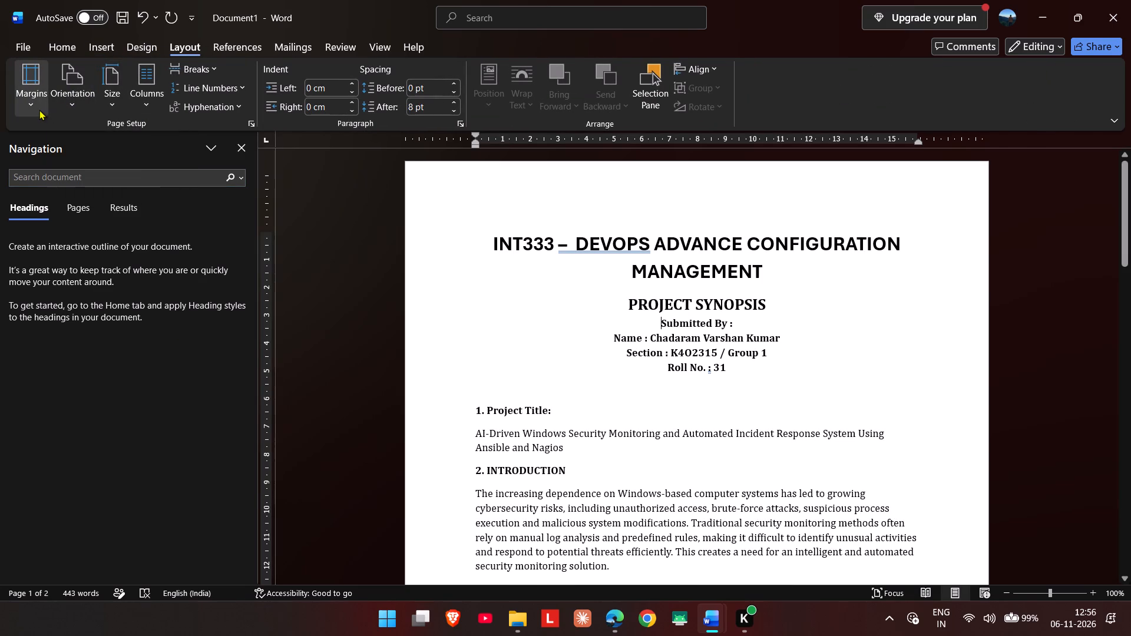
Widen the text of the whole document by moving the first-line indent to about -1 cm and the right indent to -1.33 cm.
{"action": "left_click", "coordinate": [474, 134]}
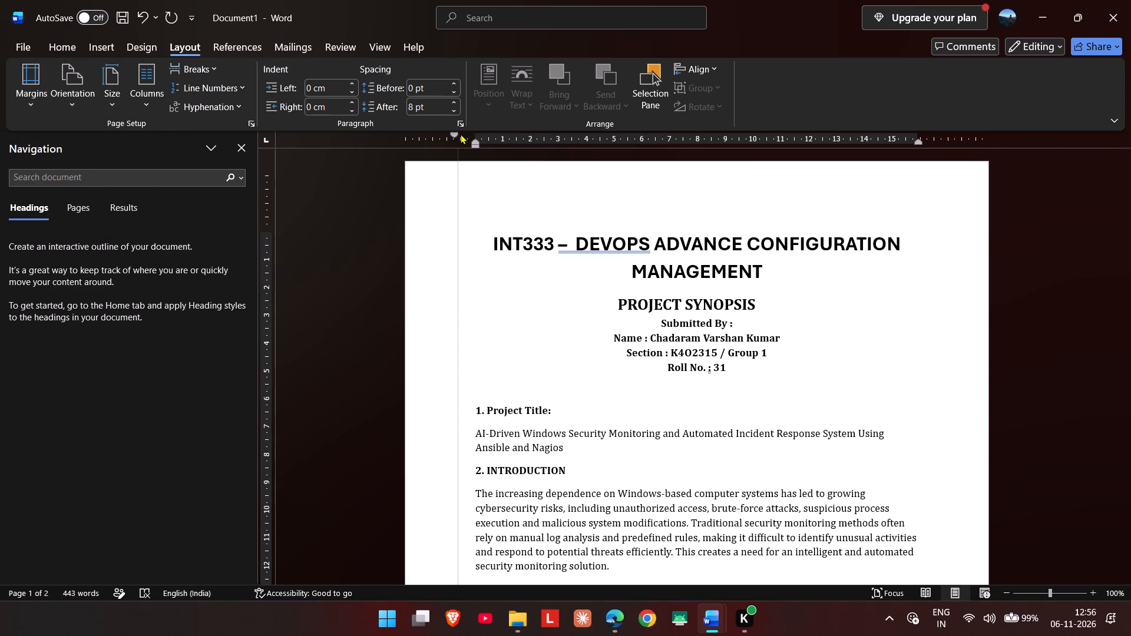
{"action": "left_click", "coordinate": [516, 260]}
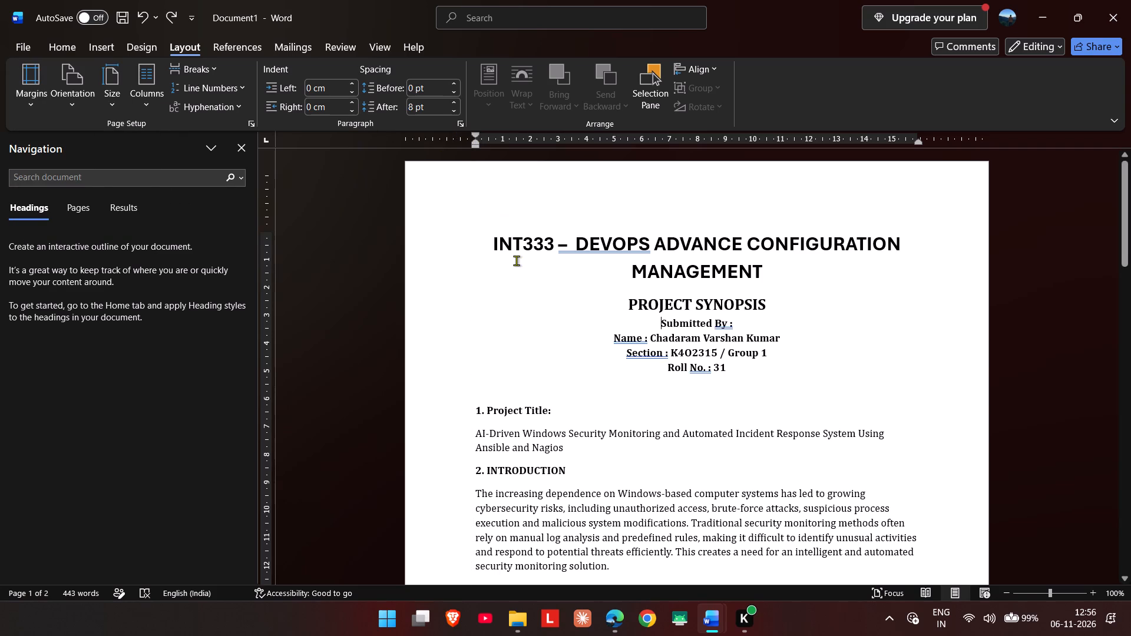
{"action": "key", "text": "ctrl+a"}
{"action": "left_click_drag", "start_coordinate": [475, 133], "coordinate": [449, 133]}
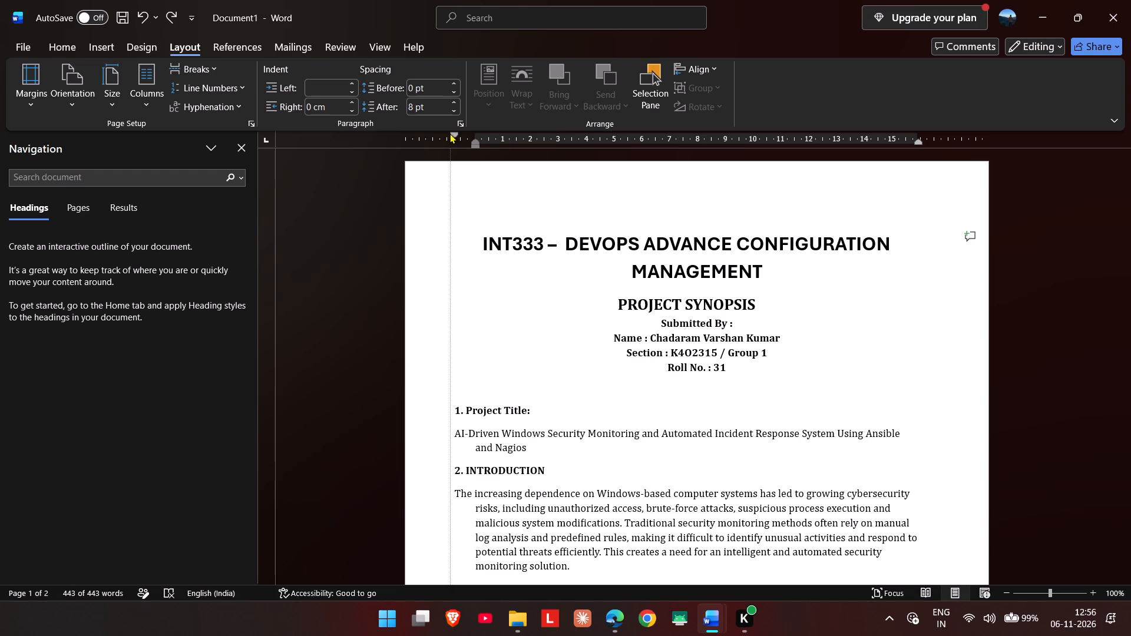
{"action": "left_click_drag", "start_coordinate": [449, 133], "coordinate": [448, 133]}
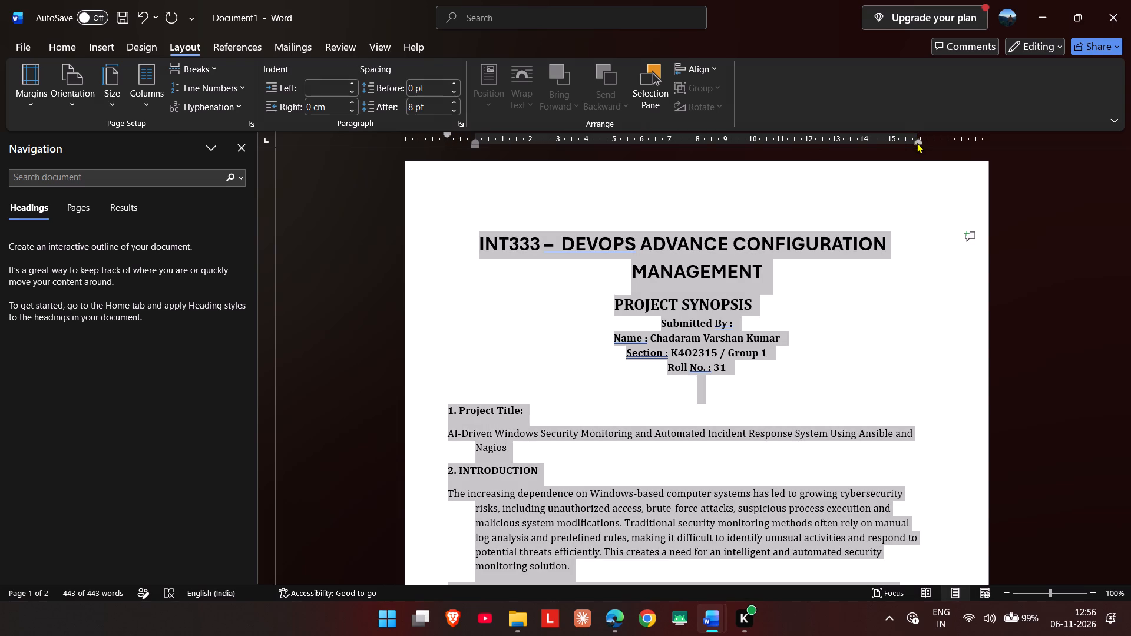
{"action": "left_click_drag", "start_coordinate": [917, 143], "coordinate": [945, 140]}
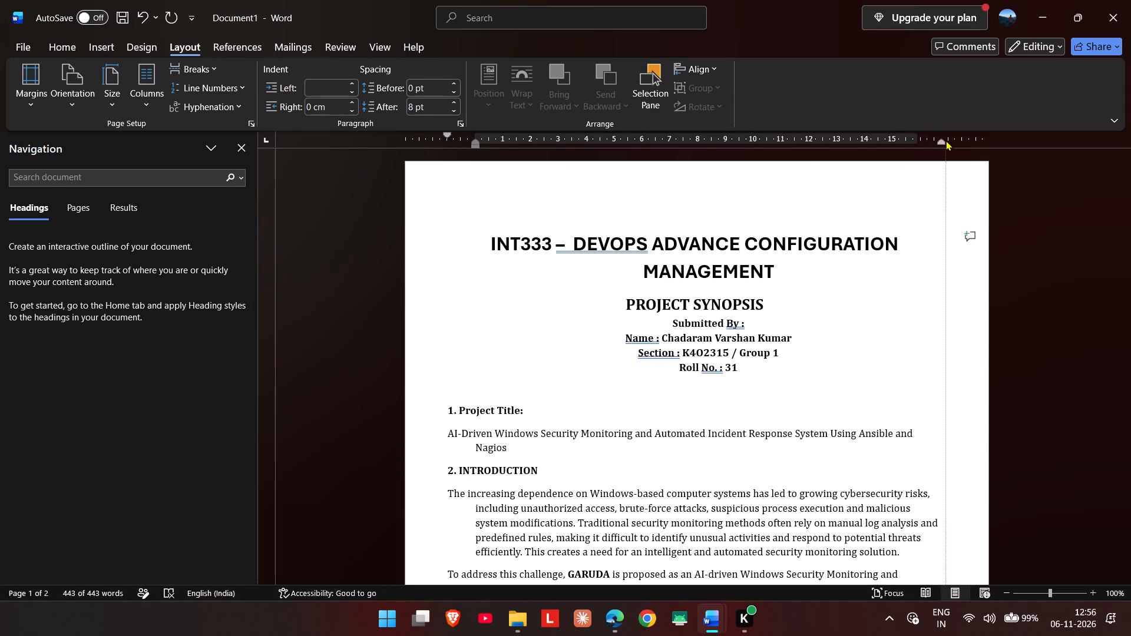
{"action": "left_click_drag", "start_coordinate": [945, 140], "coordinate": [958, 143]}
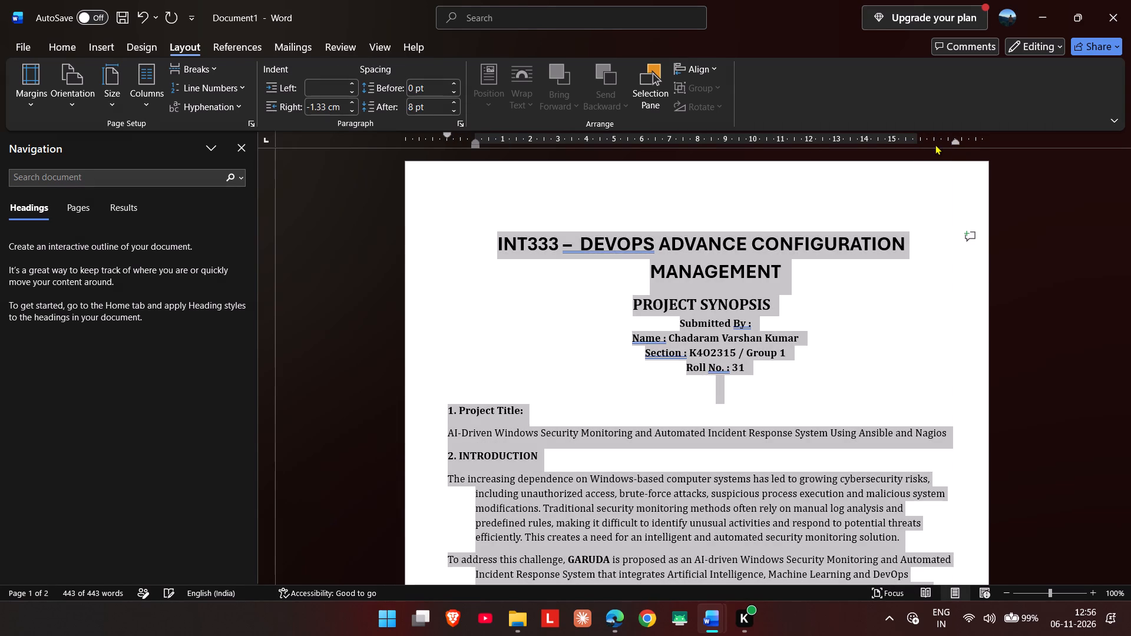
{"action": "left_click", "coordinate": [550, 325]}
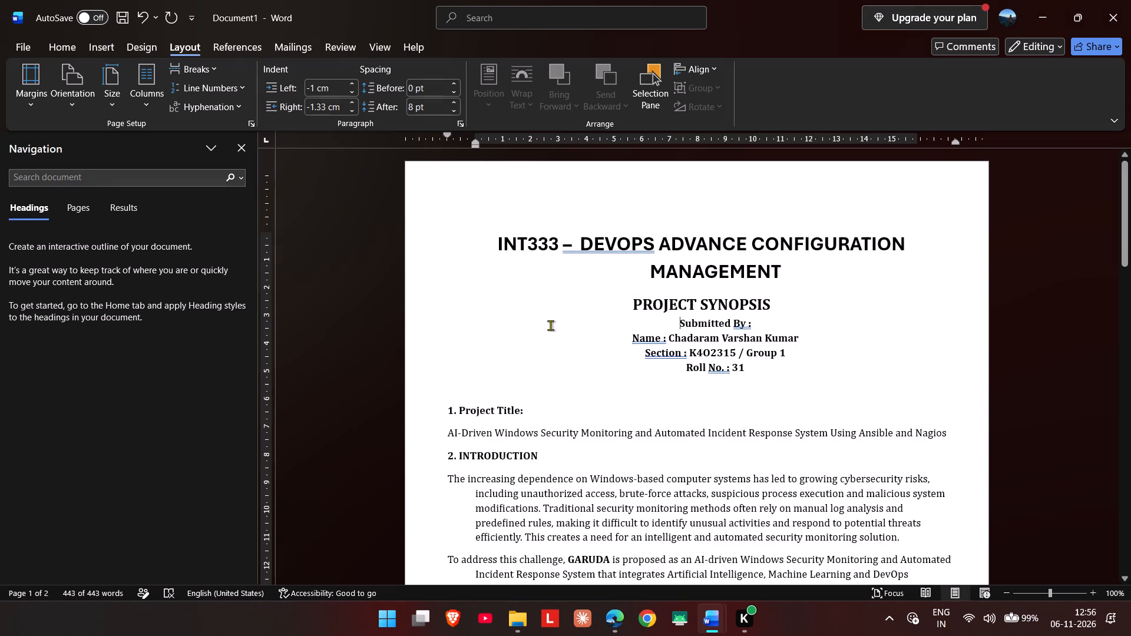
Change the first paragraph under "2. INTRODUCTION" to justified alignment.
{"action": "scroll", "coordinate": [471, 503], "scroll_direction": "down", "scroll_amount": 1}
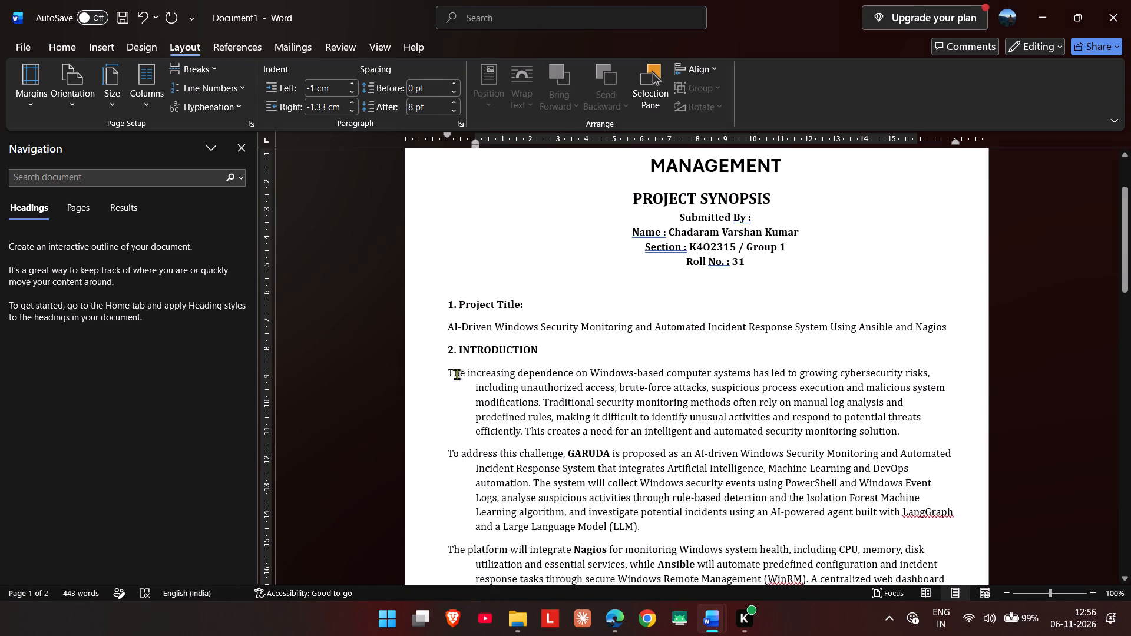
{"action": "left_click_drag", "start_coordinate": [449, 373], "coordinate": [806, 435]}
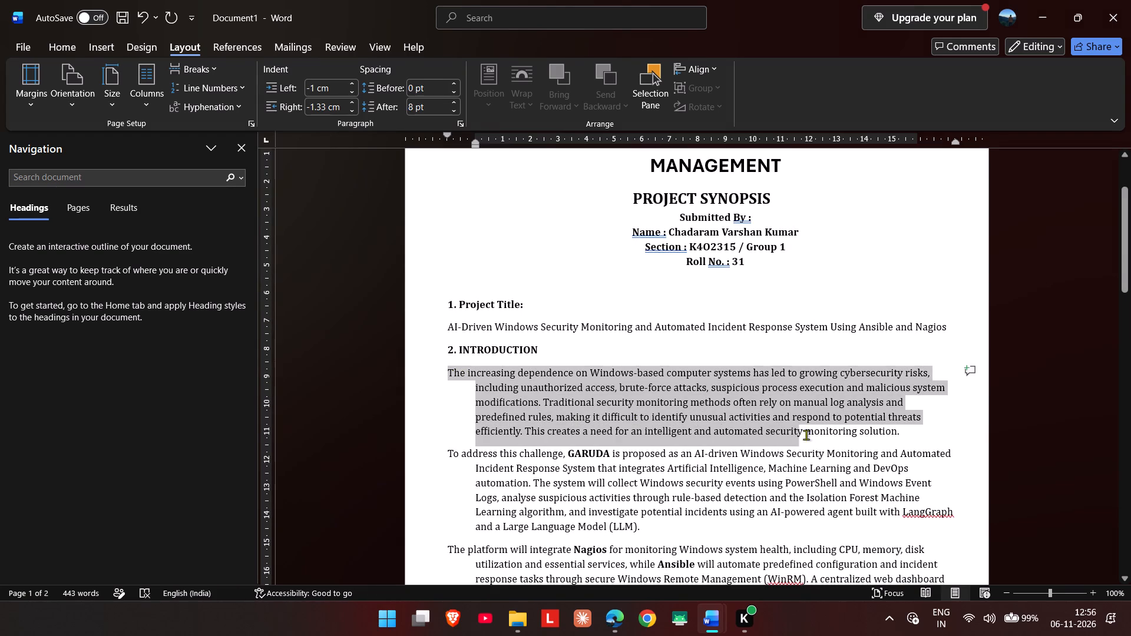
{"action": "left_click_drag", "start_coordinate": [806, 435], "coordinate": [895, 435]}
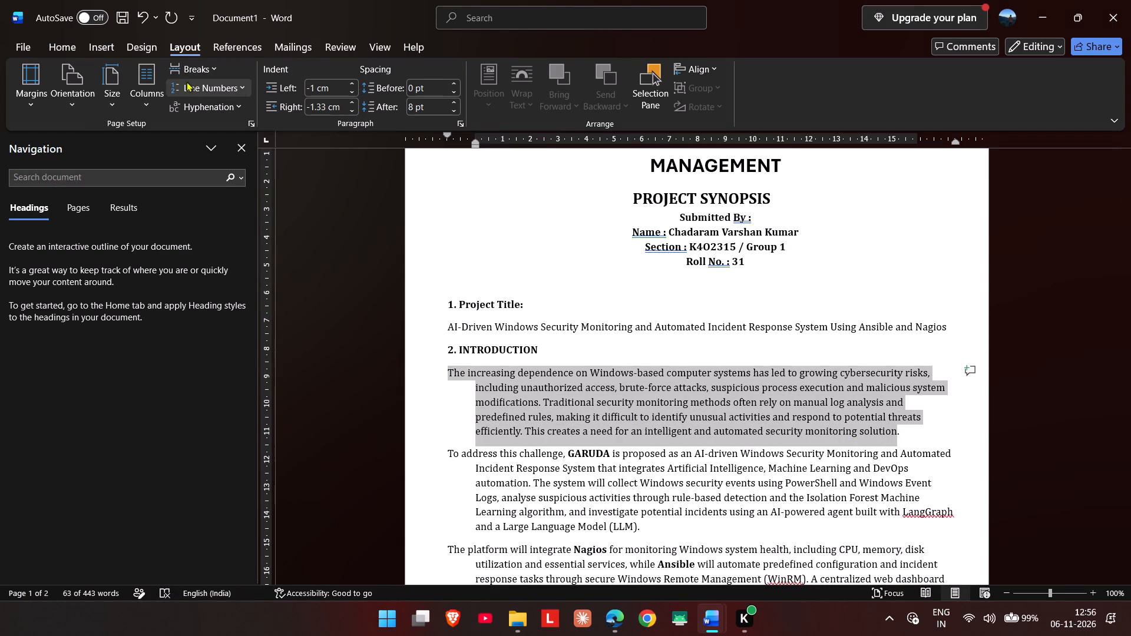
{"action": "left_click", "coordinate": [24, 37]}
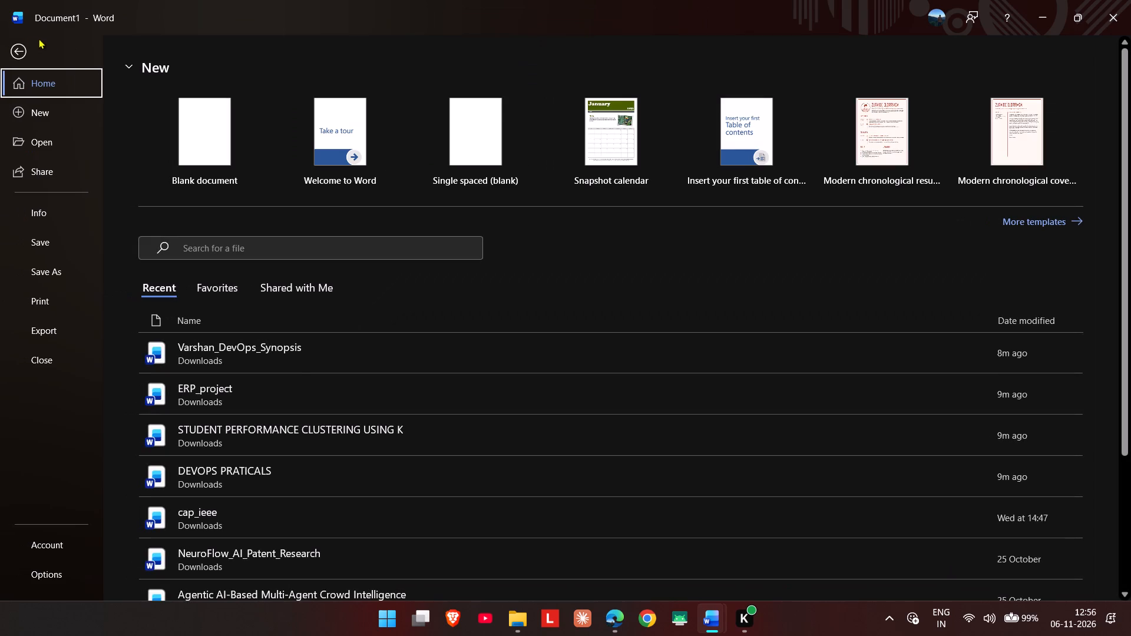
{"action": "key", "text": "Escape"}
{"action": "left_click", "coordinate": [63, 47]}
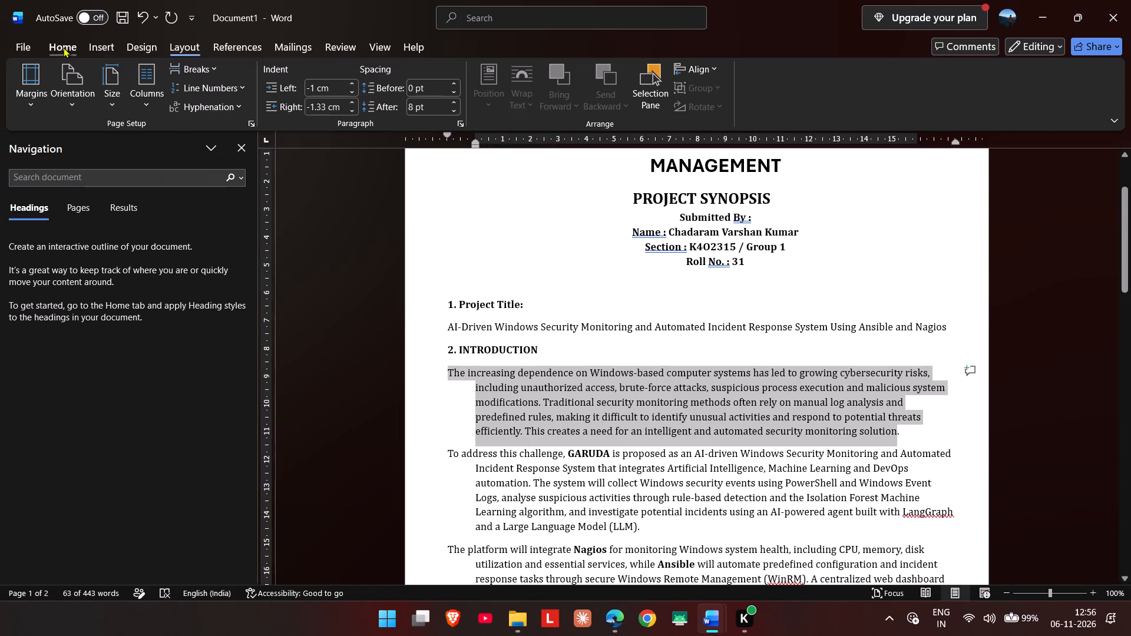
{"action": "left_click", "coordinate": [313, 98]}
{"action": "left_click", "coordinate": [313, 98]}
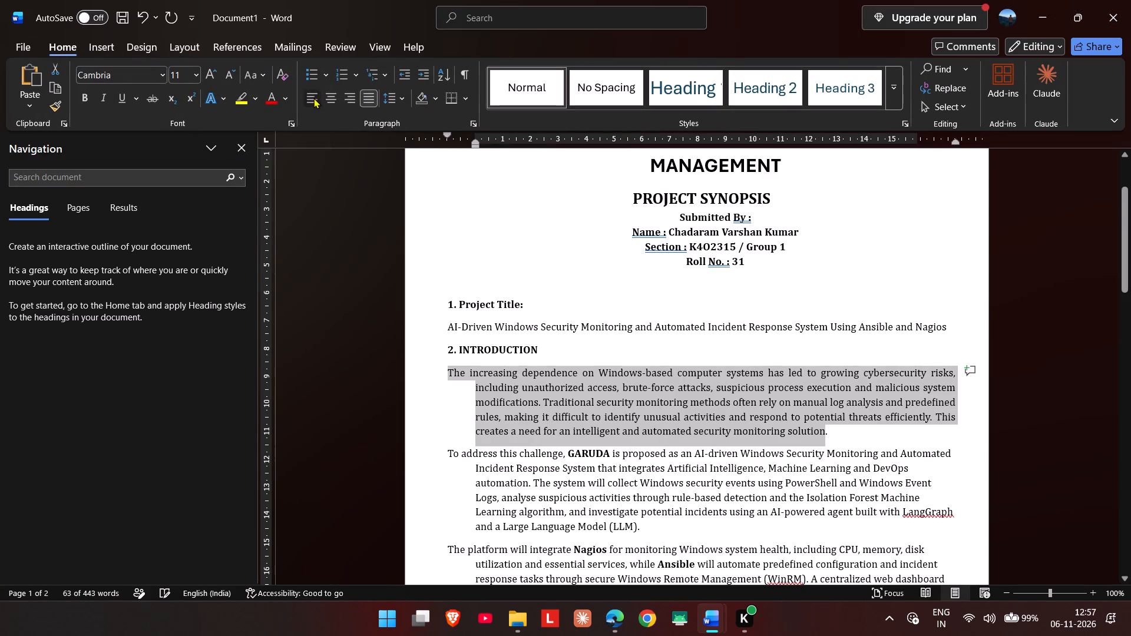
Change the first paragraph under "2. INTRODUCTION" to left alignment.
{"action": "left_click", "coordinate": [313, 98]}
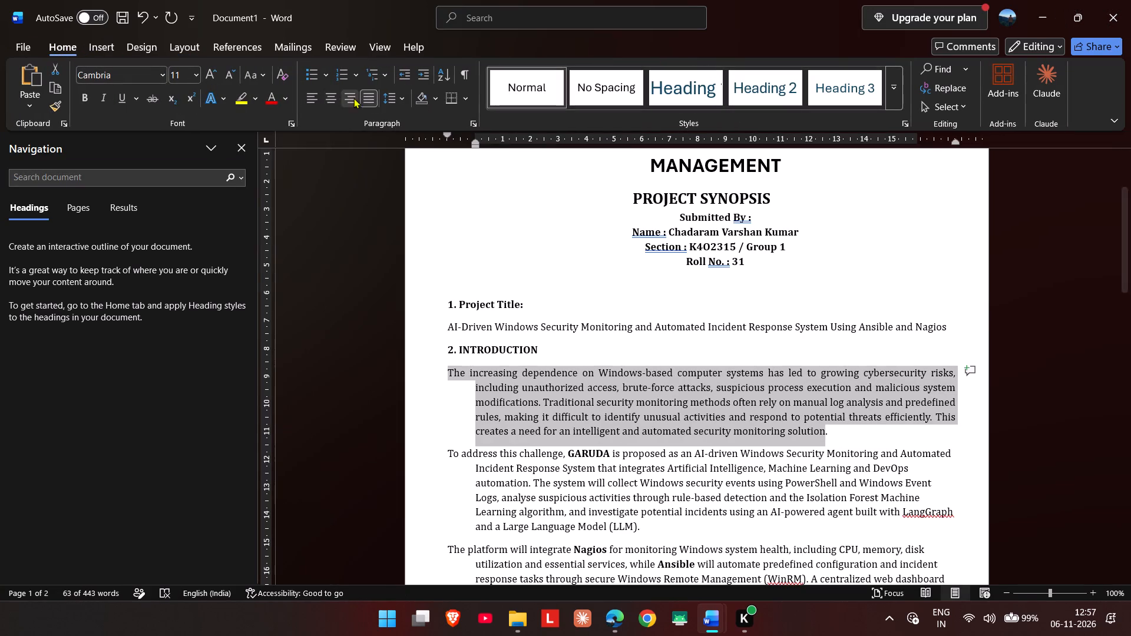
{"action": "left_click", "coordinate": [362, 99]}
{"action": "left_click", "coordinate": [352, 98]}
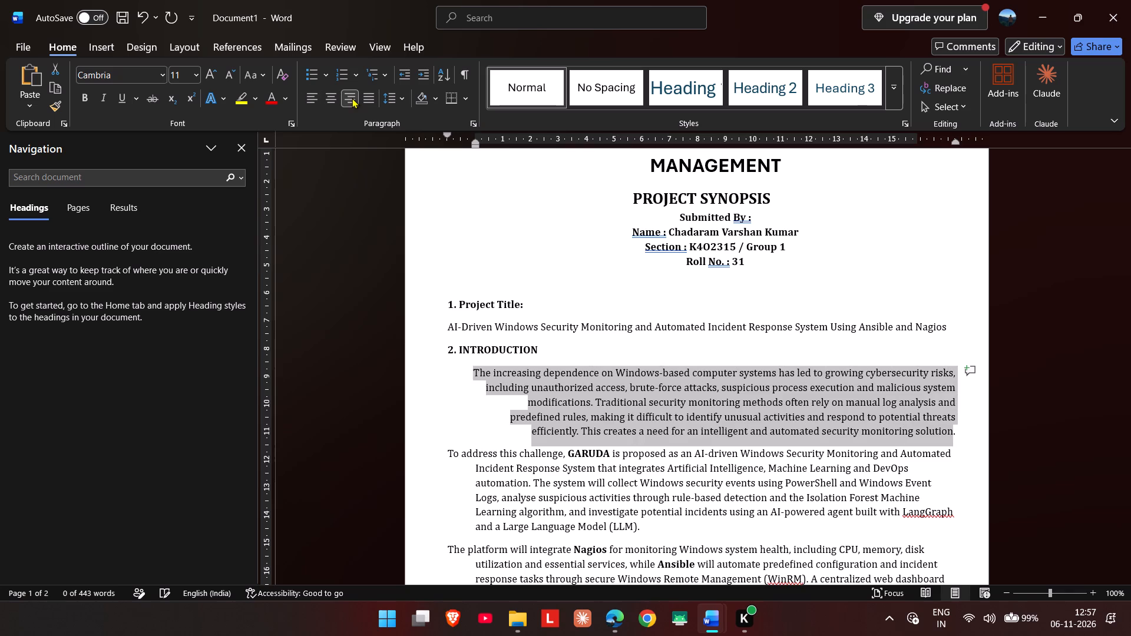
{"action": "left_click", "coordinate": [313, 101]}
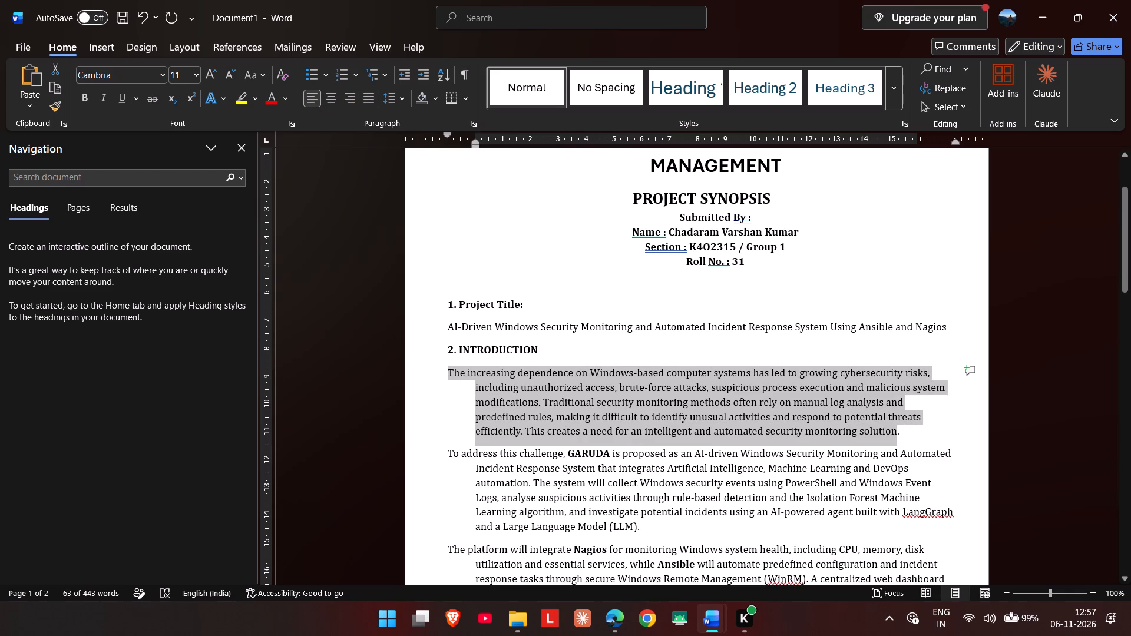
Remove the hanging indent from the four paragraphs under "2. INTRODUCTION" so their wrapped lines also start at about -1 cm.
{"action": "left_click", "coordinate": [472, 382]}
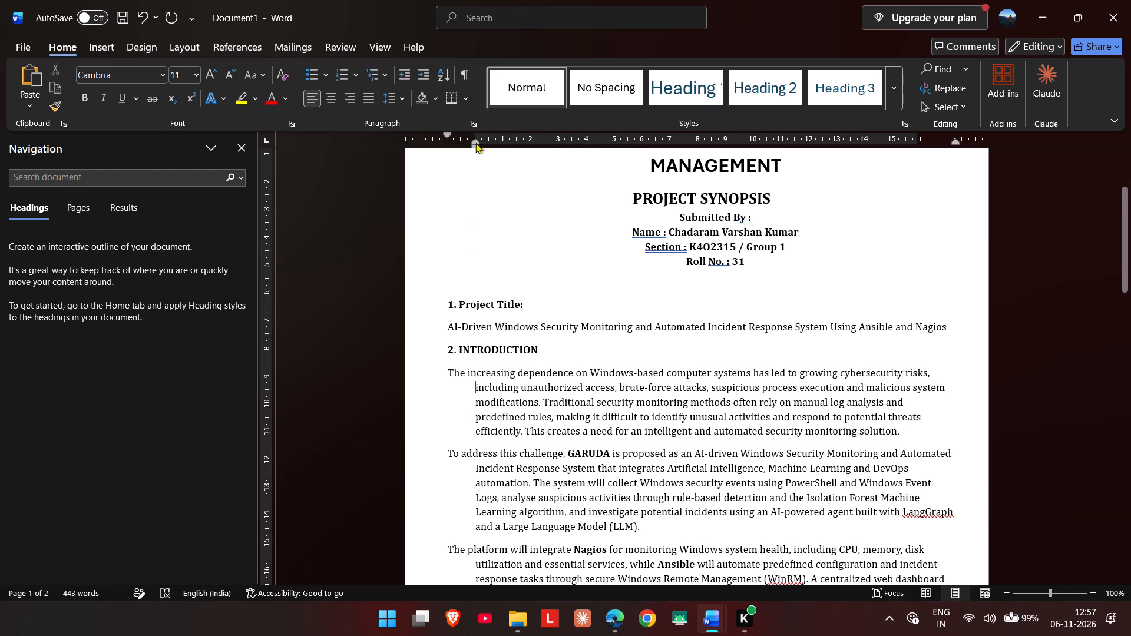
{"action": "left_click", "coordinate": [473, 145]}
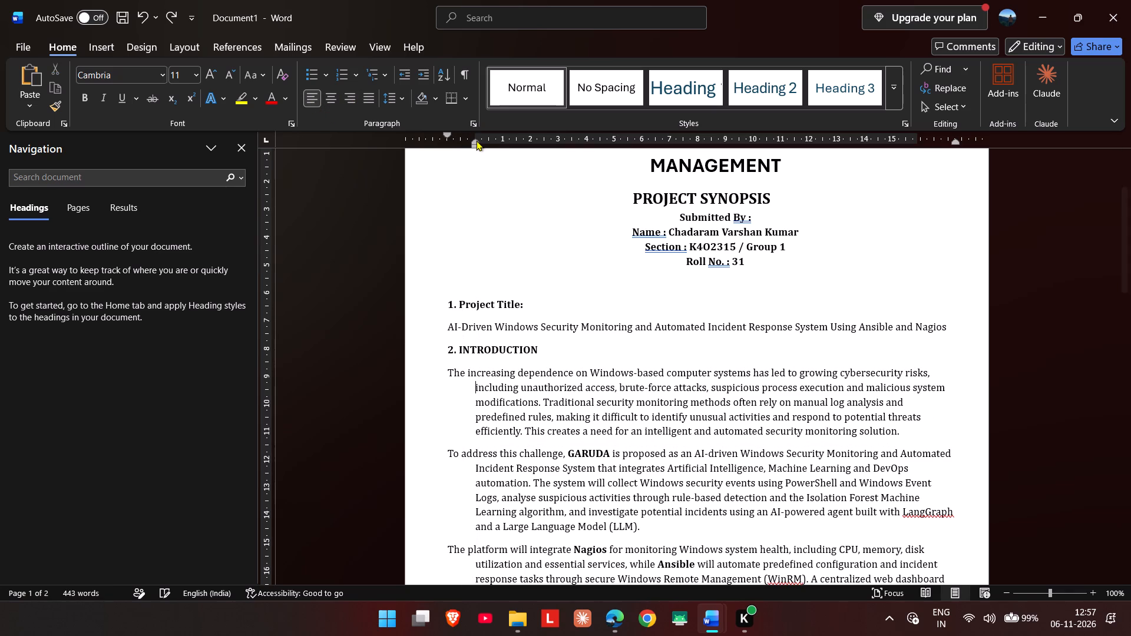
{"action": "left_click_drag", "start_coordinate": [475, 140], "coordinate": [448, 141]}
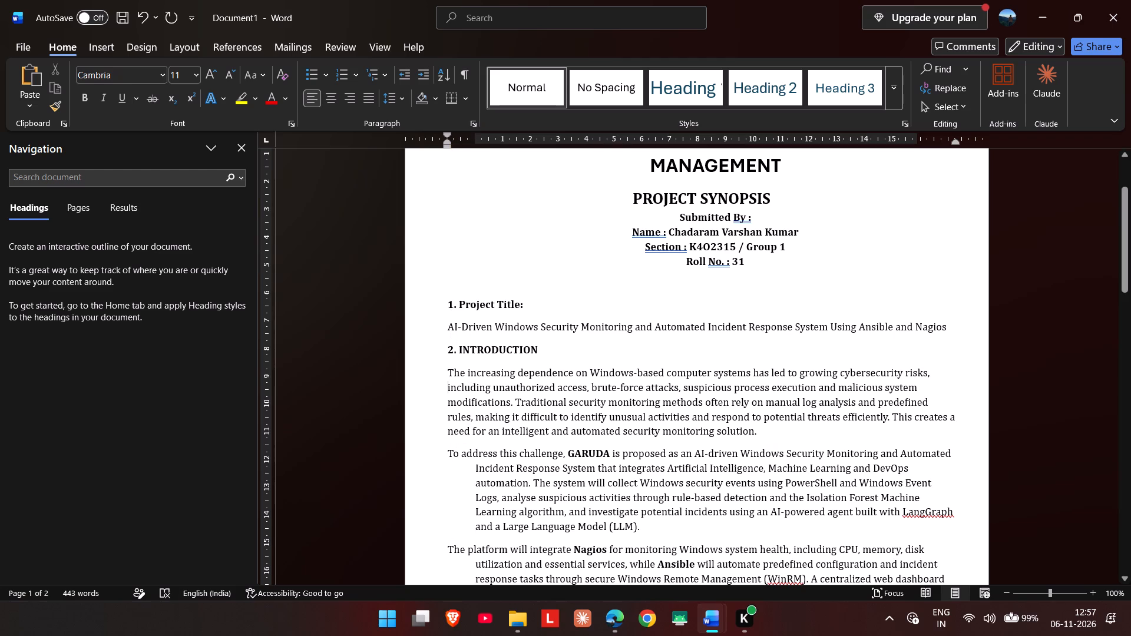
{"action": "left_click", "coordinate": [476, 468]}
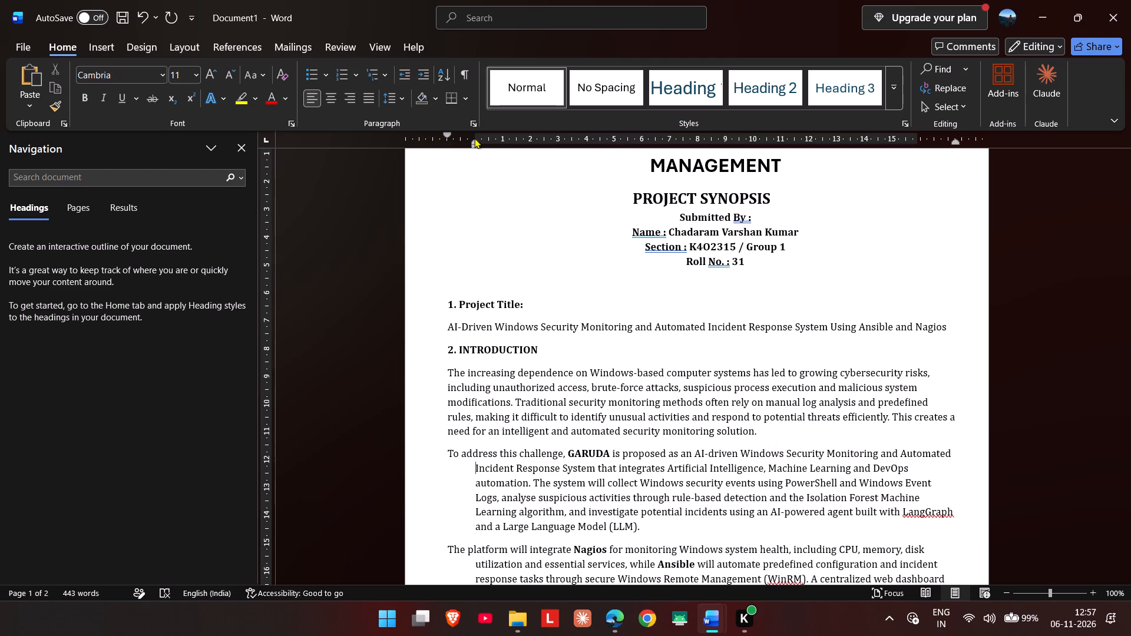
{"action": "left_click_drag", "start_coordinate": [474, 141], "coordinate": [449, 147]}
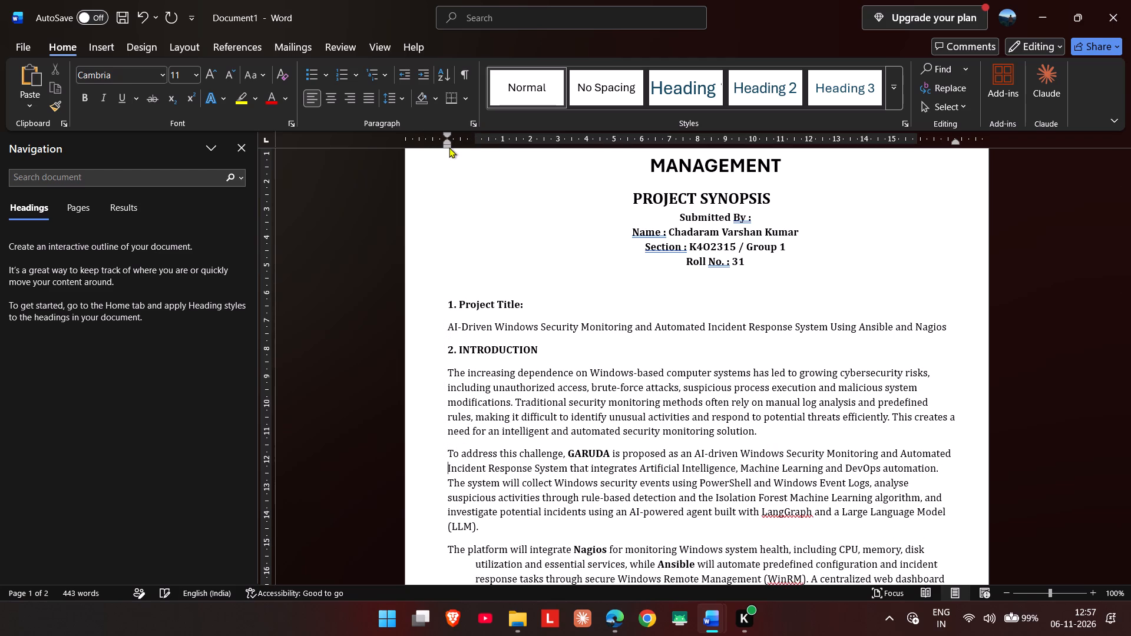
{"action": "scroll", "coordinate": [476, 329], "scroll_direction": "down", "scroll_amount": 2}
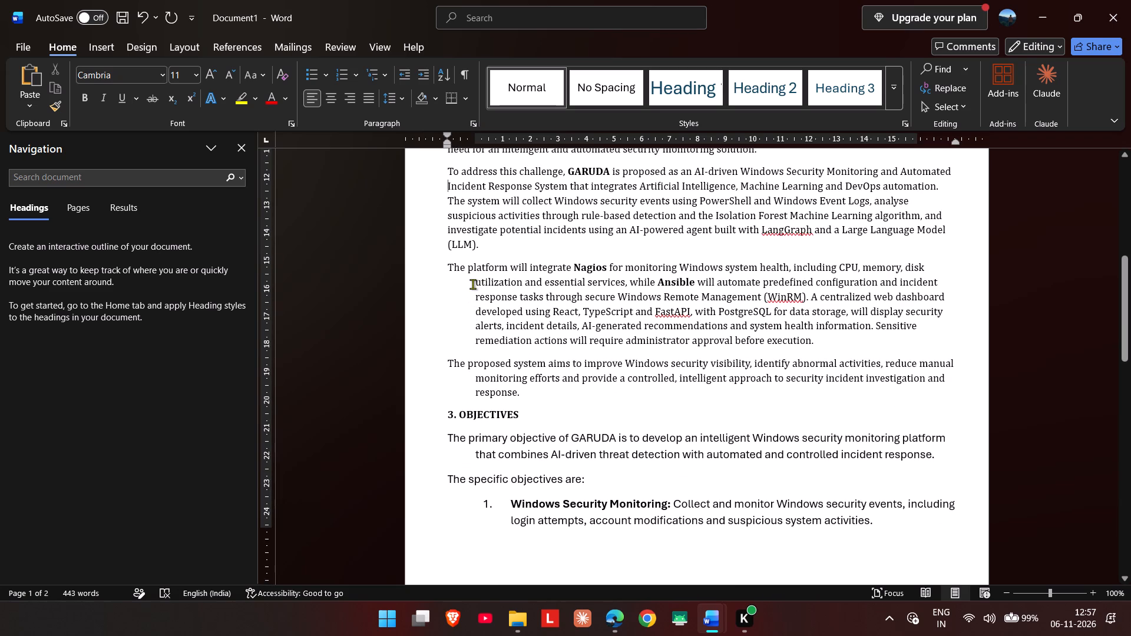
{"action": "left_click", "coordinate": [472, 284]}
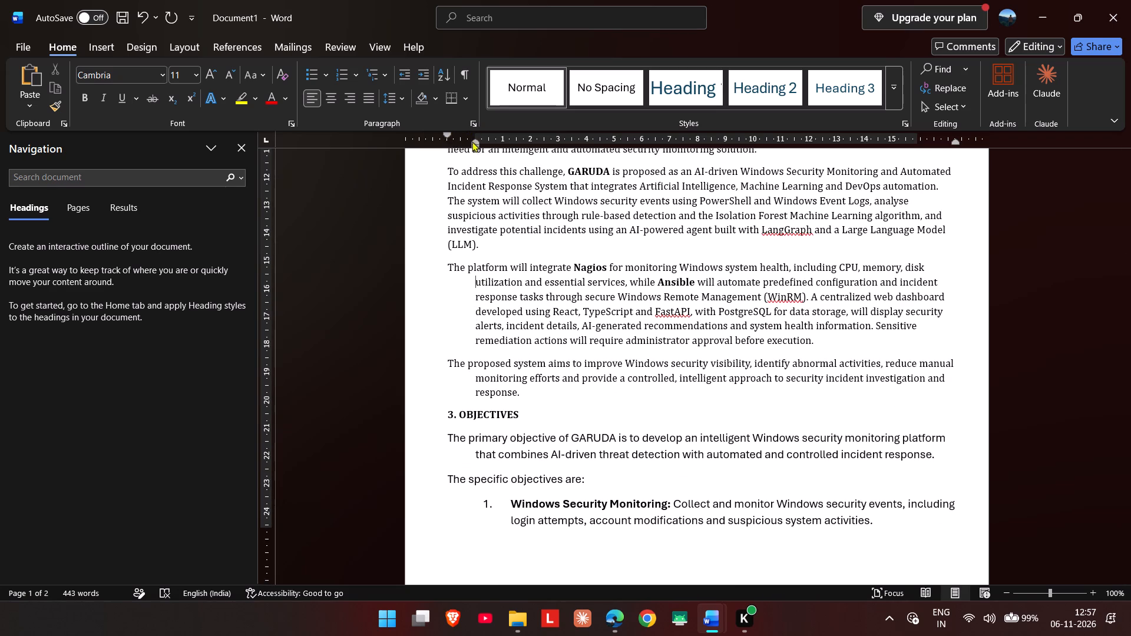
{"action": "left_click_drag", "start_coordinate": [474, 142], "coordinate": [447, 141]}
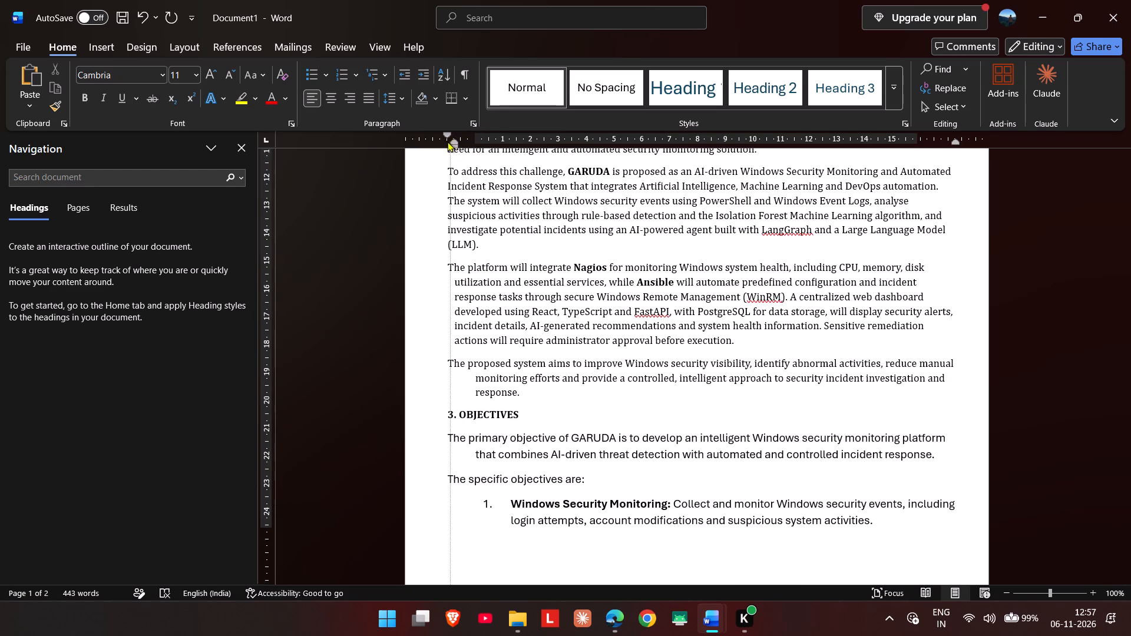
{"action": "left_click_drag", "start_coordinate": [447, 141], "coordinate": [447, 141]}
{"action": "scroll", "coordinate": [497, 281], "scroll_direction": "down", "scroll_amount": 1}
{"action": "left_click", "coordinate": [463, 255]}
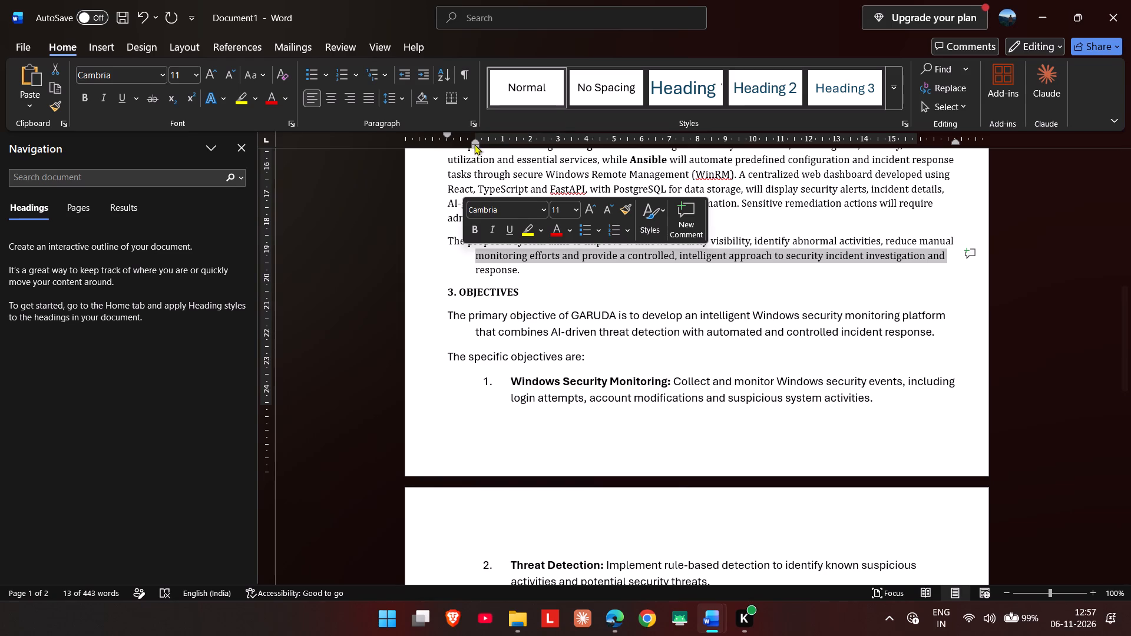
{"action": "left_click_drag", "start_coordinate": [477, 139], "coordinate": [449, 146]}
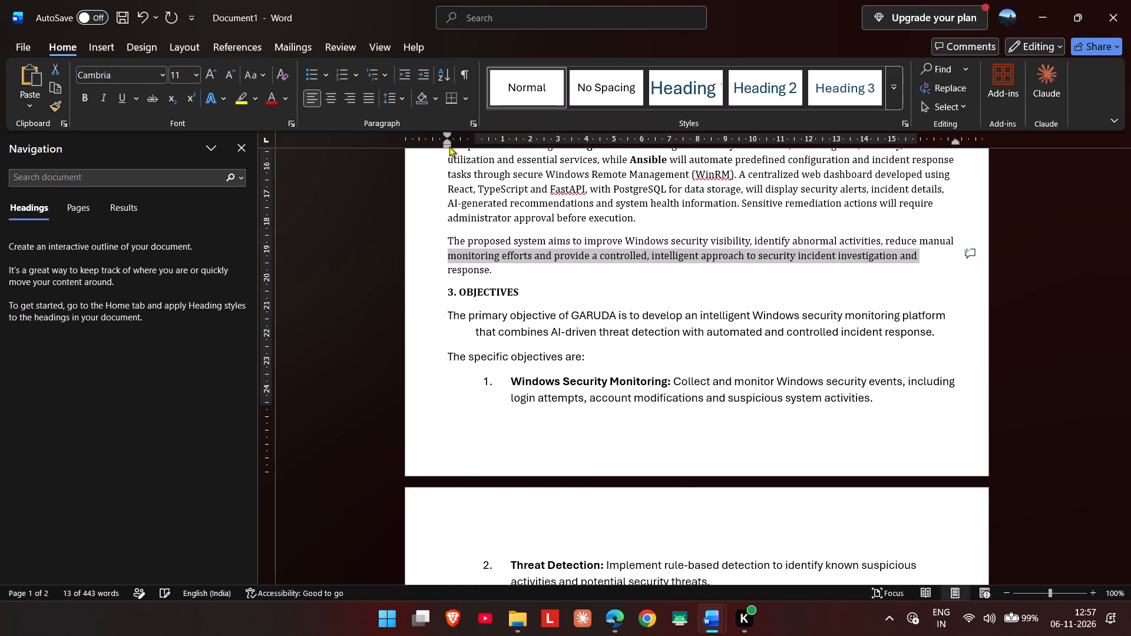
Move the hanging indent of the primary-objective paragraph under "3. OBJECTIVES" to about -1 cm.
{"action": "scroll", "coordinate": [500, 284], "scroll_direction": "down", "scroll_amount": 1}
{"action": "scroll", "coordinate": [500, 284], "scroll_direction": "up", "scroll_amount": 1}
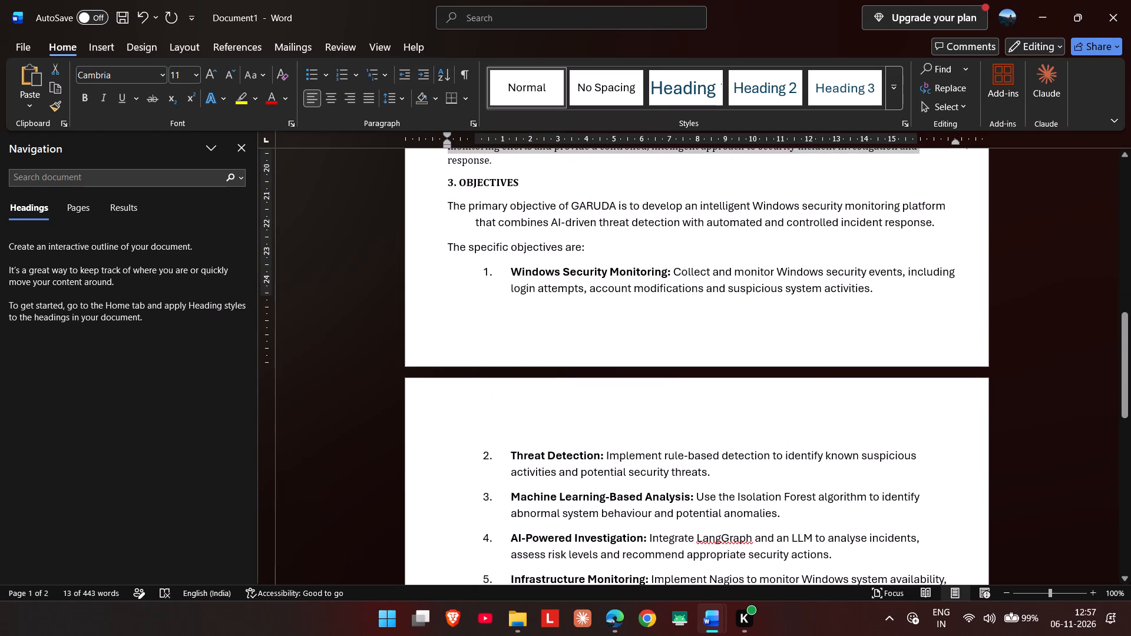
{"action": "left_click", "coordinate": [464, 227]}
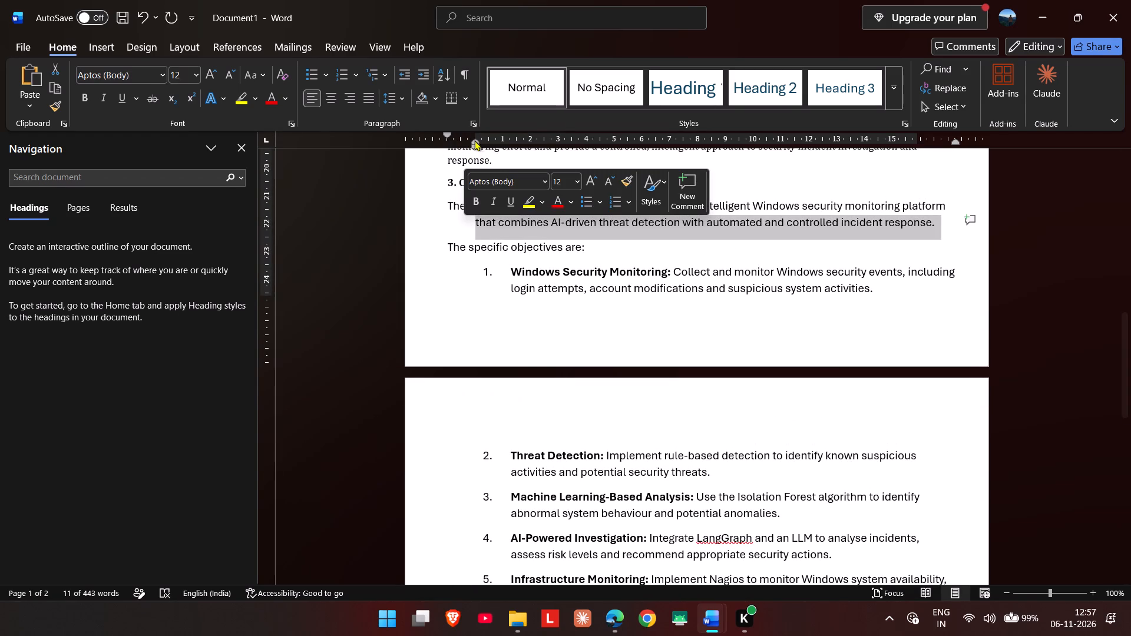
{"action": "left_click_drag", "start_coordinate": [477, 140], "coordinate": [449, 143]}
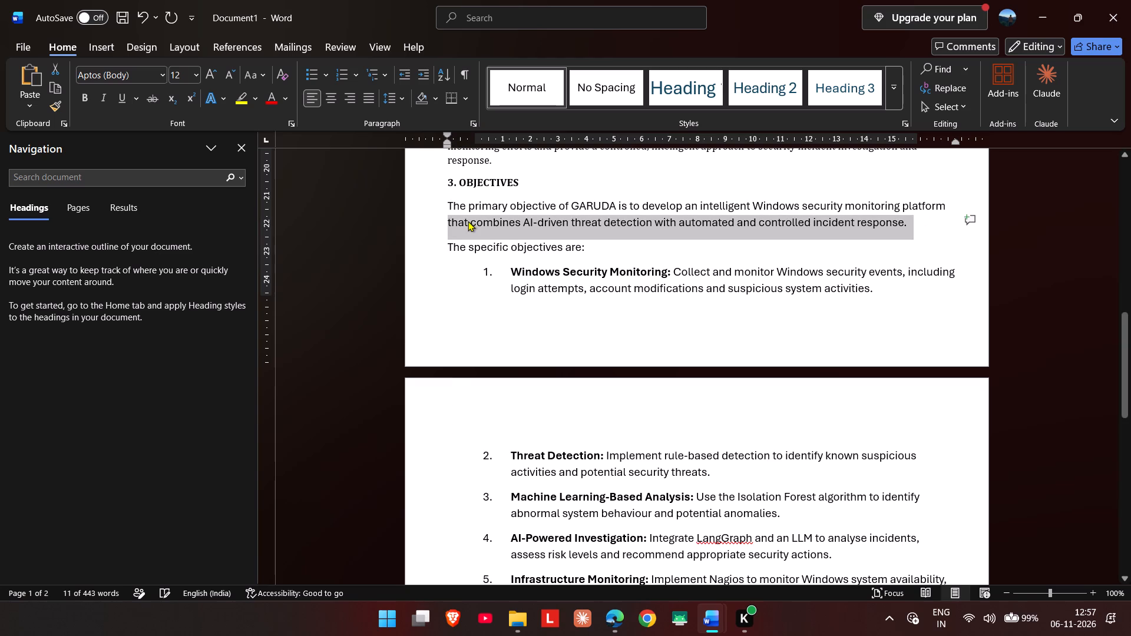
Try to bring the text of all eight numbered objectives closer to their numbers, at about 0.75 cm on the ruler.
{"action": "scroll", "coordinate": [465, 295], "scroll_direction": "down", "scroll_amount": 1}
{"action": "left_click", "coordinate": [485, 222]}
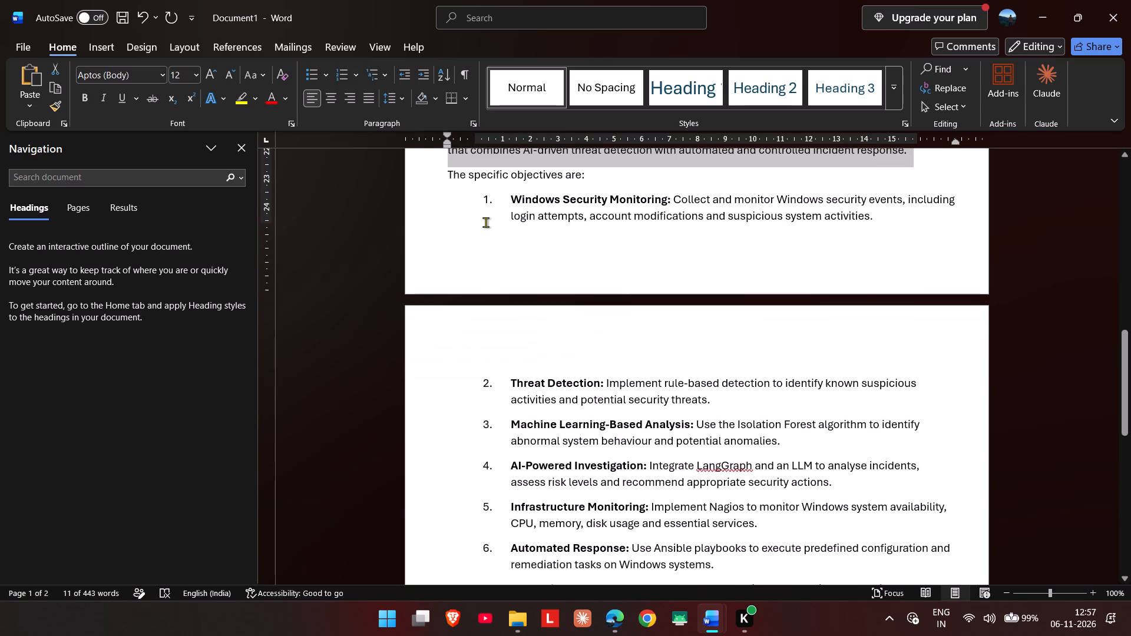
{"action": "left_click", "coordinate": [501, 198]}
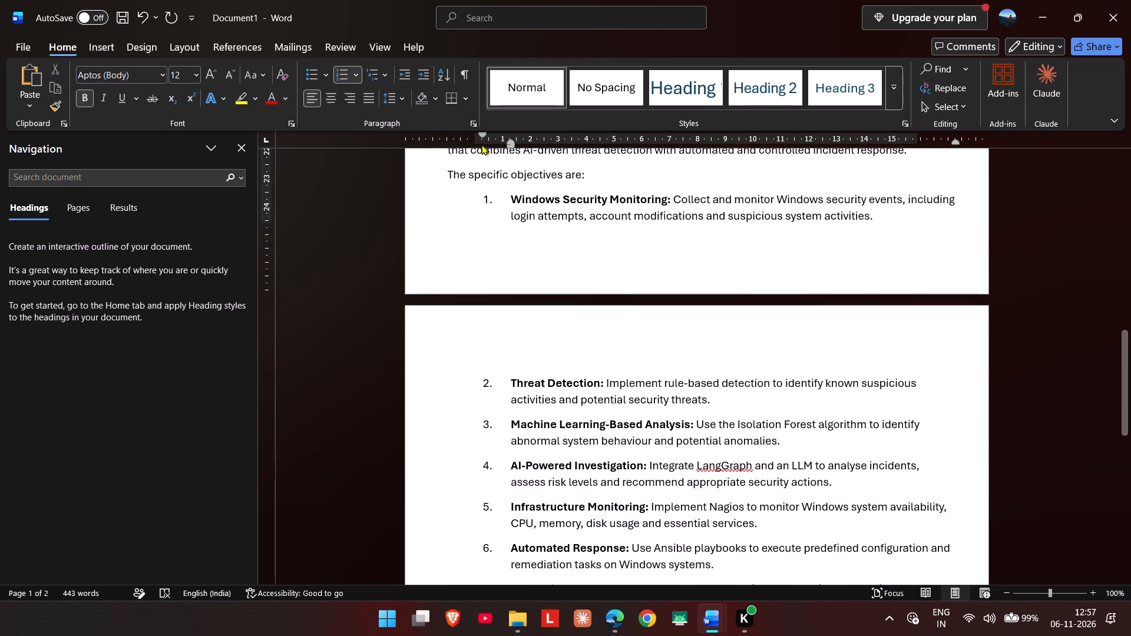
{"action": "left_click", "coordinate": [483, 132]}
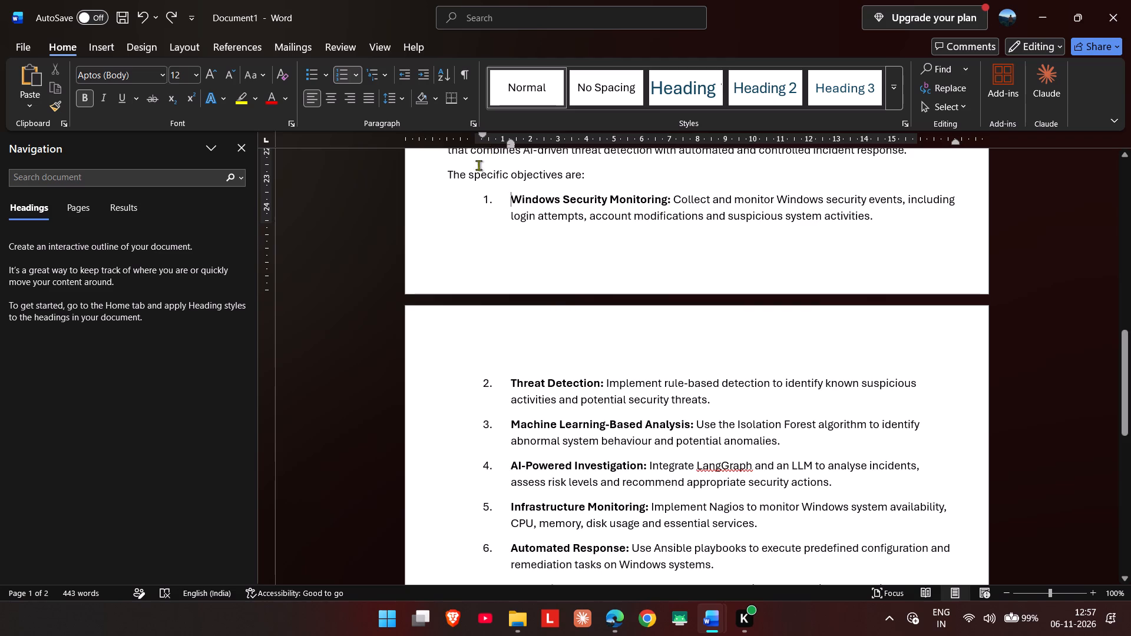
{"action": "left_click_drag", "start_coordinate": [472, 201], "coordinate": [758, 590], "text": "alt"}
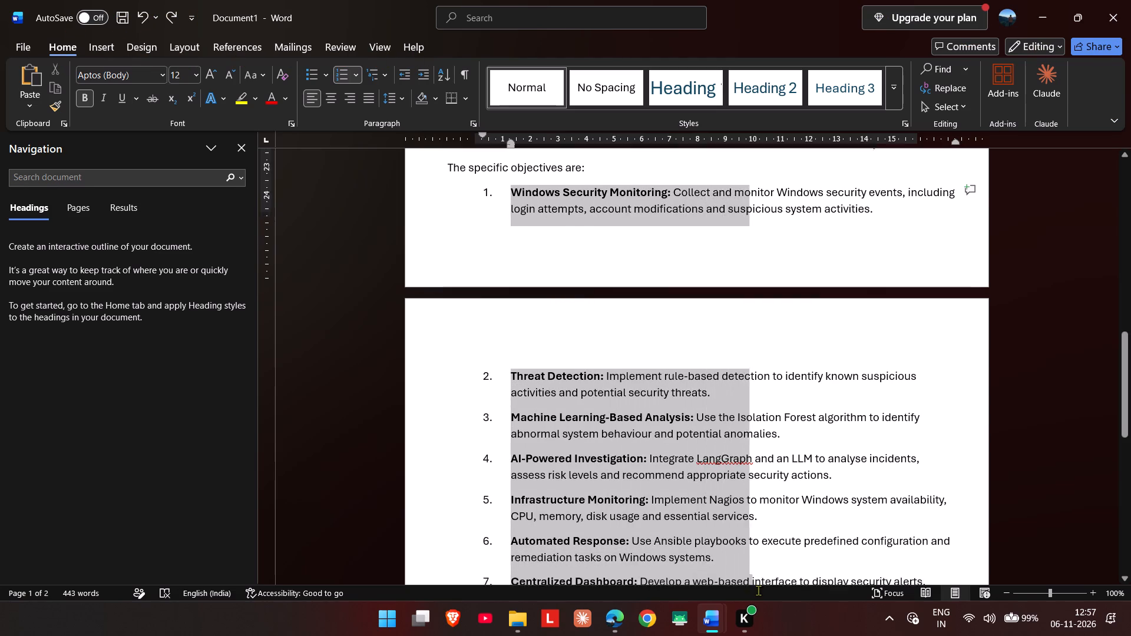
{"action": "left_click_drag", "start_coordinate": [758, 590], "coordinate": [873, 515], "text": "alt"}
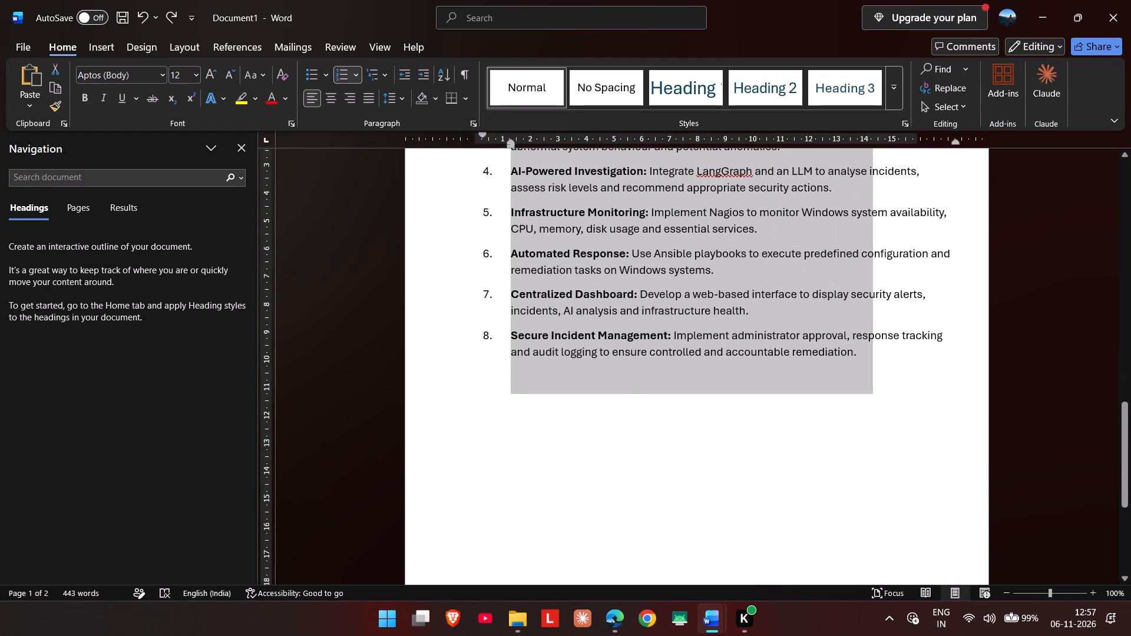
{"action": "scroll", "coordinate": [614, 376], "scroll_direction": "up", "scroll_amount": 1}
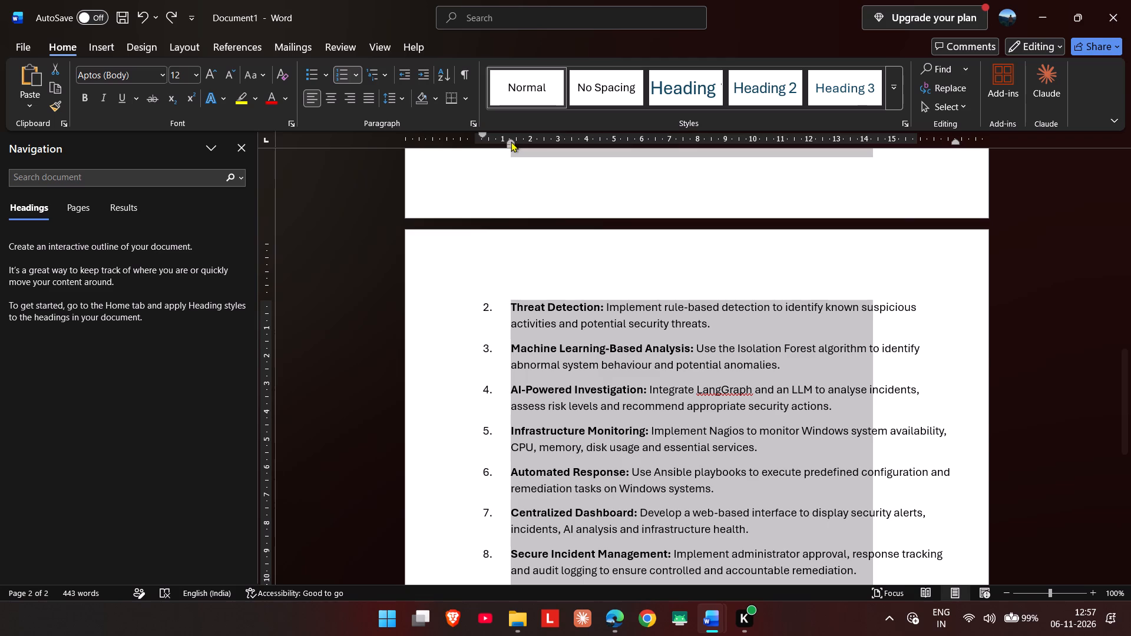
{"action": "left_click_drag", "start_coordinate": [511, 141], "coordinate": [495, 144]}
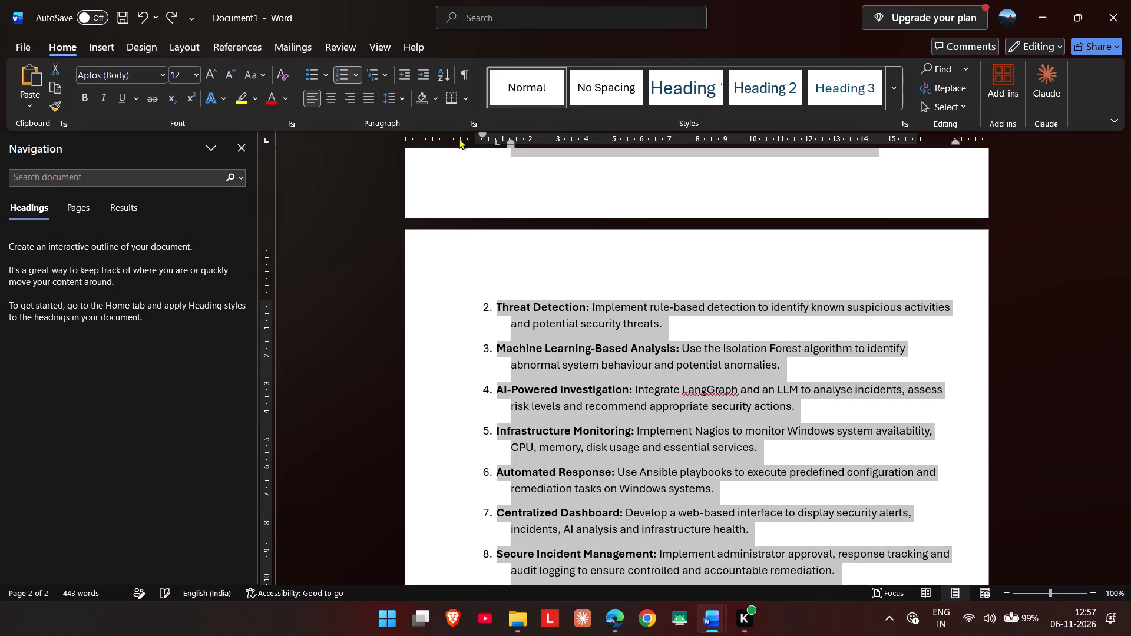
Shift the whole numbered objectives list toward the page's left edge so its numbers start at about -0.4 cm.
{"action": "left_click", "coordinate": [479, 132]}
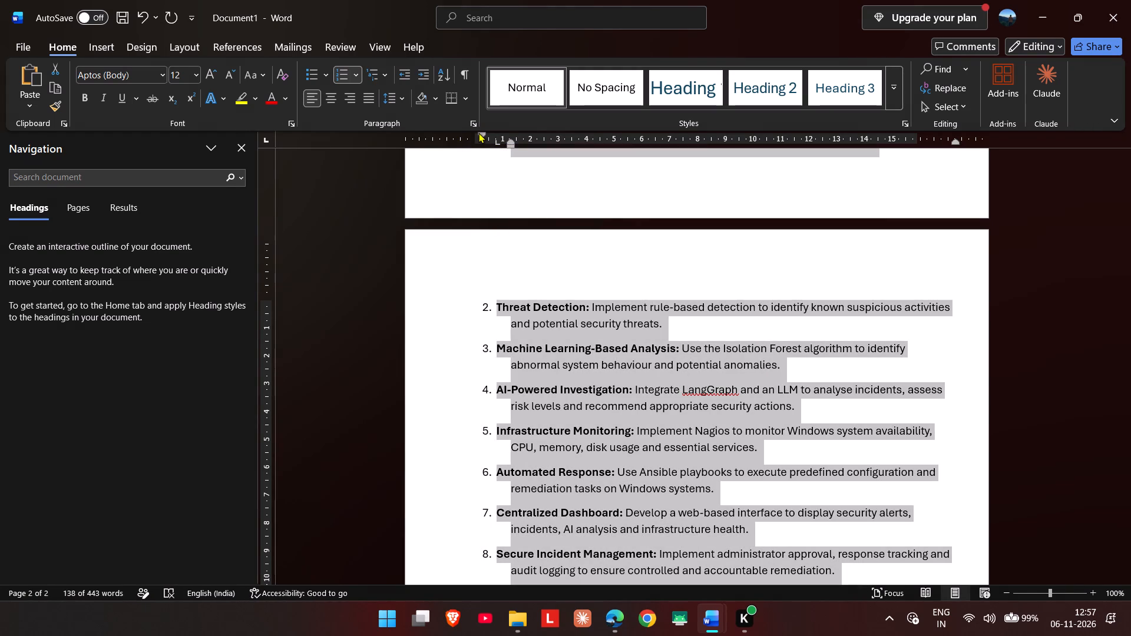
{"action": "double_click", "coordinate": [478, 132]}
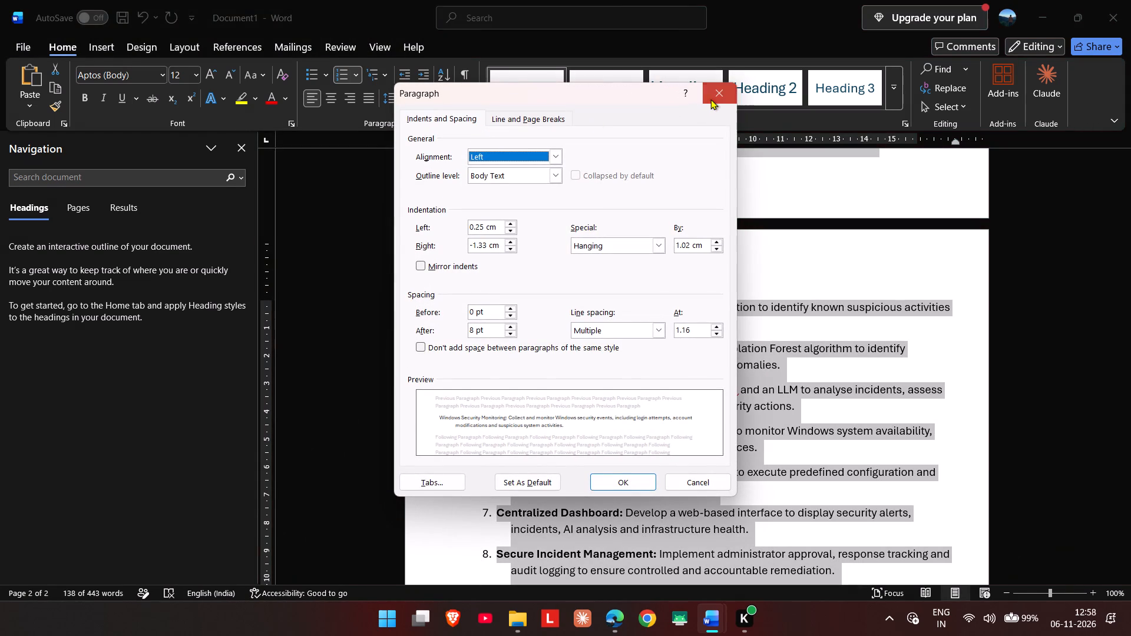
{"action": "left_click", "coordinate": [710, 99]}
{"action": "triple_click", "coordinate": [481, 303]}
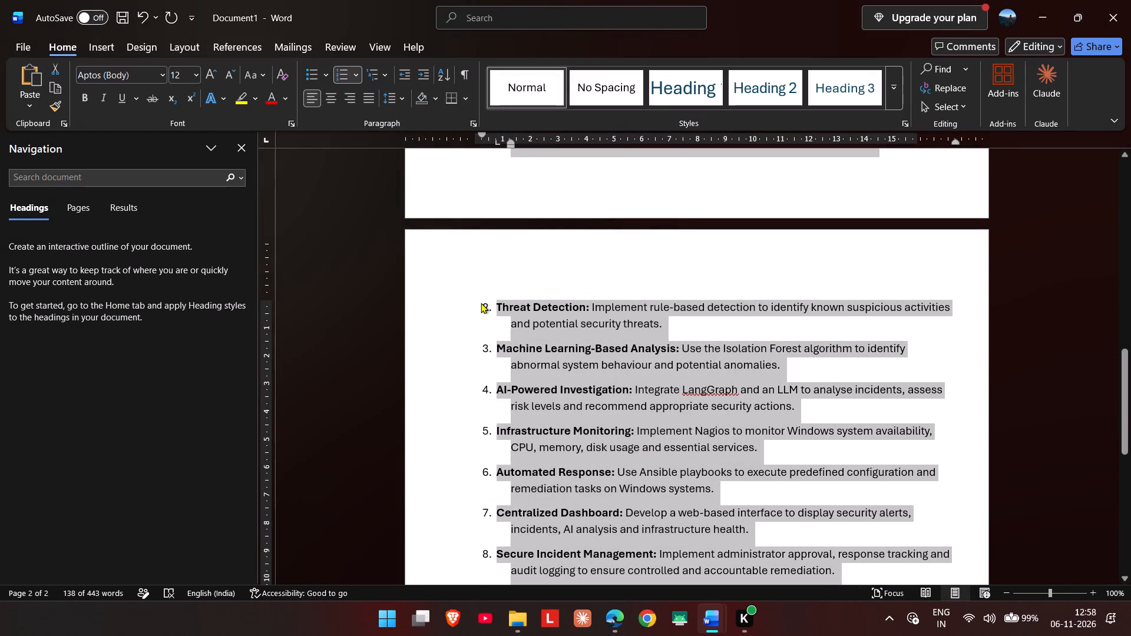
{"action": "triple_click", "coordinate": [484, 304]}
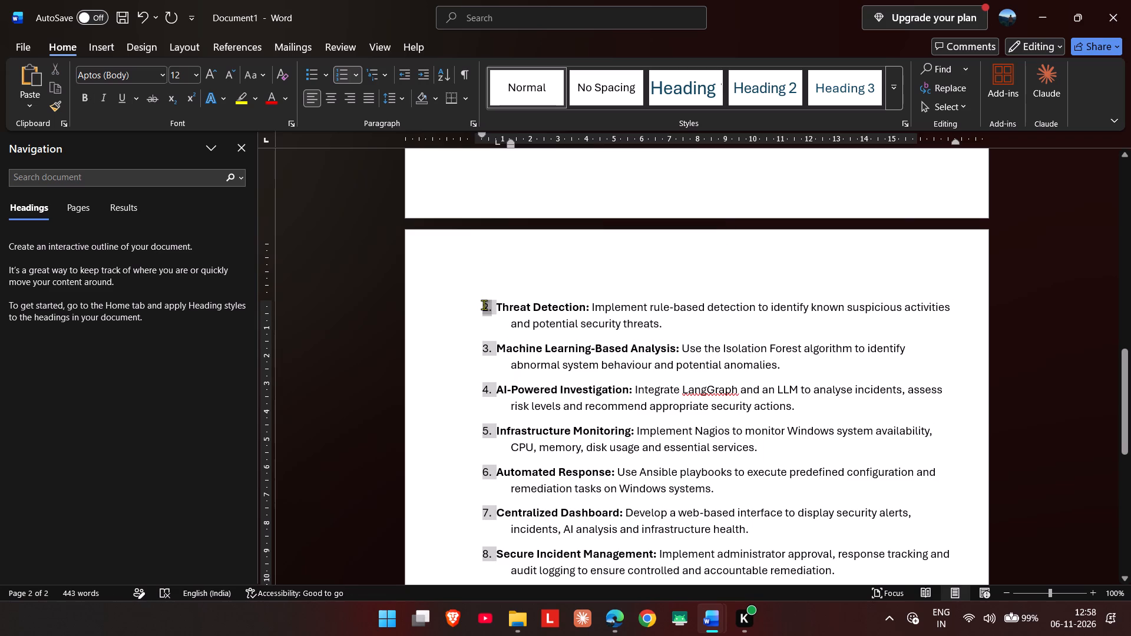
{"action": "left_click", "coordinate": [481, 134]}
{"action": "left_click_drag", "start_coordinate": [488, 313], "coordinate": [437, 319]}
{"action": "left_click_drag", "start_coordinate": [437, 319], "coordinate": [431, 321]}
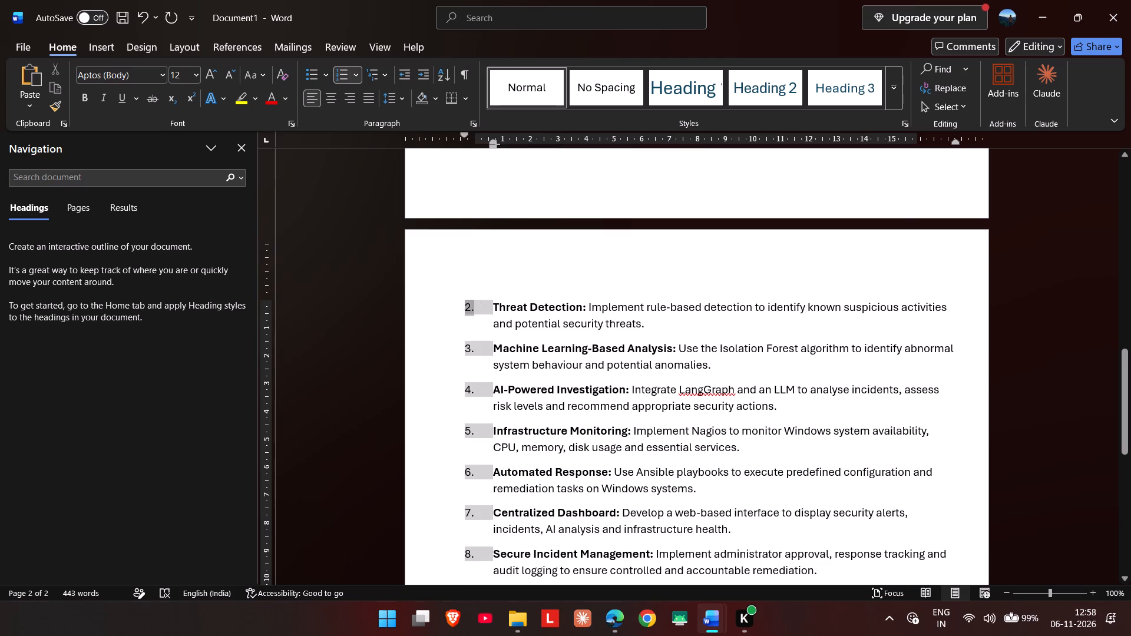
Move the hanging indent of all eight numbered objectives to about 0.25 cm so the text sits closer to the numbers.
{"action": "scroll", "coordinate": [449, 319], "scroll_direction": "up", "scroll_amount": 2}
{"action": "left_click", "coordinate": [484, 352]}
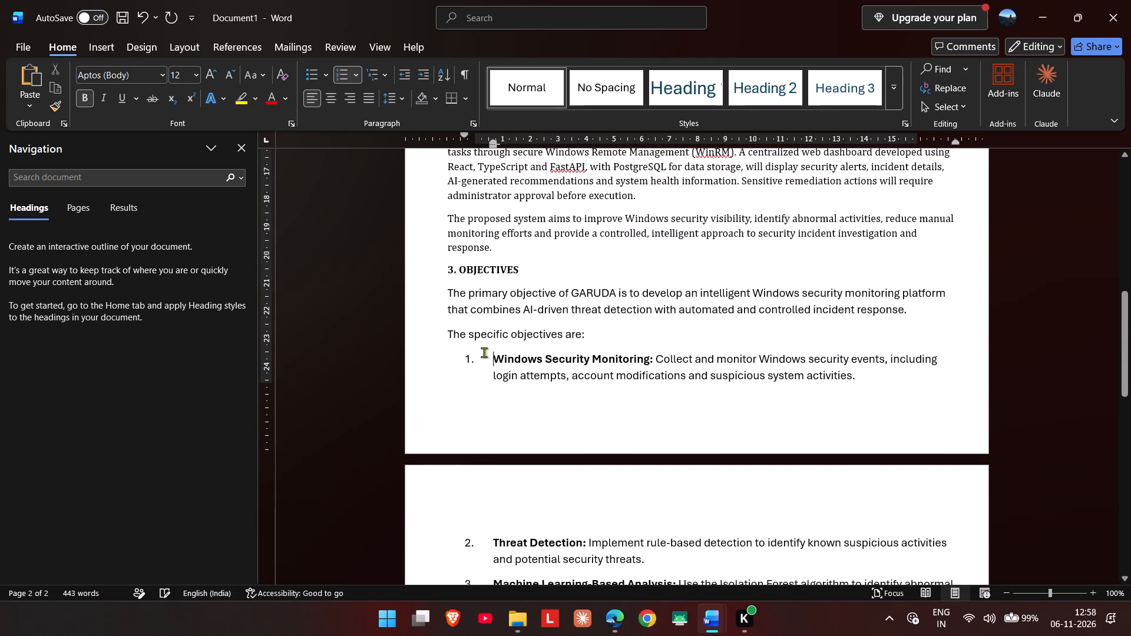
{"action": "left_click", "coordinate": [494, 141]}
{"action": "left_click_drag", "start_coordinate": [492, 356], "coordinate": [577, 518], "text": "alt"}
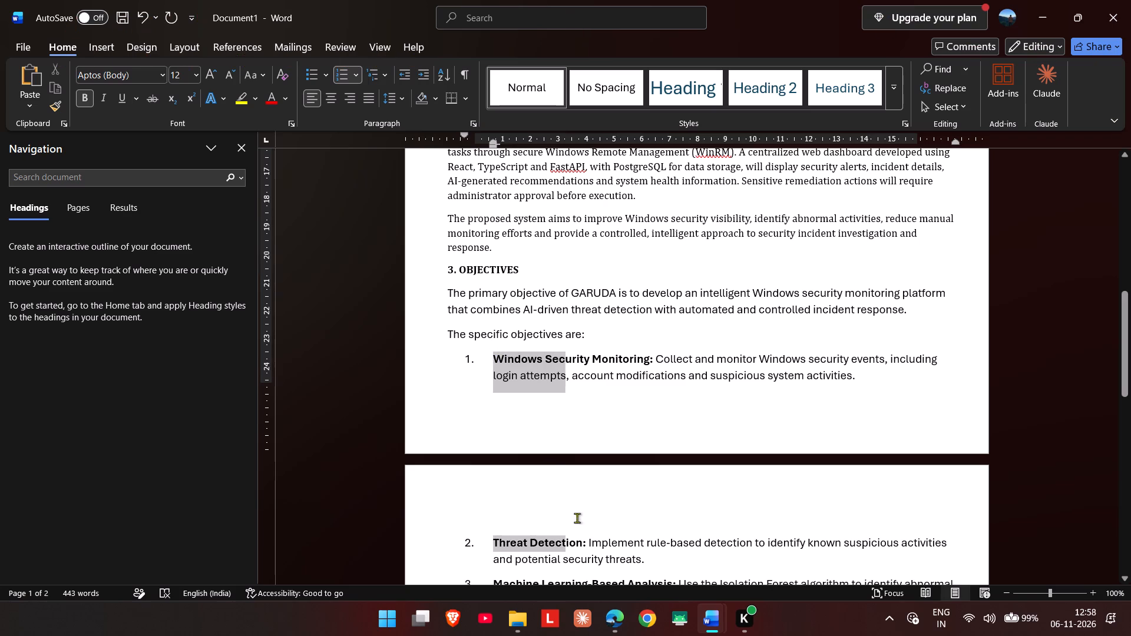
{"action": "left_click_drag", "start_coordinate": [577, 518], "coordinate": [911, 366], "text": "alt"}
{"action": "scroll", "coordinate": [613, 315], "scroll_direction": "up", "scroll_amount": 2}
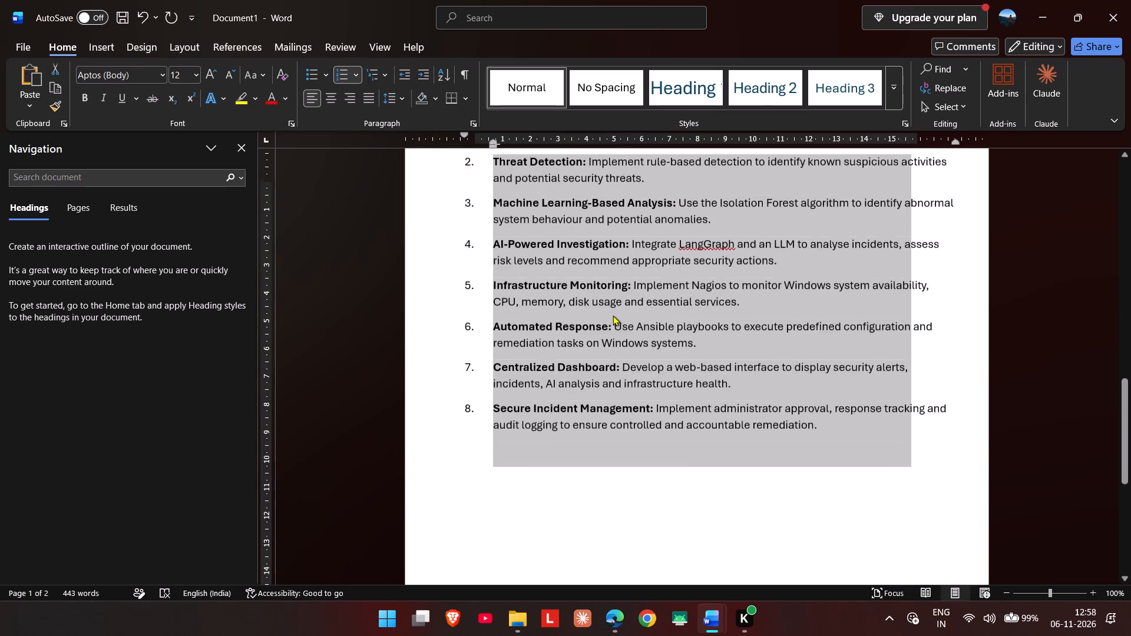
{"action": "left_click_drag", "start_coordinate": [491, 140], "coordinate": [489, 140]}
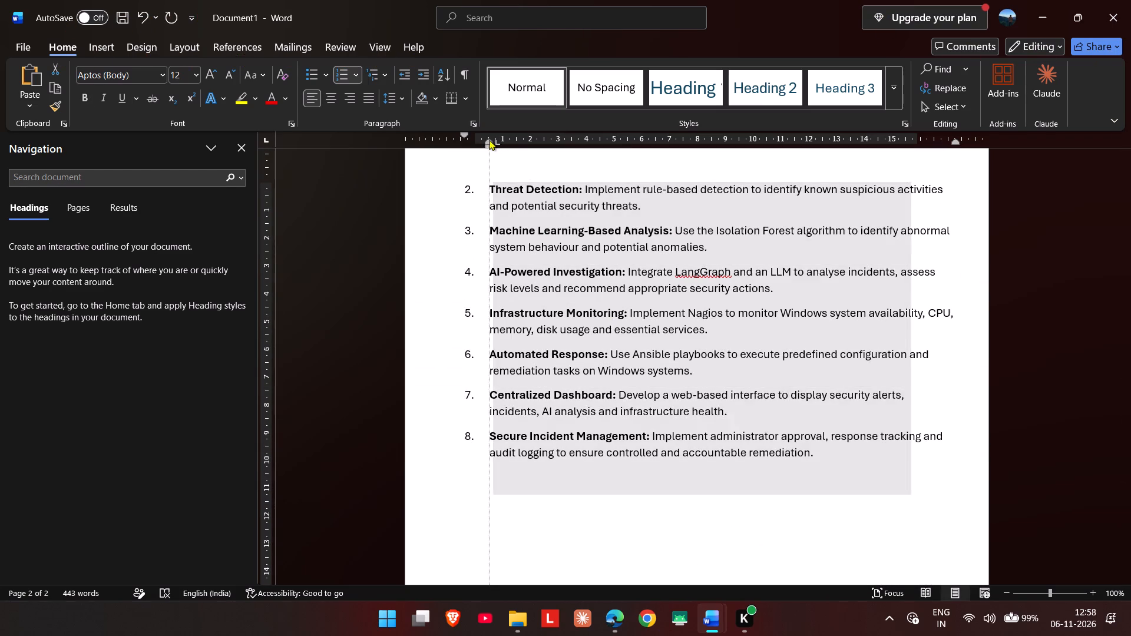
{"action": "left_click_drag", "start_coordinate": [489, 140], "coordinate": [483, 140]}
{"action": "left_click", "coordinate": [785, 499]}
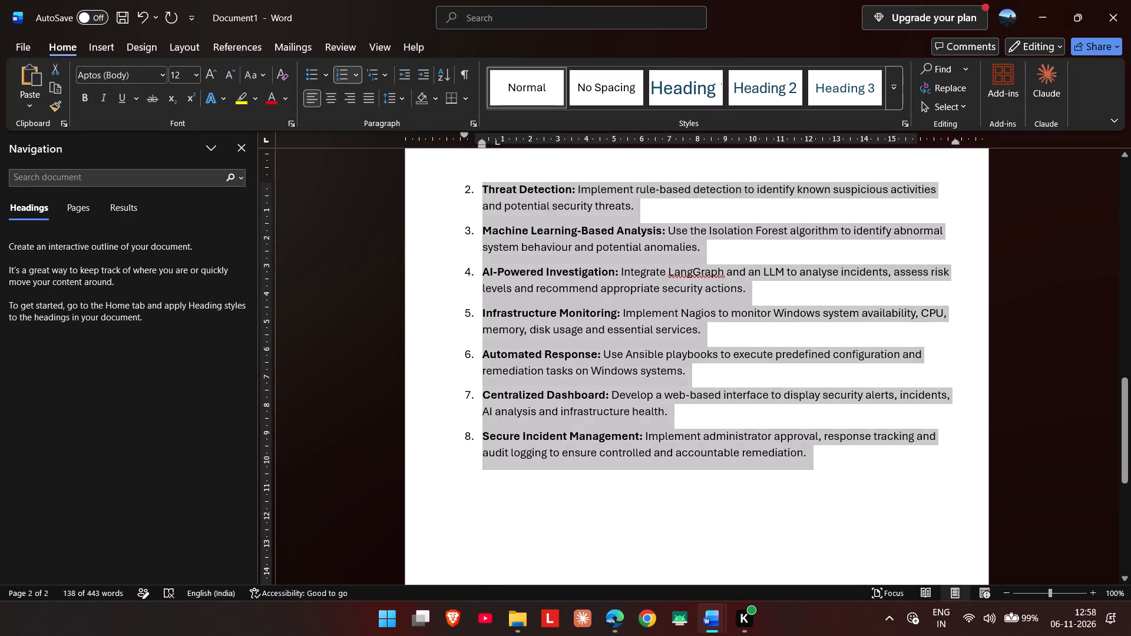
{"action": "scroll", "coordinate": [785, 499], "scroll_direction": "up", "scroll_amount": 3}
{"action": "scroll", "coordinate": [785, 499], "scroll_direction": "down", "scroll_amount": 1}
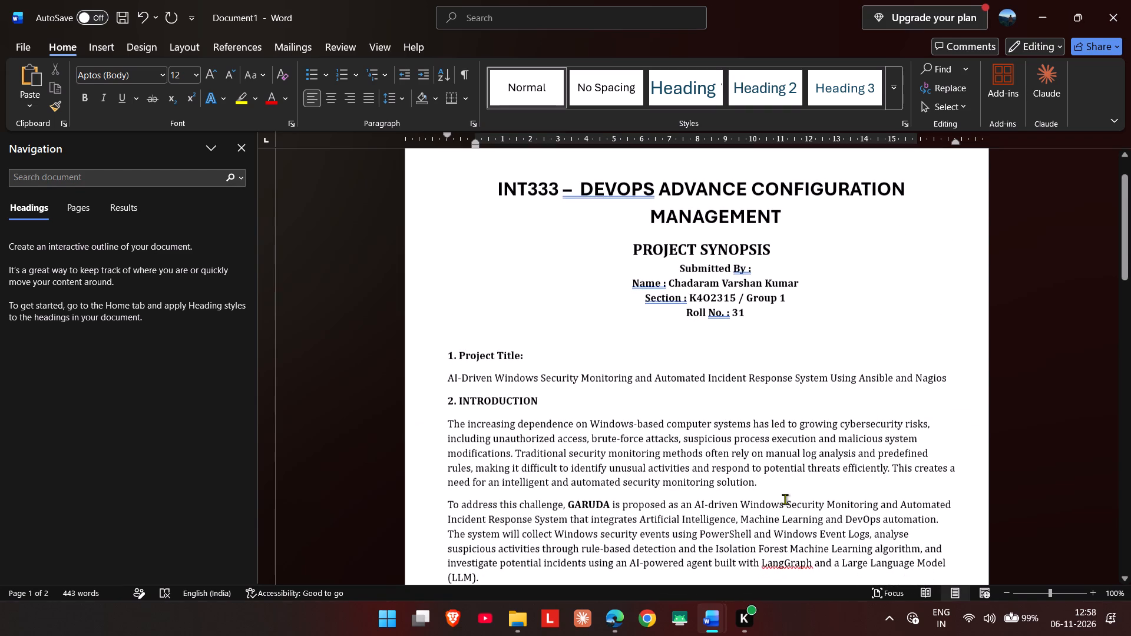
Close the Navigation pane so only the document is shown.
{"action": "left_click", "coordinate": [244, 149]}
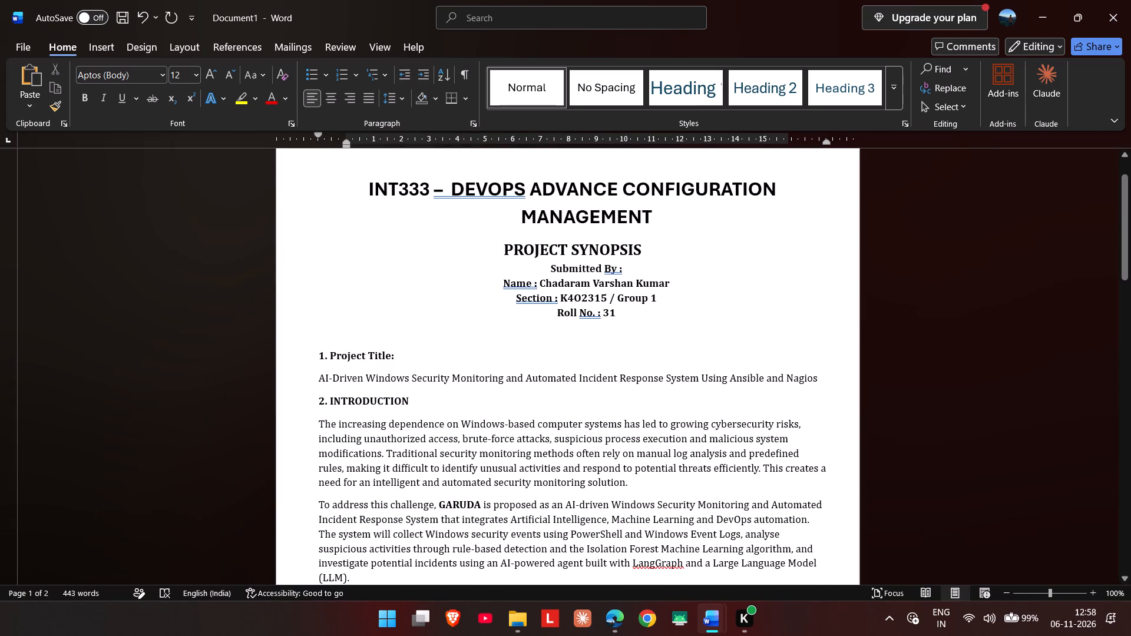
Reduce the page's top margin to about 1 cm so the INT333 title sits closer to the page's upper edge.
{"action": "scroll", "coordinate": [403, 304], "scroll_direction": "up", "scroll_amount": 2}
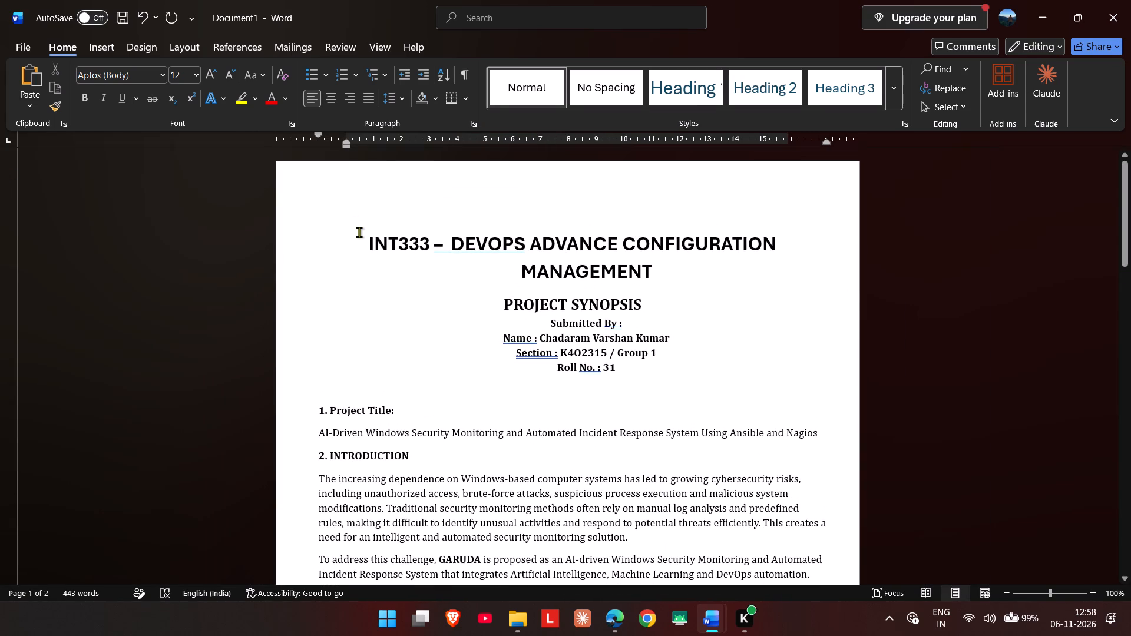
{"action": "left_click", "coordinate": [361, 237]}
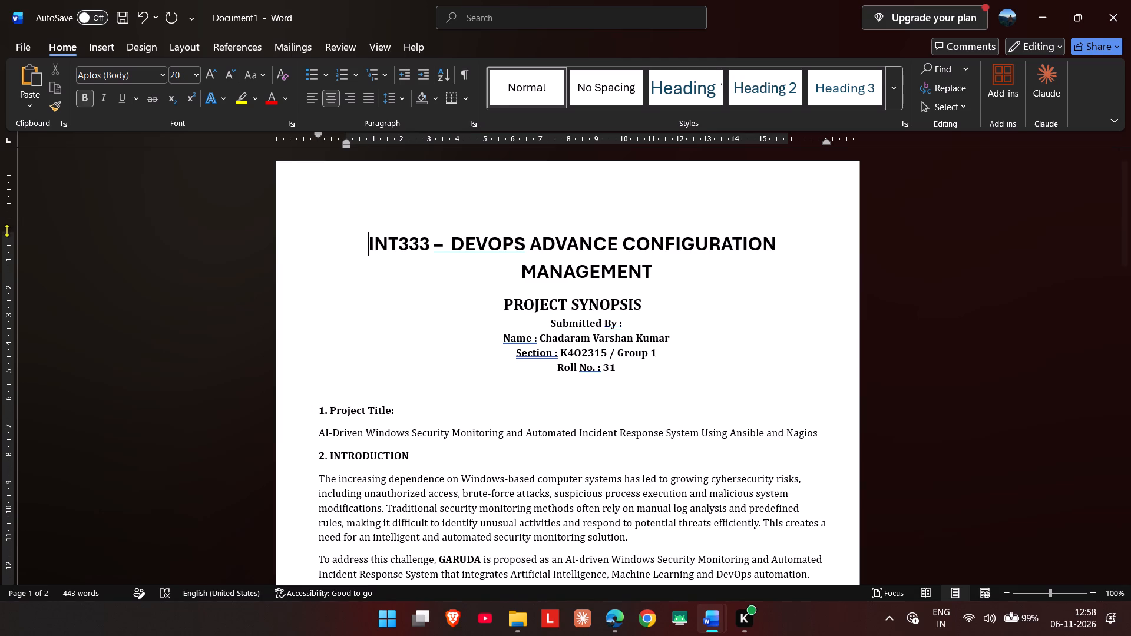
{"action": "left_click_drag", "start_coordinate": [6, 231], "coordinate": [4, 187]}
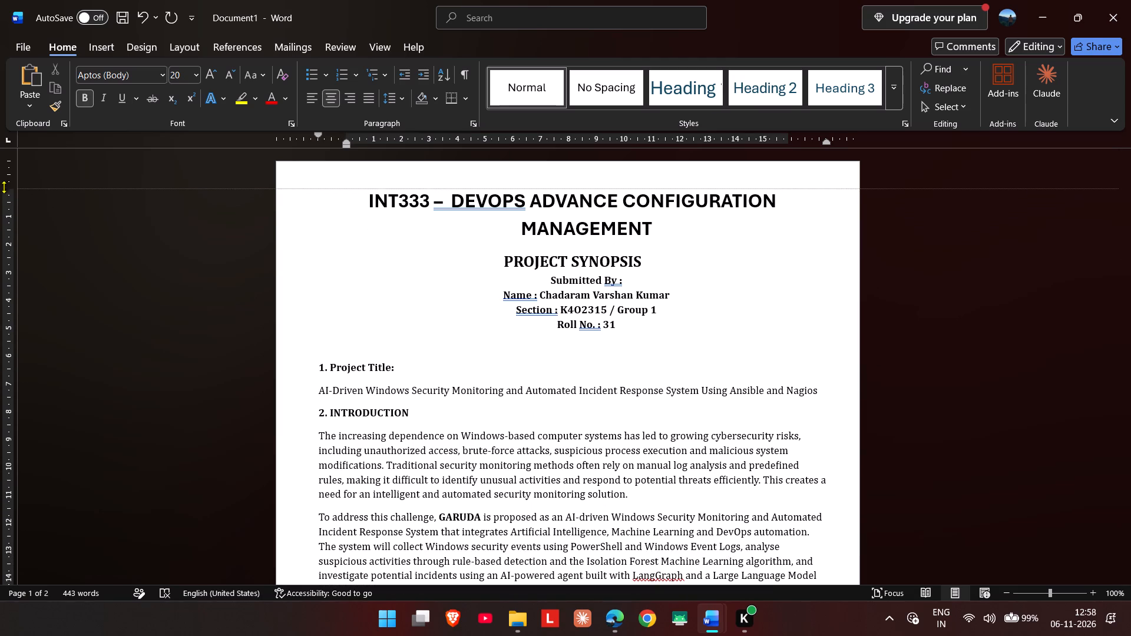
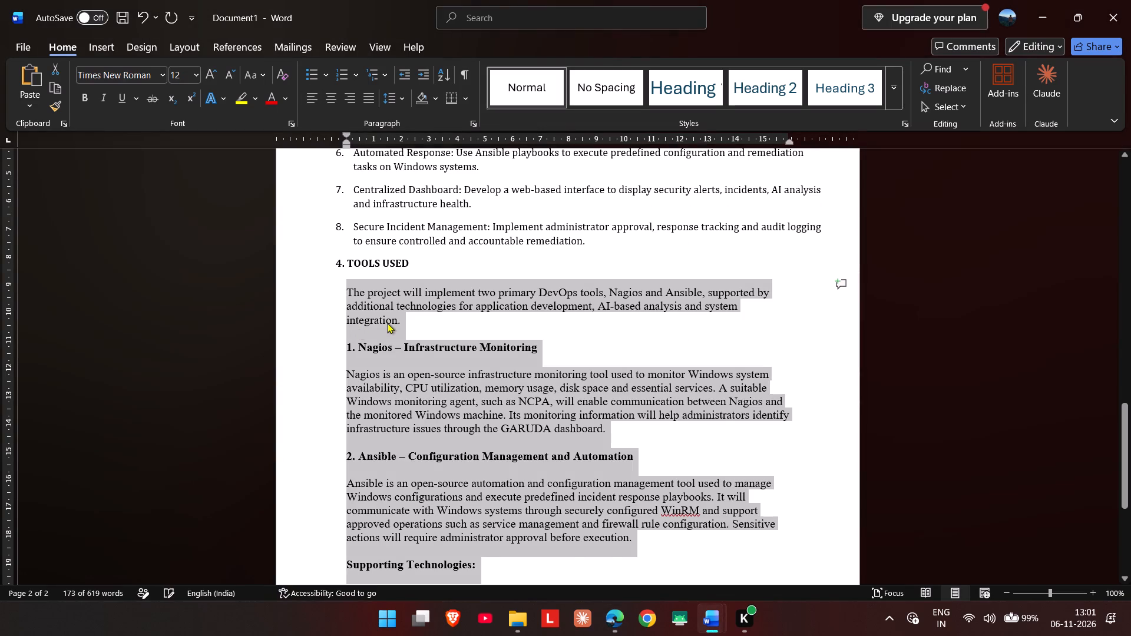
Apply All Borders to the whole Supporting Technologies table.
{"action": "scroll", "coordinate": [368, 310], "scroll_direction": "down", "scroll_amount": 1}
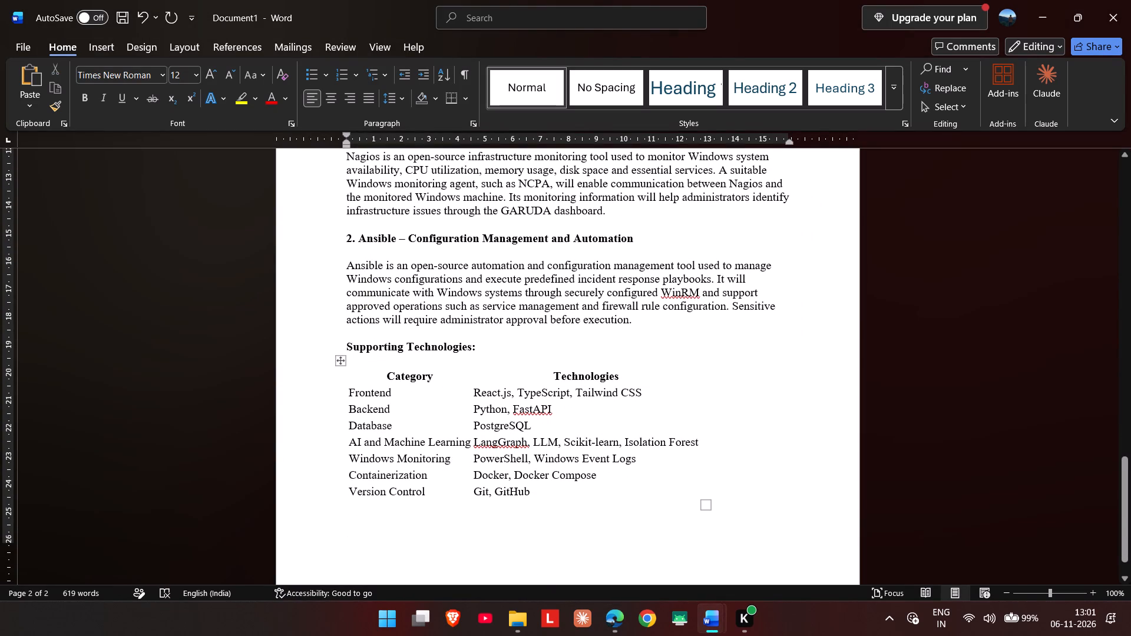
{"action": "left_click", "coordinate": [339, 362]}
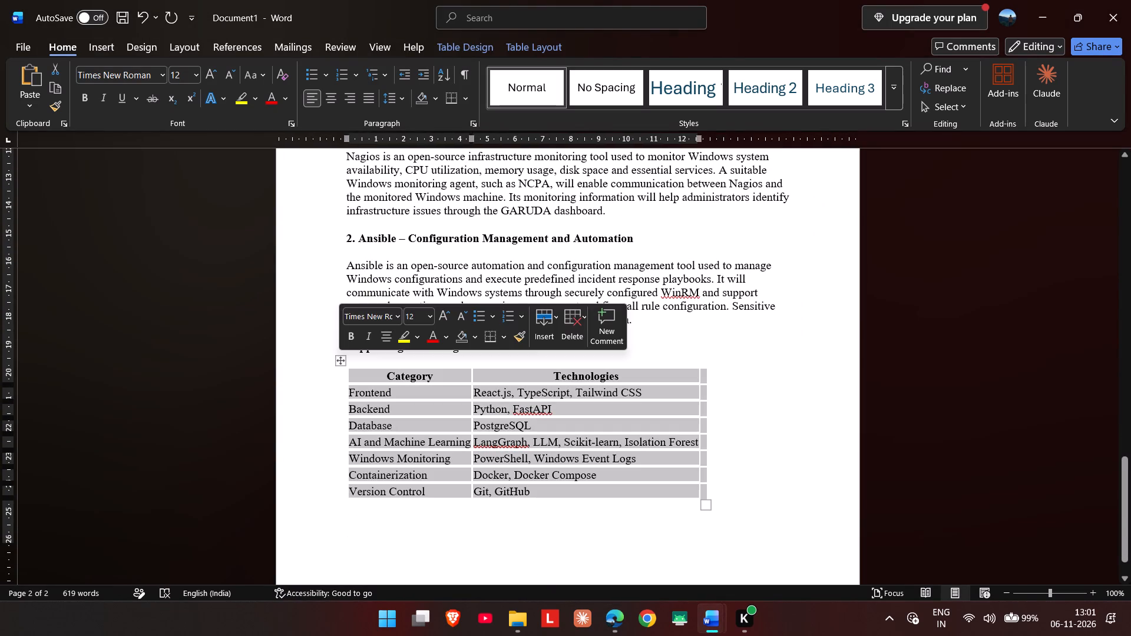
{"action": "left_click", "coordinate": [504, 334]}
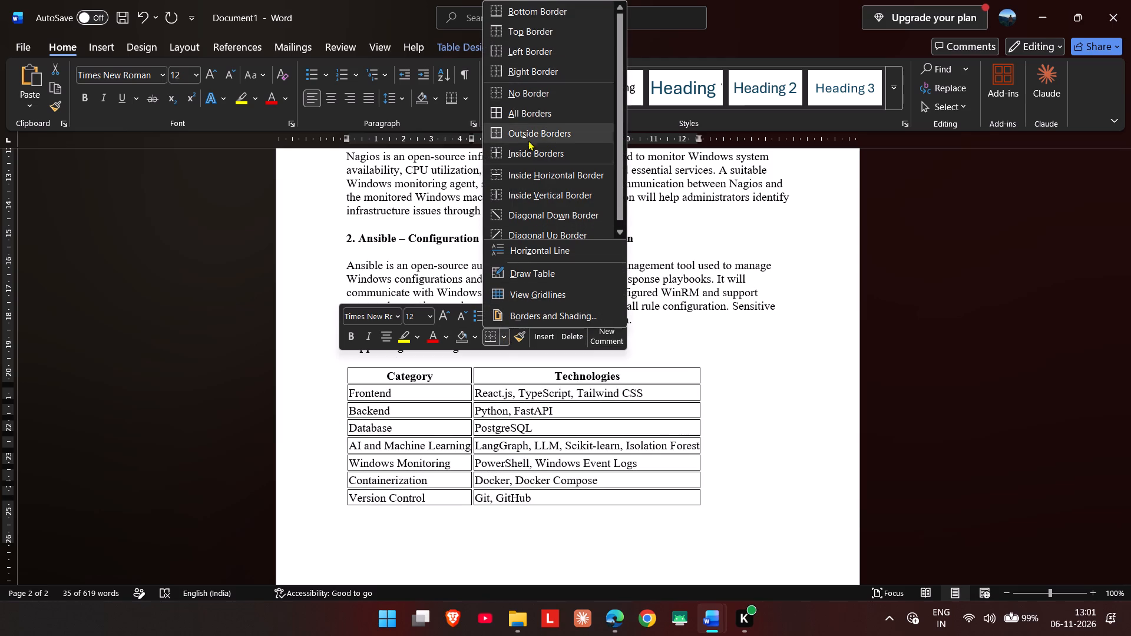
{"action": "left_click", "coordinate": [517, 119]}
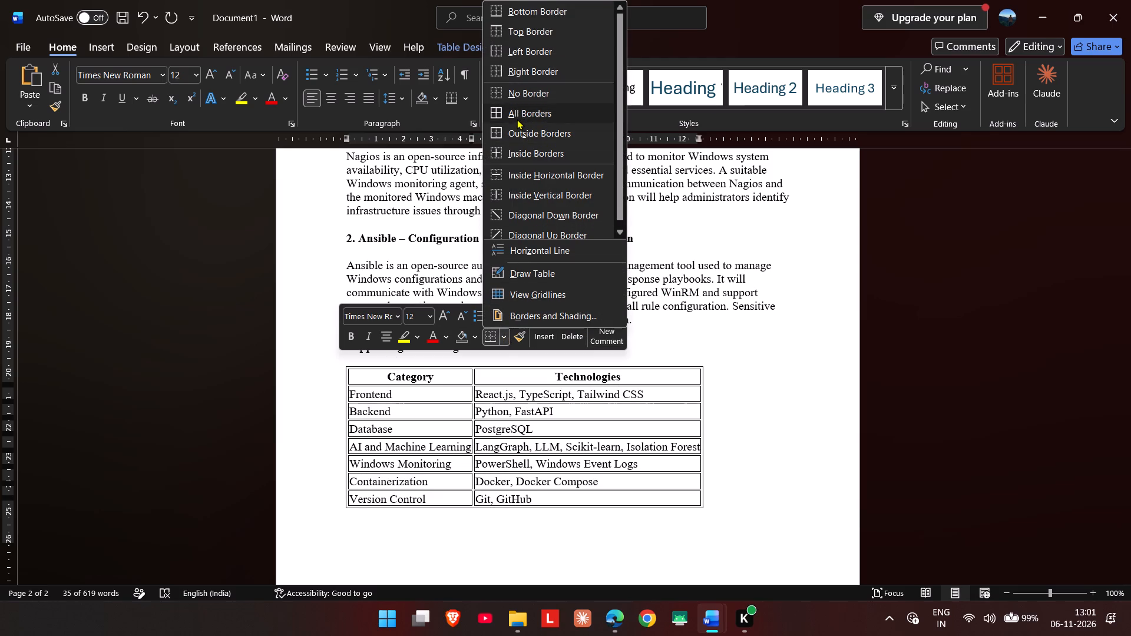
{"action": "left_click", "coordinate": [727, 395]}
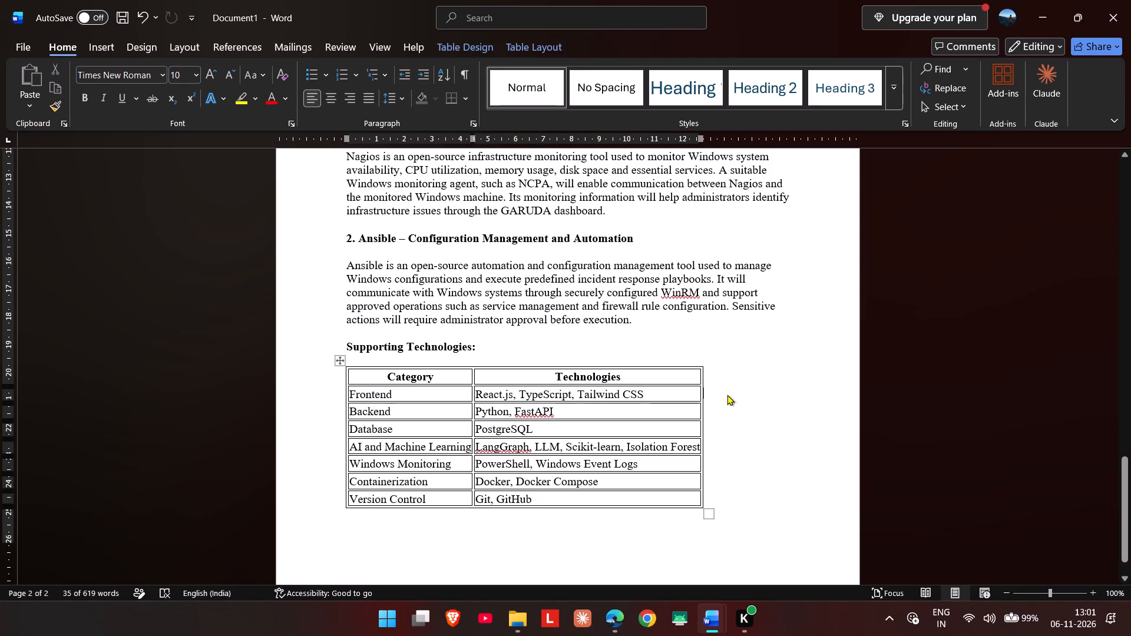
Enlarge the Supporting Technologies table to about 16 cm wide, so that it spans most of the text width.
{"action": "left_click_drag", "start_coordinate": [710, 512], "coordinate": [735, 509]}
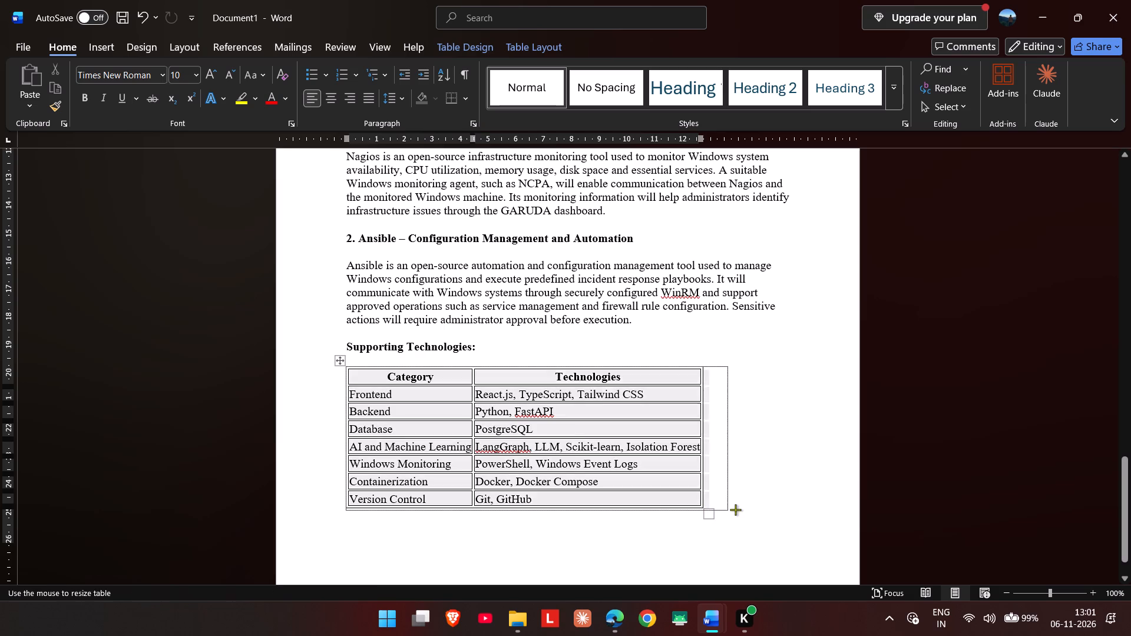
{"action": "left_click_drag", "start_coordinate": [735, 509], "coordinate": [742, 509]}
{"action": "left_click_drag", "start_coordinate": [750, 518], "coordinate": [753, 518]}
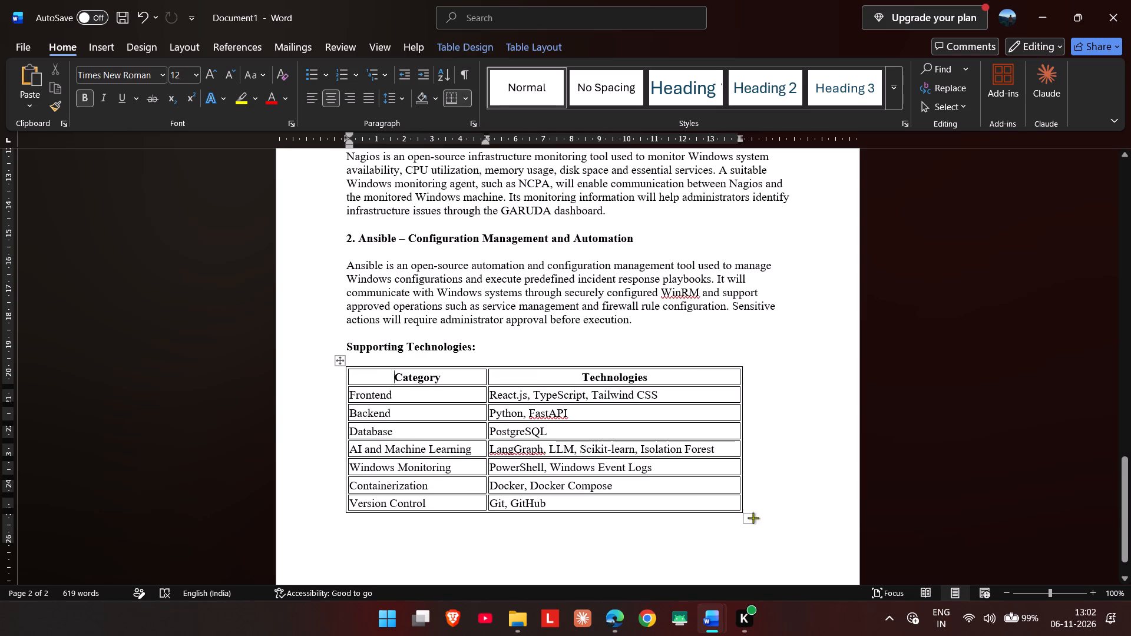
{"action": "left_click_drag", "start_coordinate": [753, 518], "coordinate": [799, 522]}
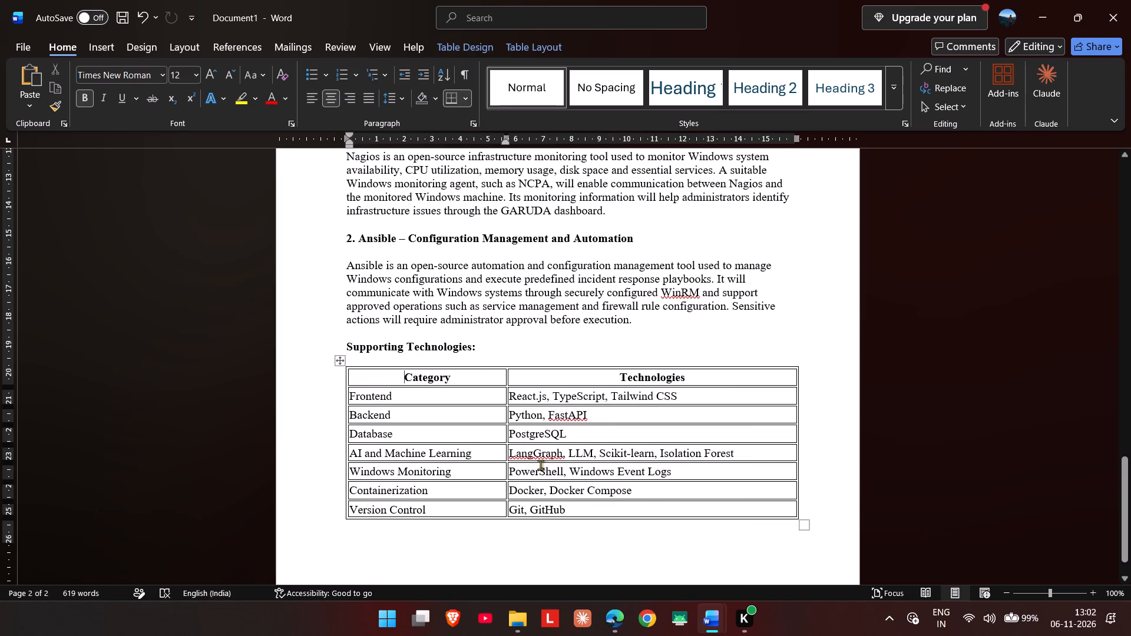
{"action": "left_click", "coordinate": [541, 544]}
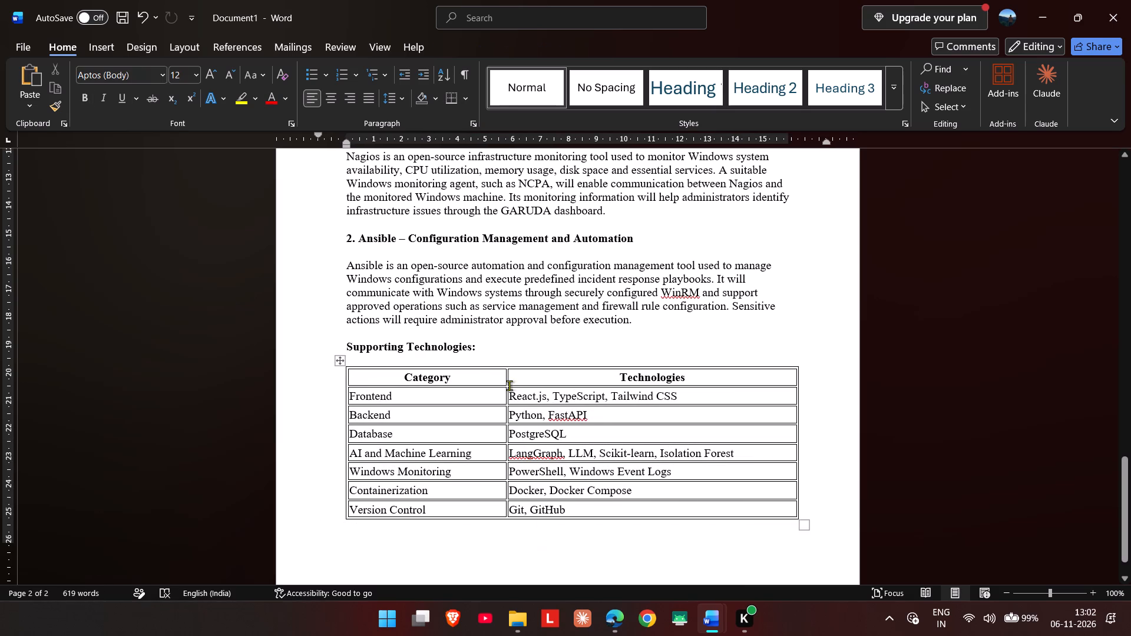
Delete the manually typed numbers "1." and "2." in front of the Nagios and Ansible headings in the Tools Used section.
{"action": "scroll", "coordinate": [508, 385], "scroll_direction": "up", "scroll_amount": 4}
{"action": "scroll", "coordinate": [508, 385], "scroll_direction": "down", "scroll_amount": 2}
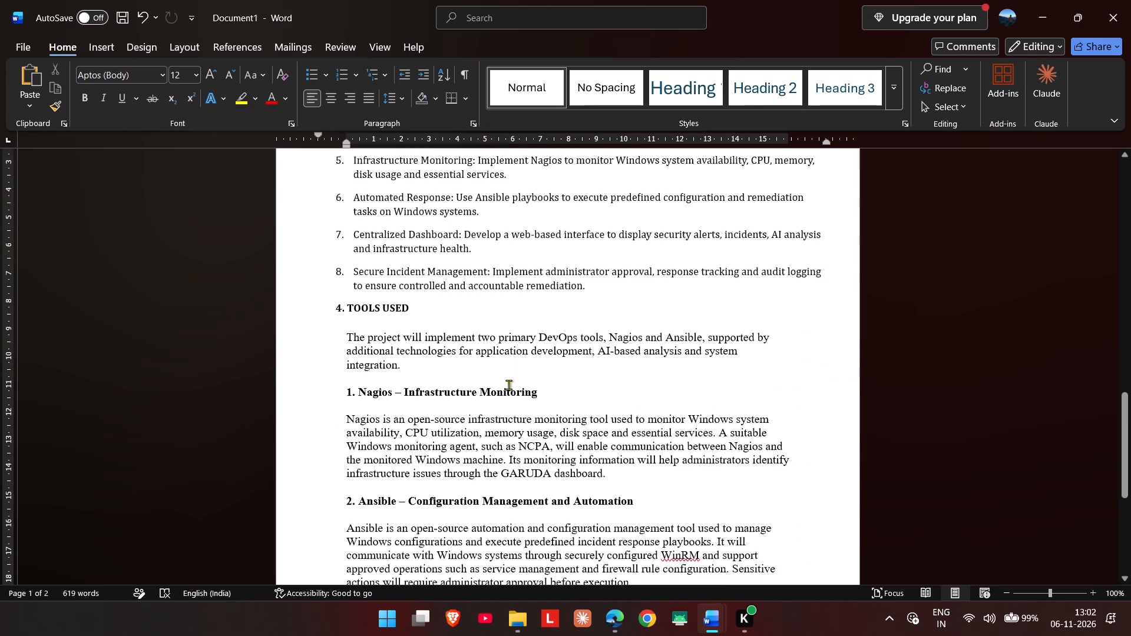
{"action": "scroll", "coordinate": [508, 385], "scroll_direction": "down", "scroll_amount": 1}
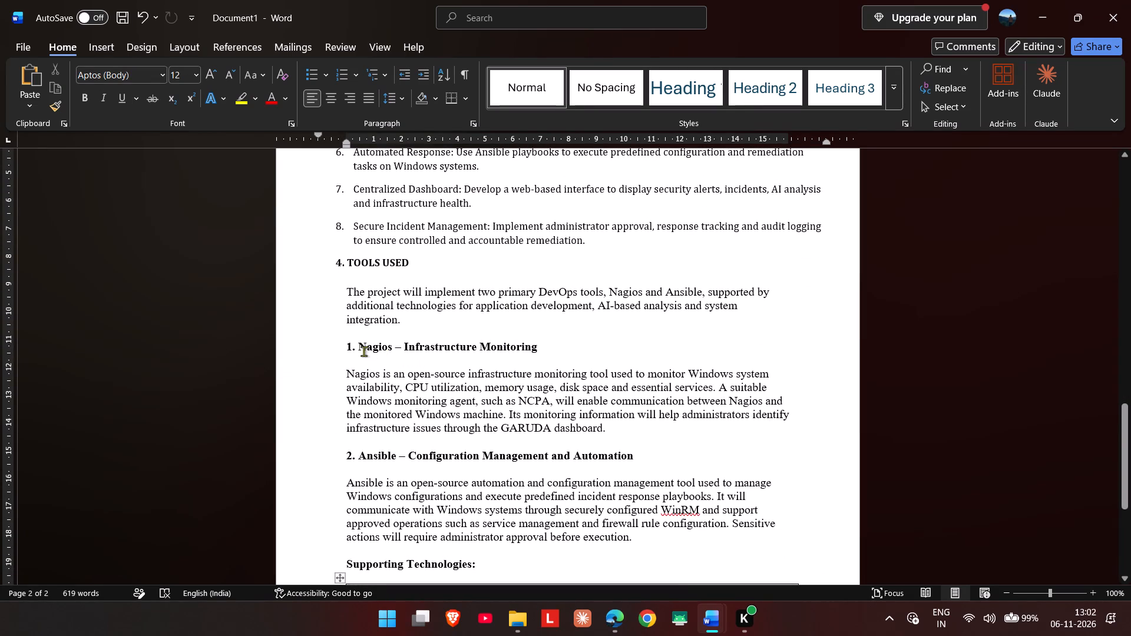
{"action": "left_click", "coordinate": [356, 346]}
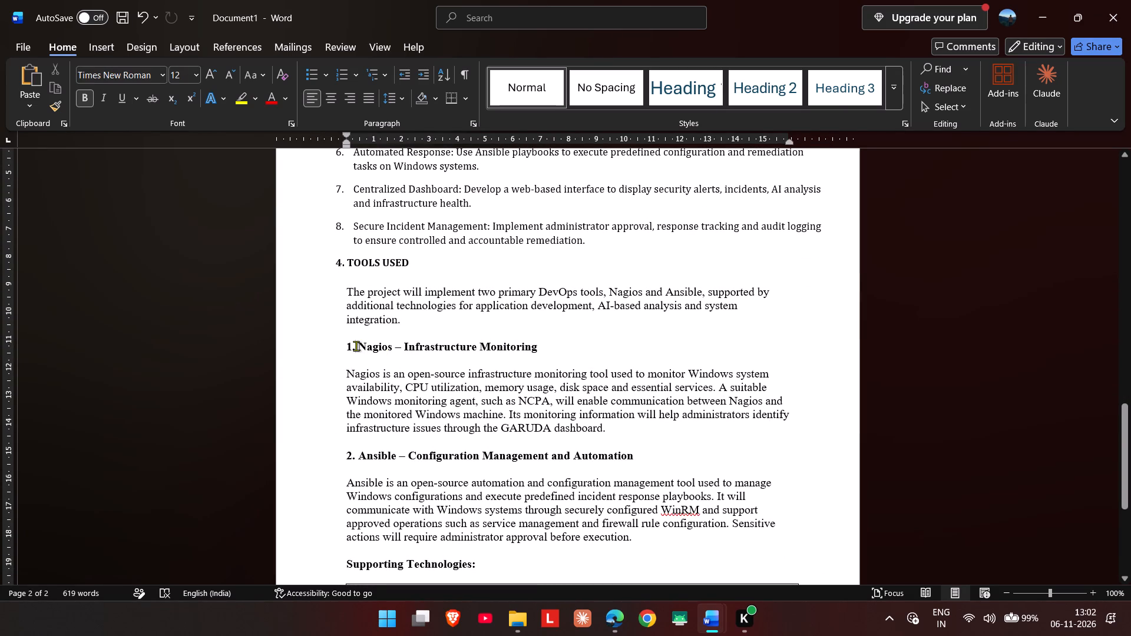
{"action": "scroll", "coordinate": [356, 346], "scroll_direction": "up", "scroll_amount": 1}
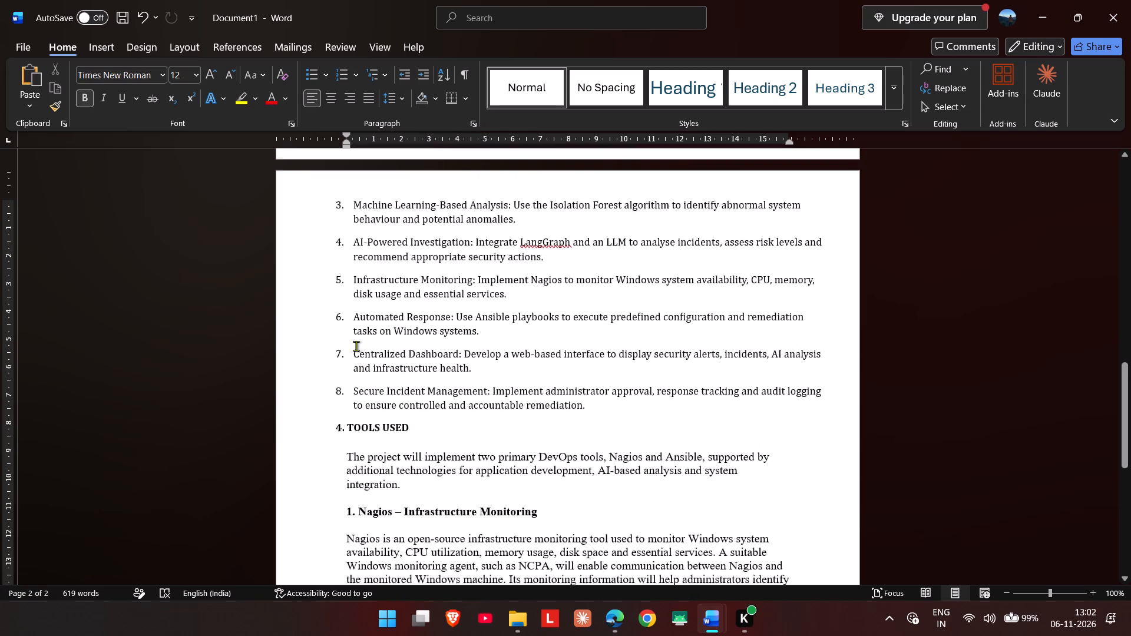
{"action": "scroll", "coordinate": [356, 346], "scroll_direction": "up", "scroll_amount": 1}
{"action": "scroll", "coordinate": [356, 346], "scroll_direction": "down", "scroll_amount": 2}
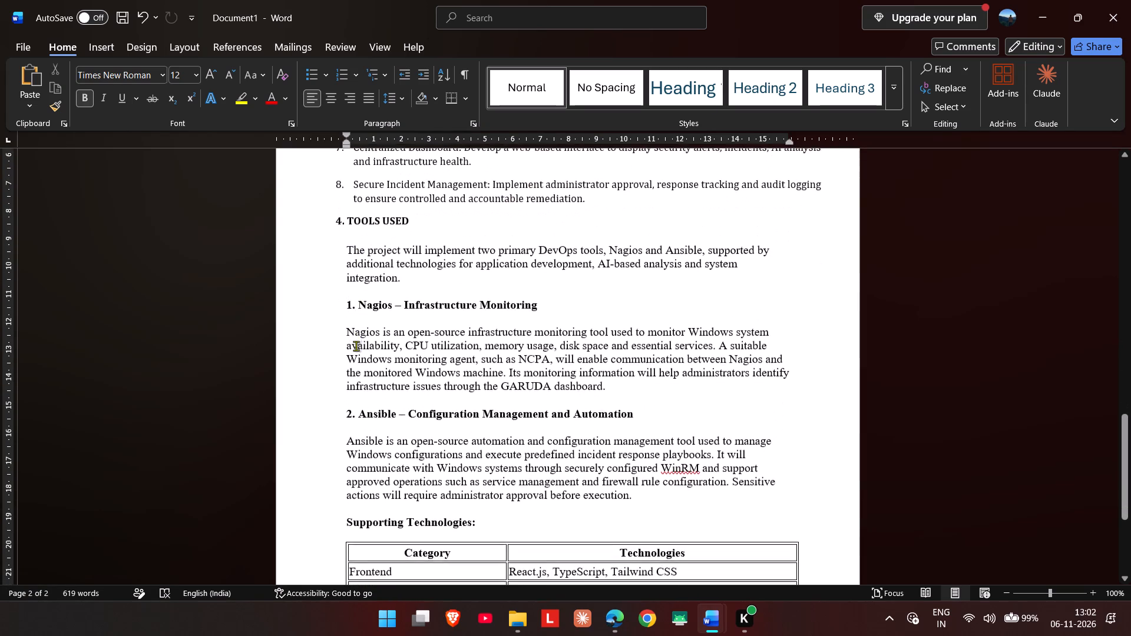
{"action": "scroll", "coordinate": [356, 346], "scroll_direction": "down", "scroll_amount": 1}
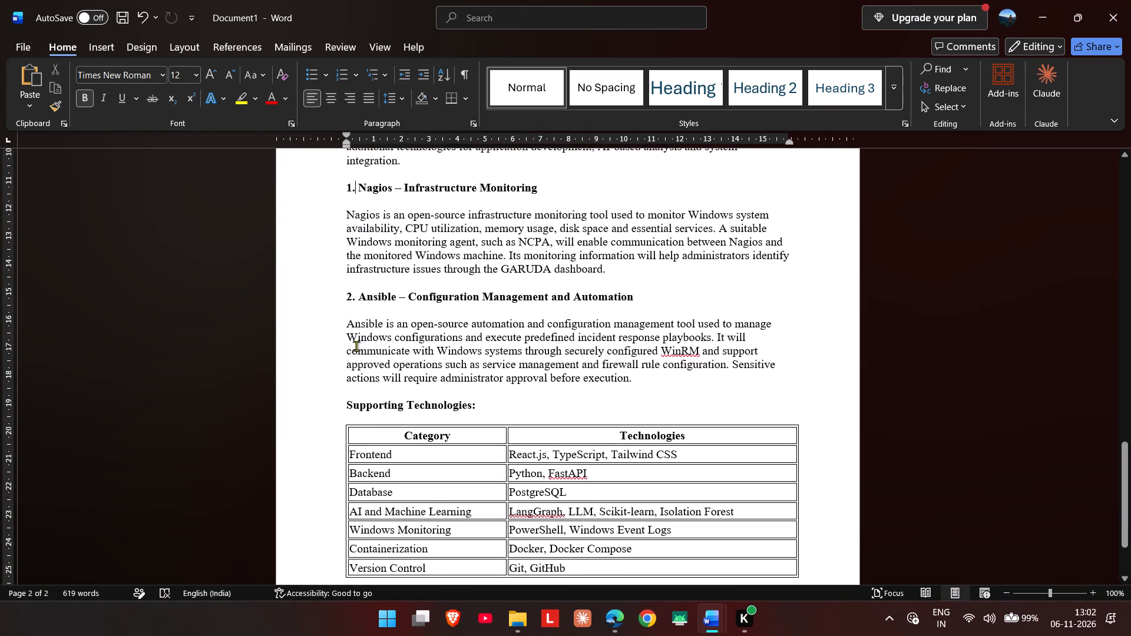
{"action": "scroll", "coordinate": [356, 346], "scroll_direction": "up", "scroll_amount": 2}
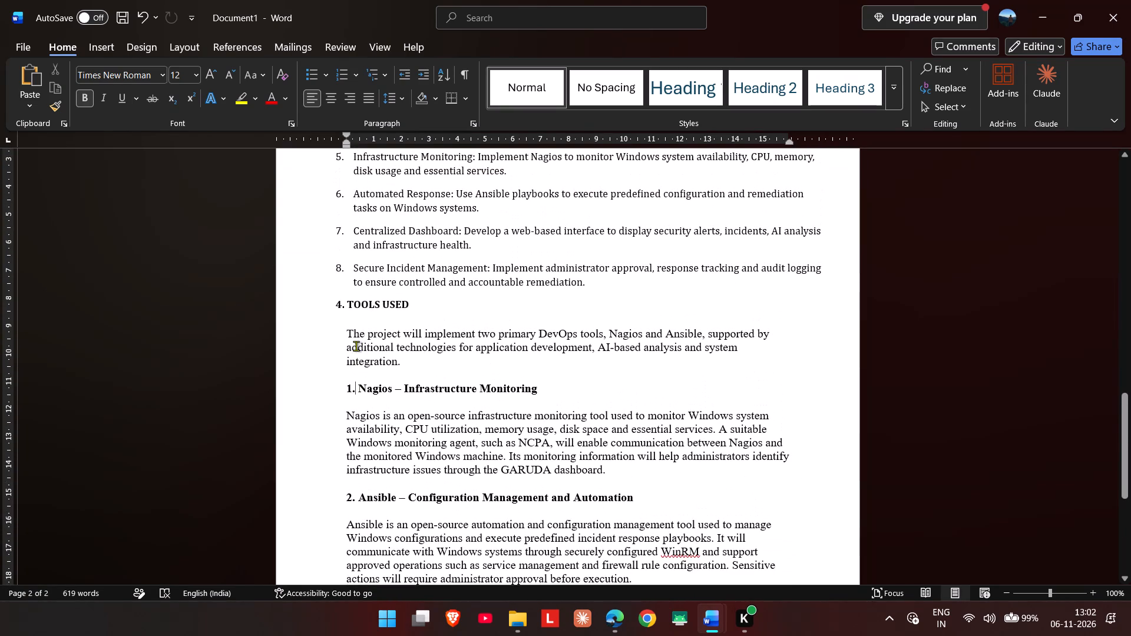
{"action": "key", "text": "BackSpace"}
{"action": "key", "text": "BackSpace"}
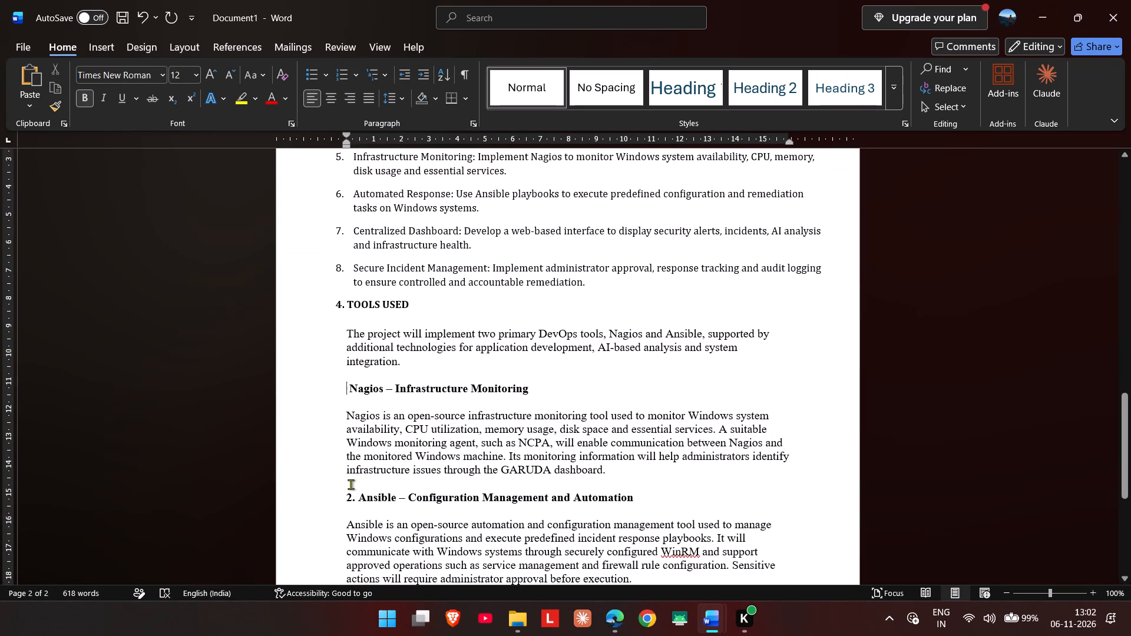
{"action": "left_click", "coordinate": [355, 495]}
{"action": "key", "text": "BackSpace"}
{"action": "key", "text": "BackSpace"}
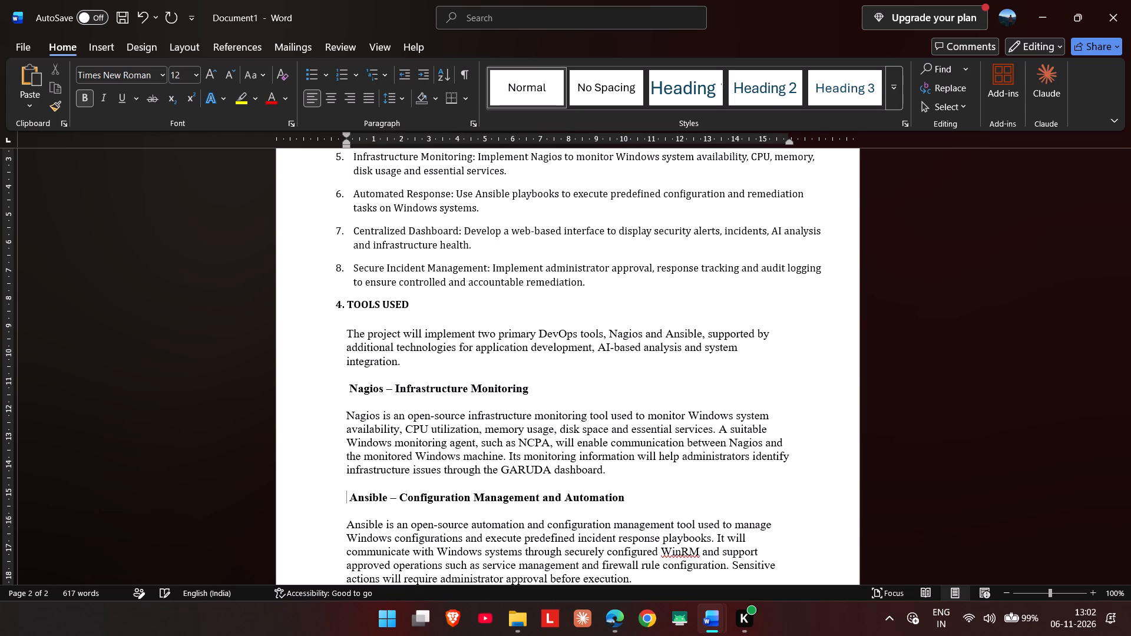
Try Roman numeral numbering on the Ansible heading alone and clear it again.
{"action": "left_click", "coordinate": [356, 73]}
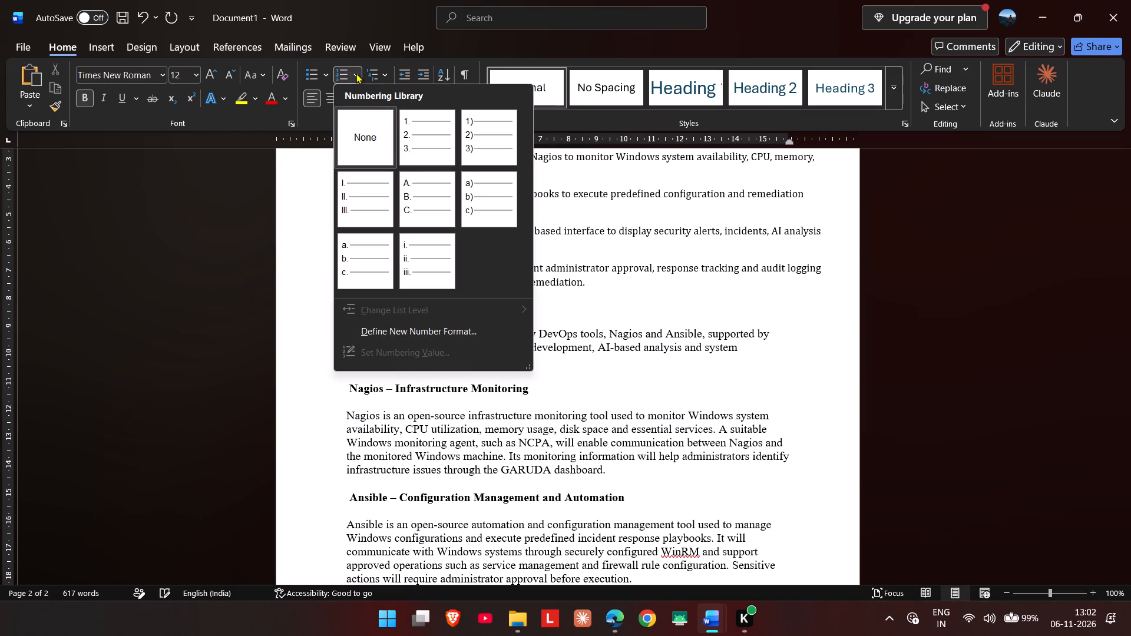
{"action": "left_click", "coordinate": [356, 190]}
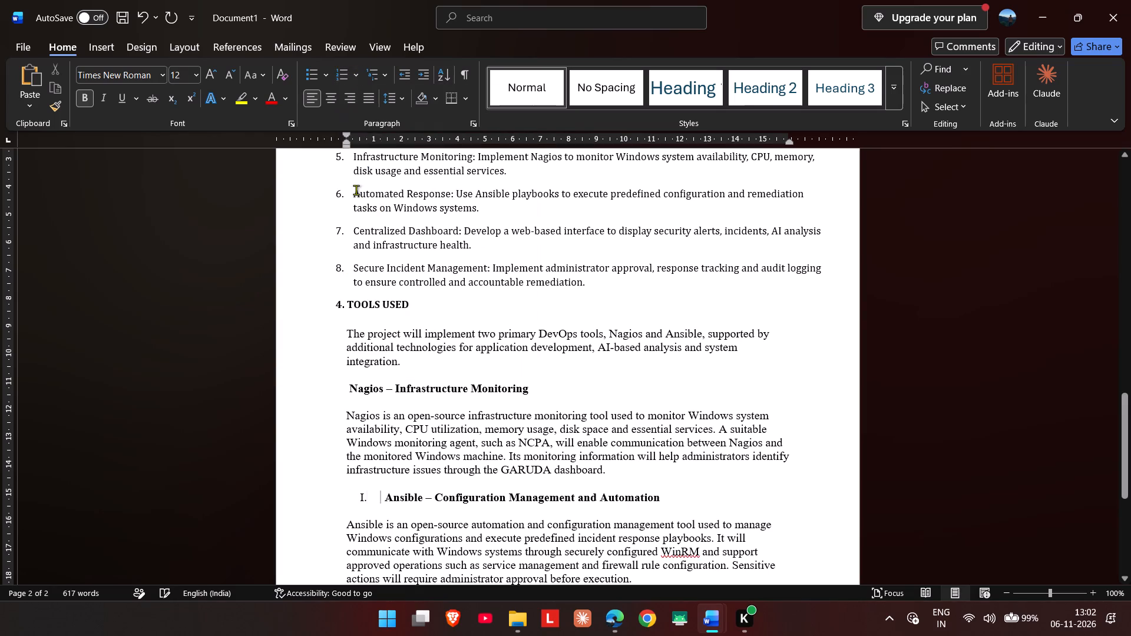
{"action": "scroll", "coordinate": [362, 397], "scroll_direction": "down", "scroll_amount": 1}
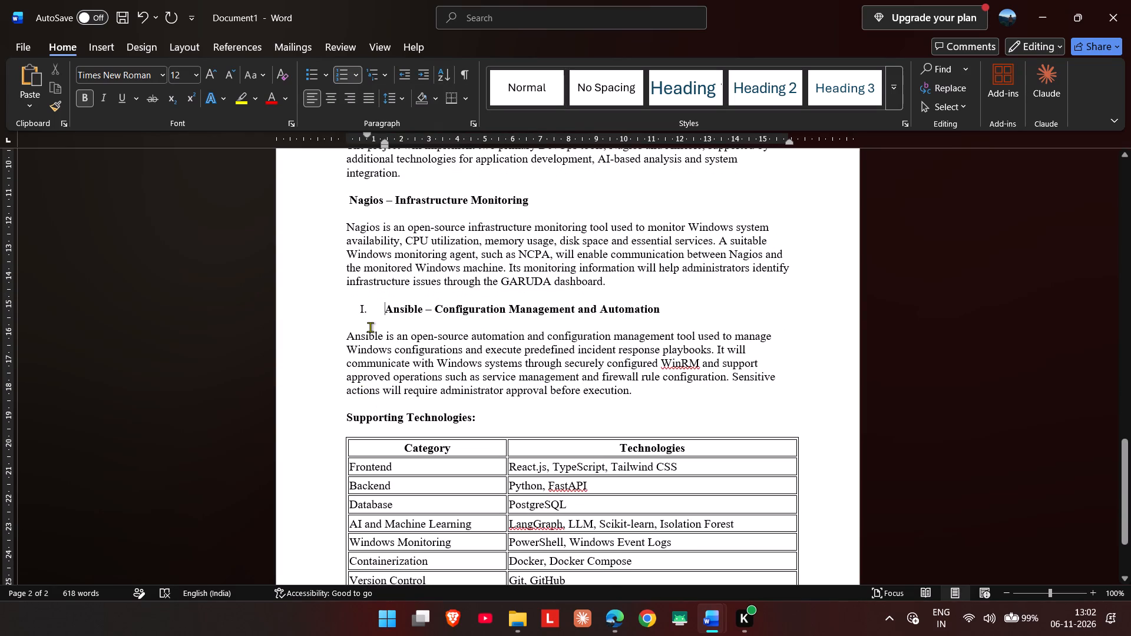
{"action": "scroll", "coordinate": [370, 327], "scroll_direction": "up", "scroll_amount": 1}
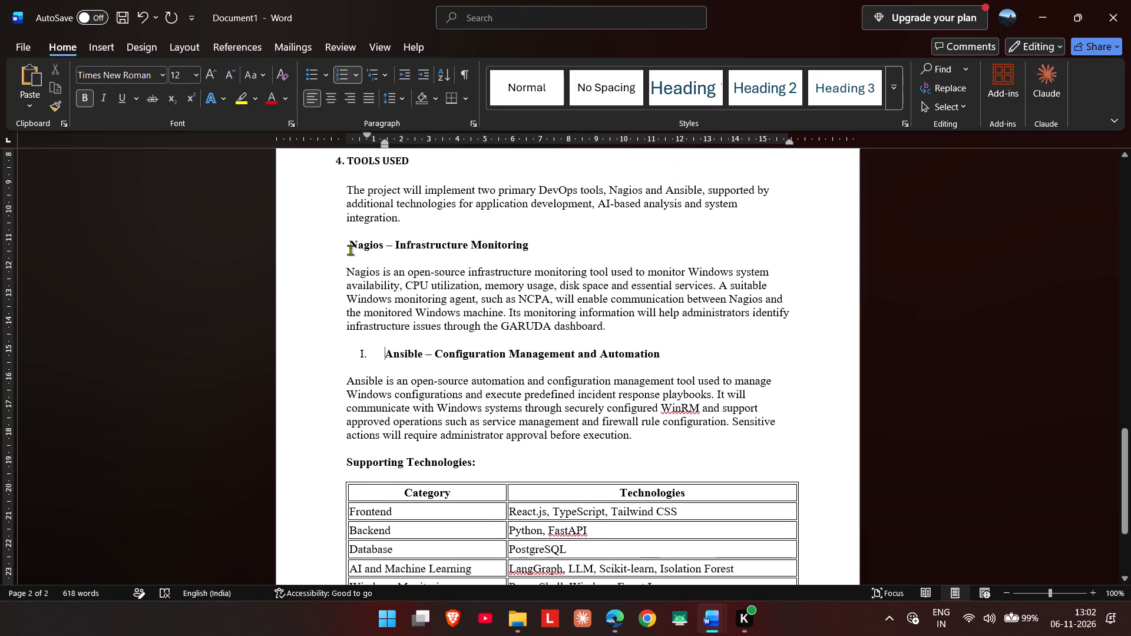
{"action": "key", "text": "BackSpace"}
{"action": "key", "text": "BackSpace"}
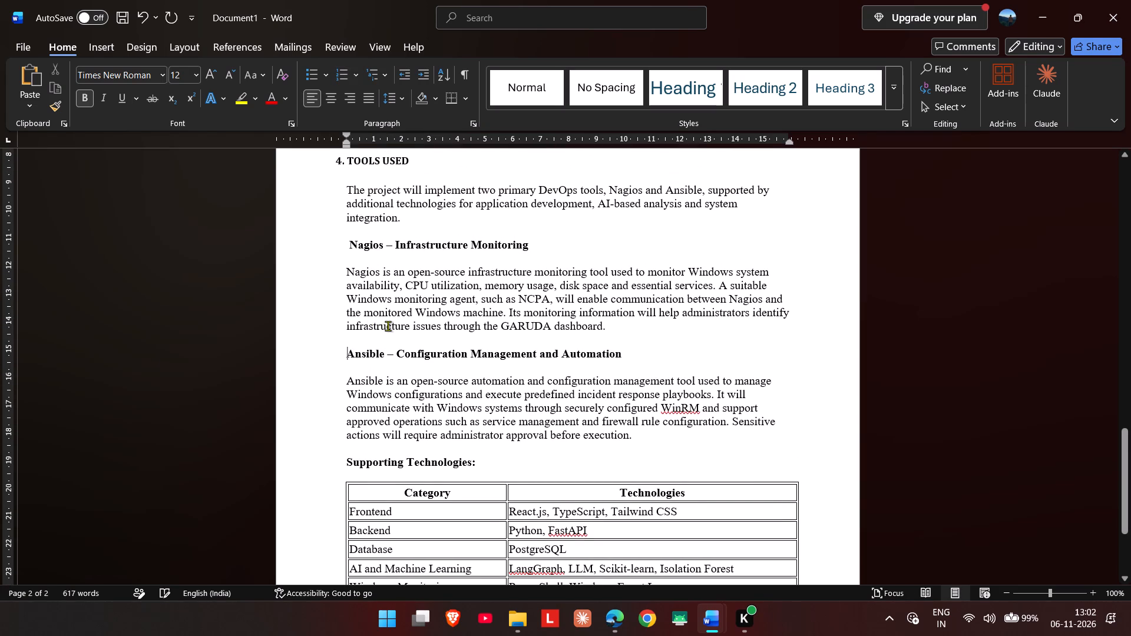
Apply Roman numeral list numbering to the Nagios heading as I. and the Ansible heading as II.
{"action": "left_click", "coordinate": [345, 246]}
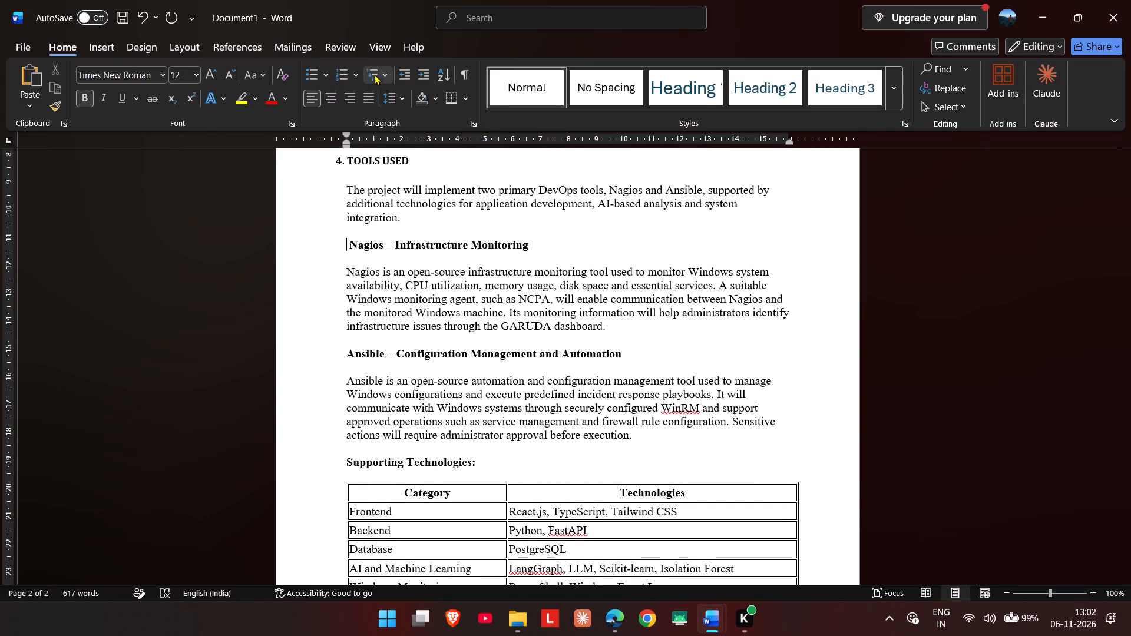
{"action": "left_click", "coordinate": [359, 74]}
{"action": "left_click", "coordinate": [361, 110]}
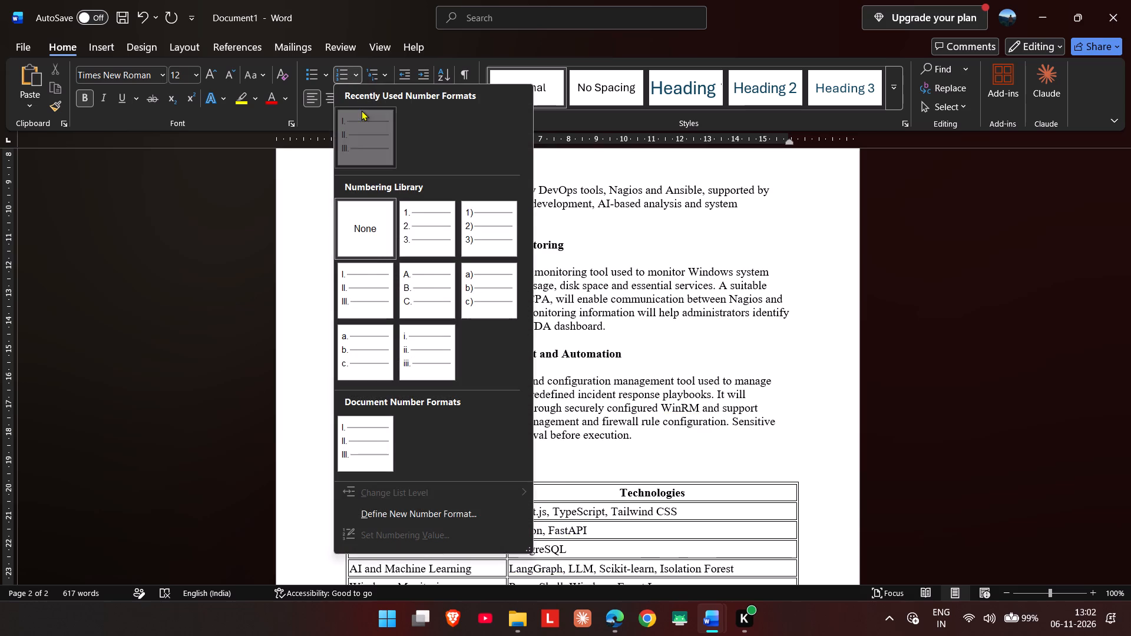
{"action": "left_click", "coordinate": [346, 353]}
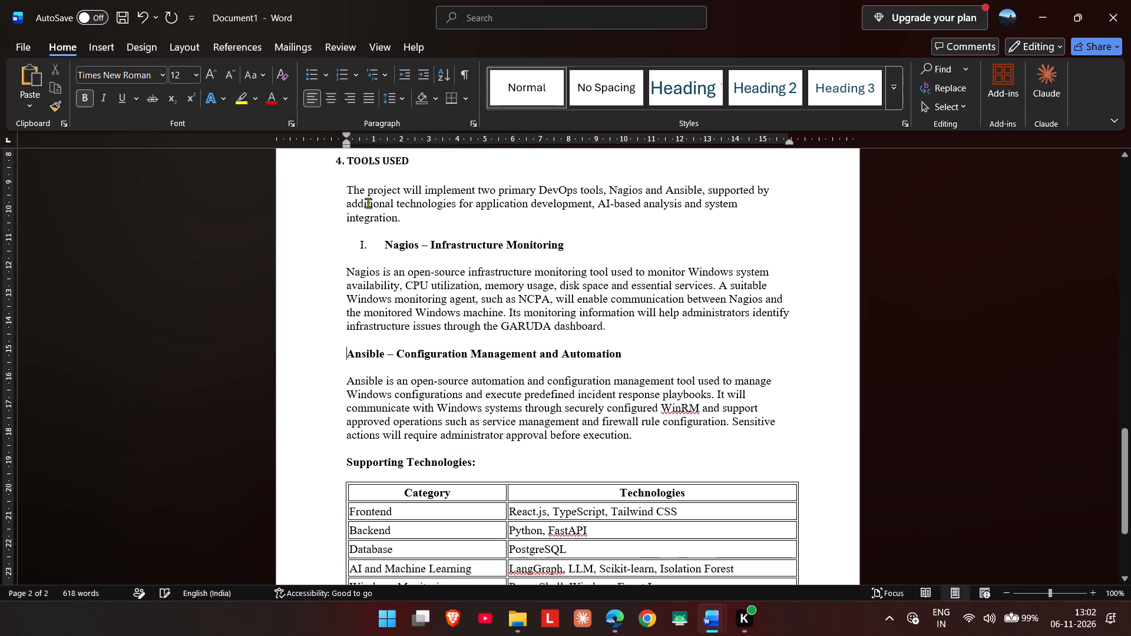
{"action": "left_click", "coordinate": [328, 75]}
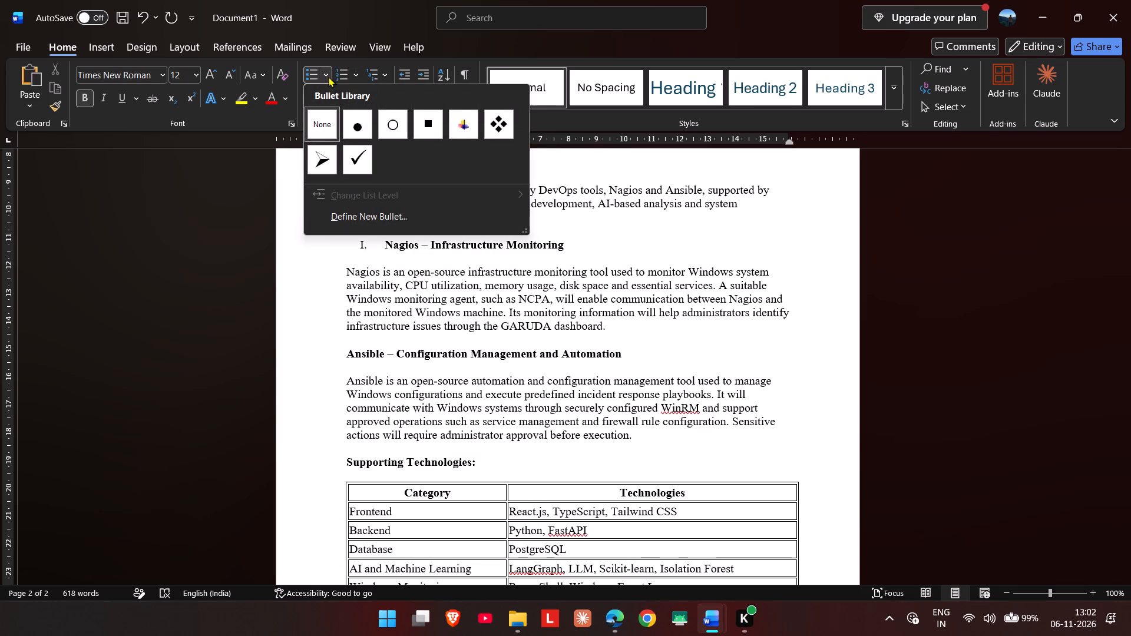
{"action": "left_click", "coordinate": [359, 74]}
{"action": "left_click", "coordinate": [357, 133]}
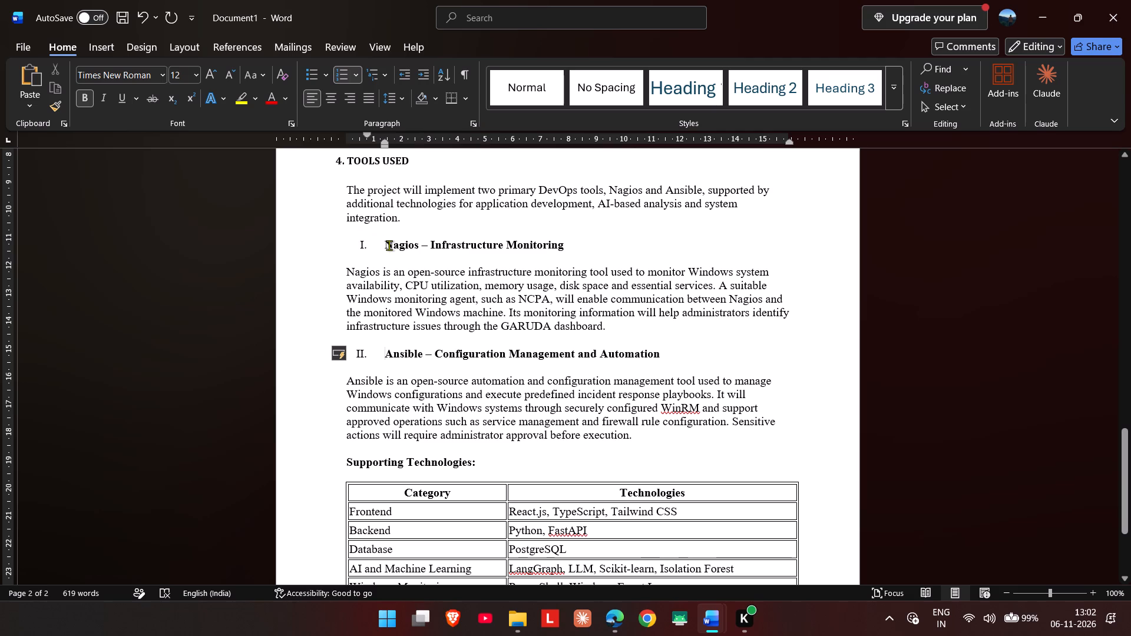
Reduce the hanging indent of the Roman-numbered Nagios and Ansible headings to about 1 cm.
{"action": "left_click", "coordinate": [389, 245]}
{"action": "left_click", "coordinate": [383, 247]}
{"action": "left_click_drag", "start_coordinate": [382, 140], "coordinate": [378, 140]}
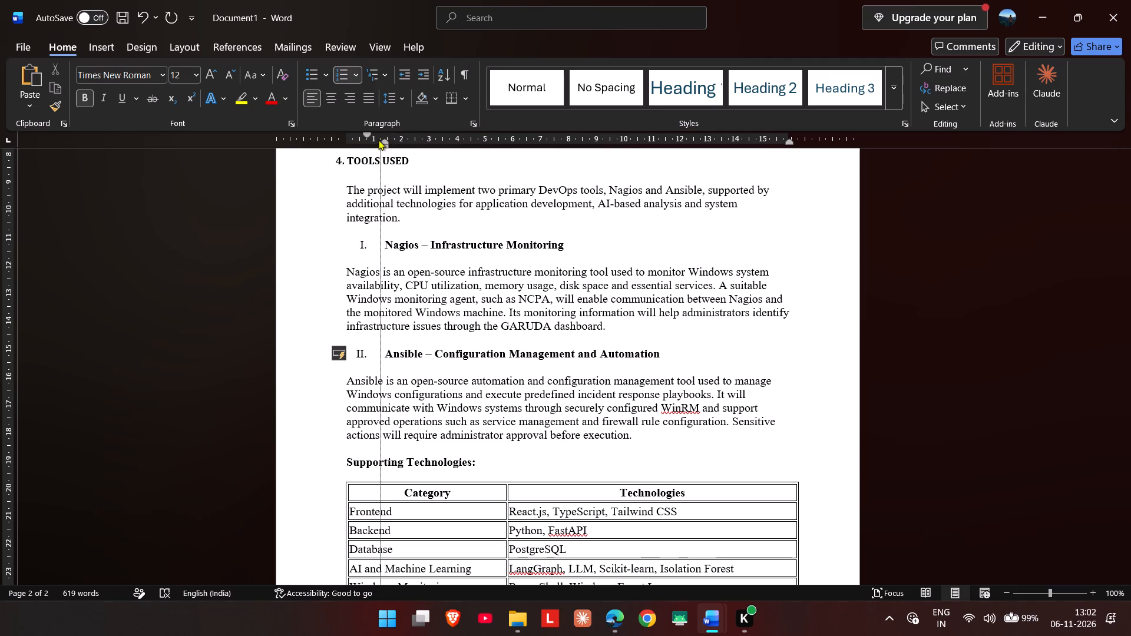
{"action": "left_click_drag", "start_coordinate": [378, 140], "coordinate": [376, 140]}
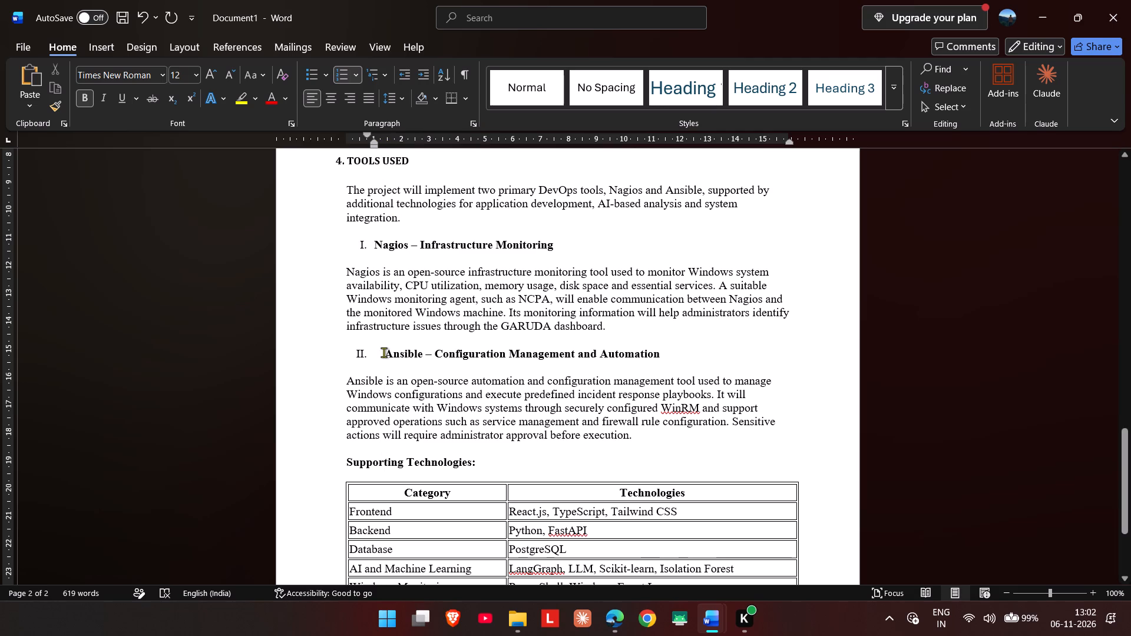
Reduce the hanging indent of the Ansible heading to about 1 cm so its text lines up with the Nagios heading.
{"action": "left_click", "coordinate": [383, 357]}
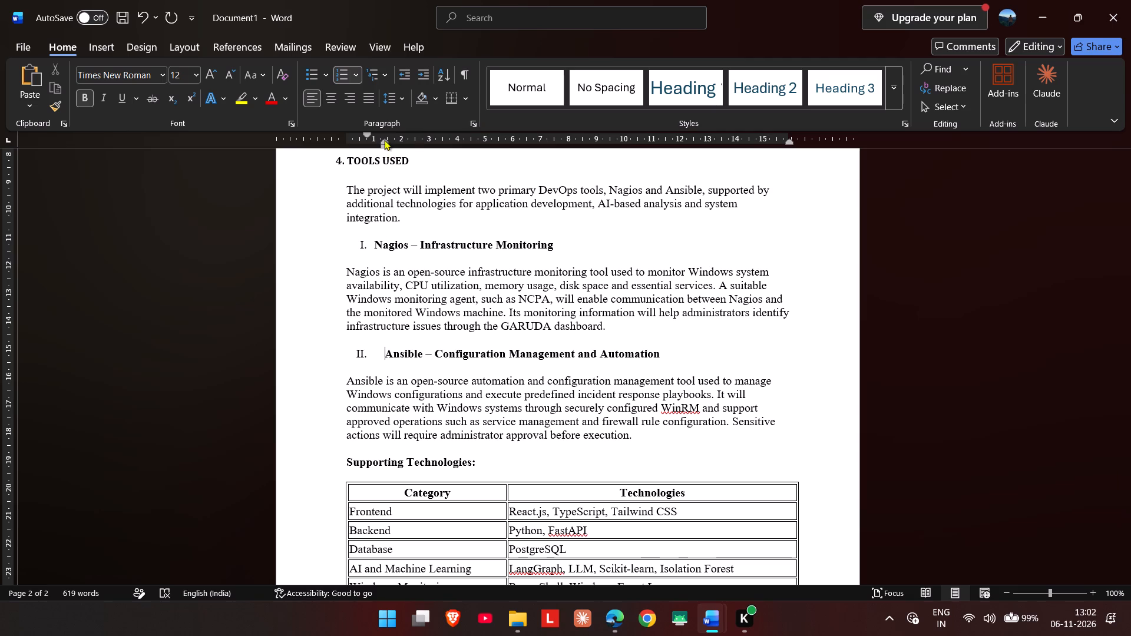
{"action": "left_click_drag", "start_coordinate": [384, 140], "coordinate": [377, 140]}
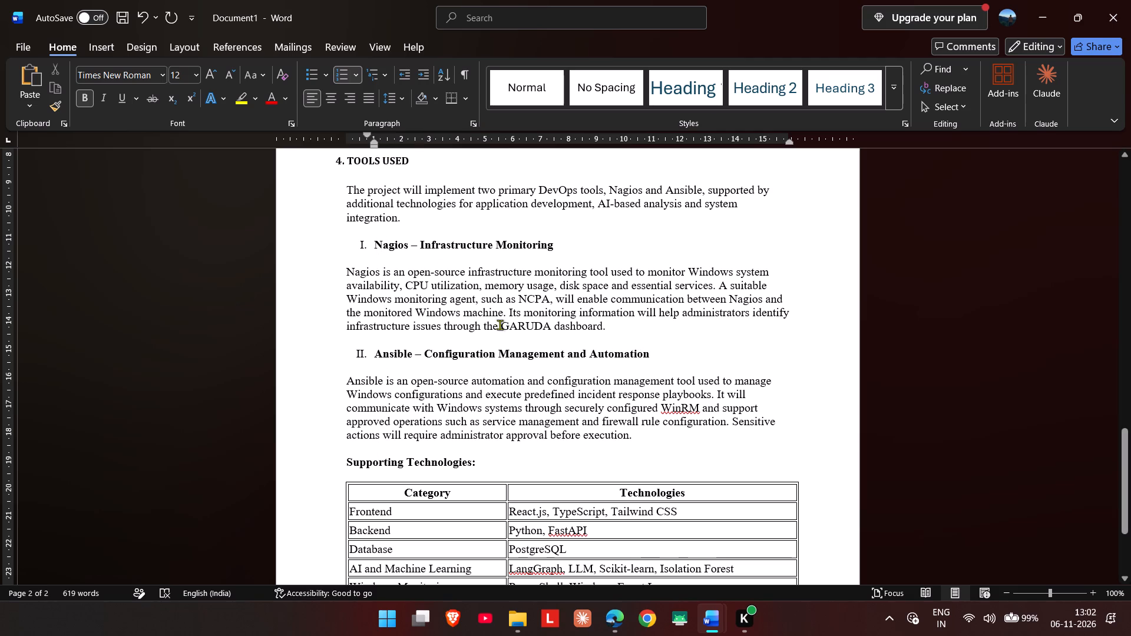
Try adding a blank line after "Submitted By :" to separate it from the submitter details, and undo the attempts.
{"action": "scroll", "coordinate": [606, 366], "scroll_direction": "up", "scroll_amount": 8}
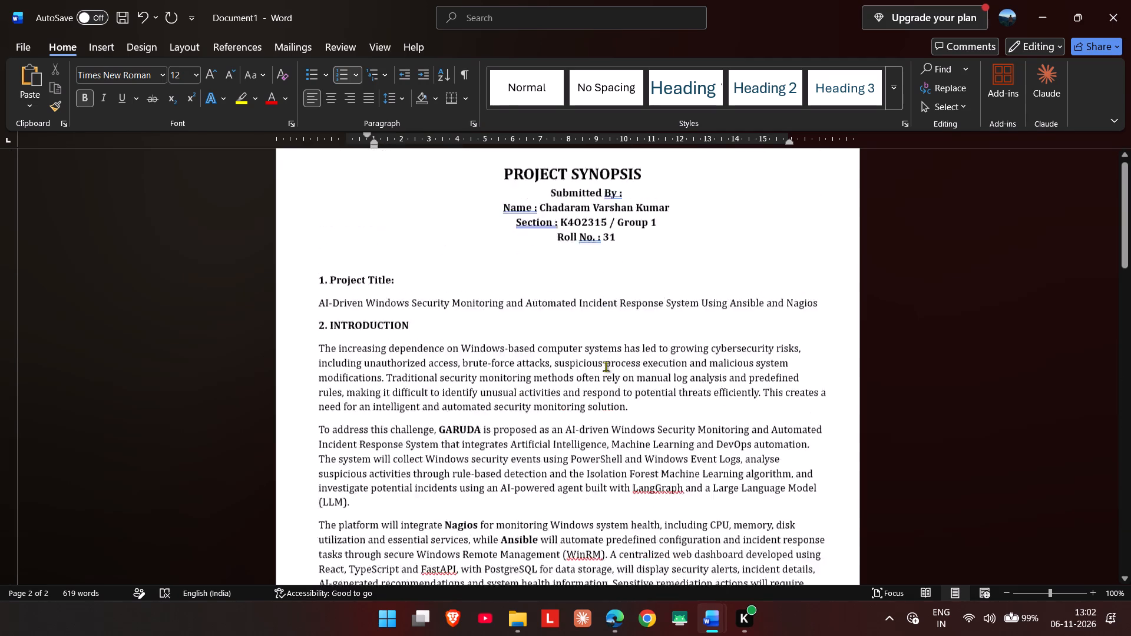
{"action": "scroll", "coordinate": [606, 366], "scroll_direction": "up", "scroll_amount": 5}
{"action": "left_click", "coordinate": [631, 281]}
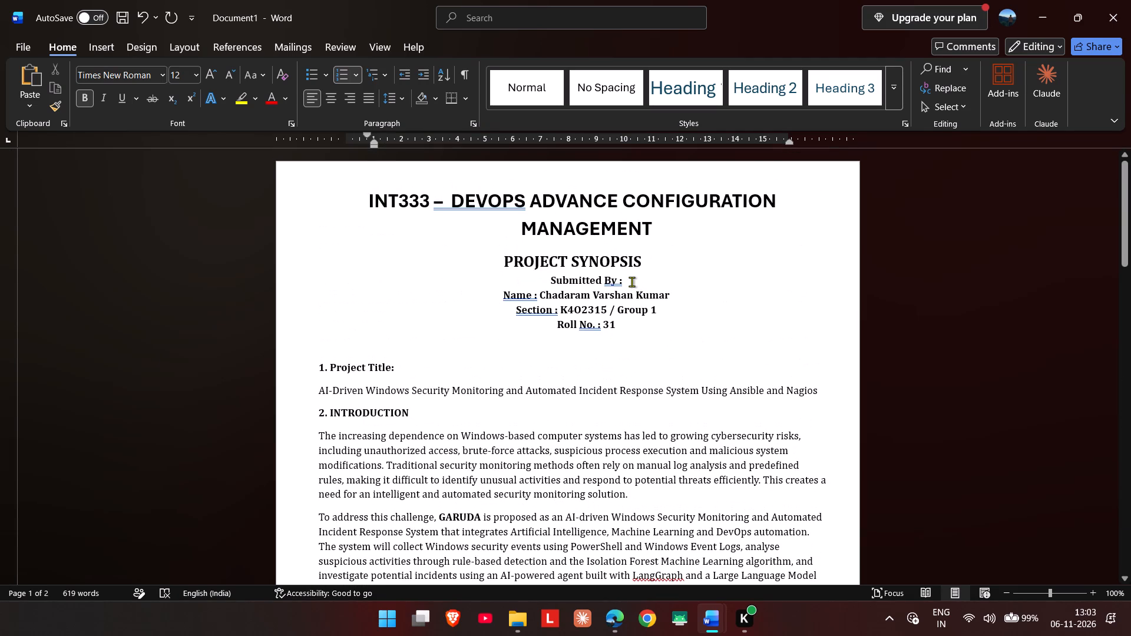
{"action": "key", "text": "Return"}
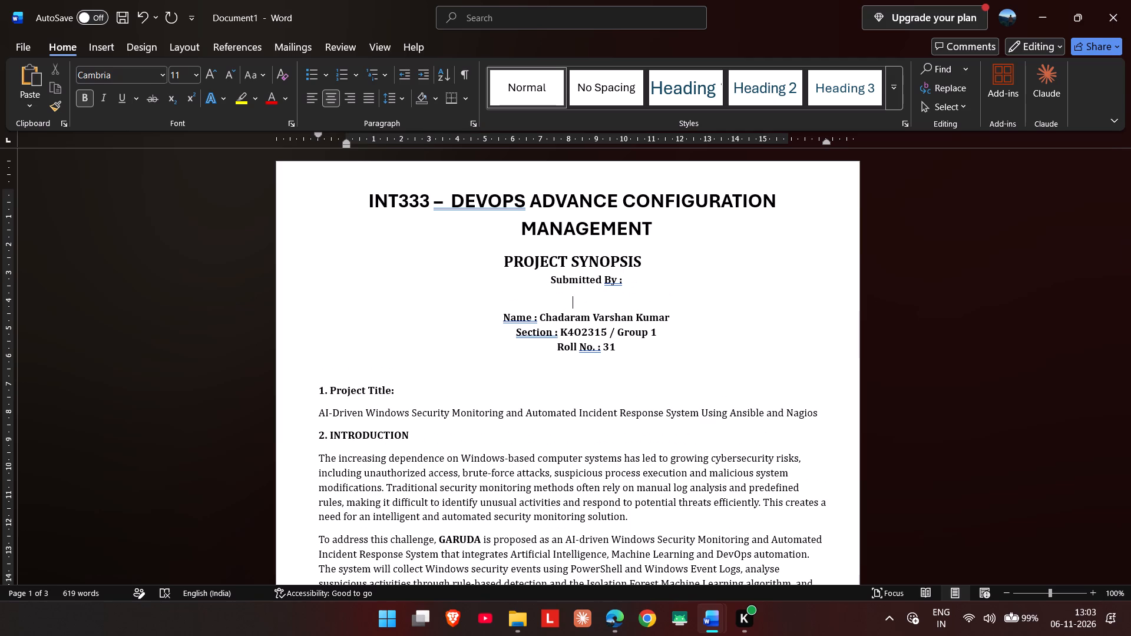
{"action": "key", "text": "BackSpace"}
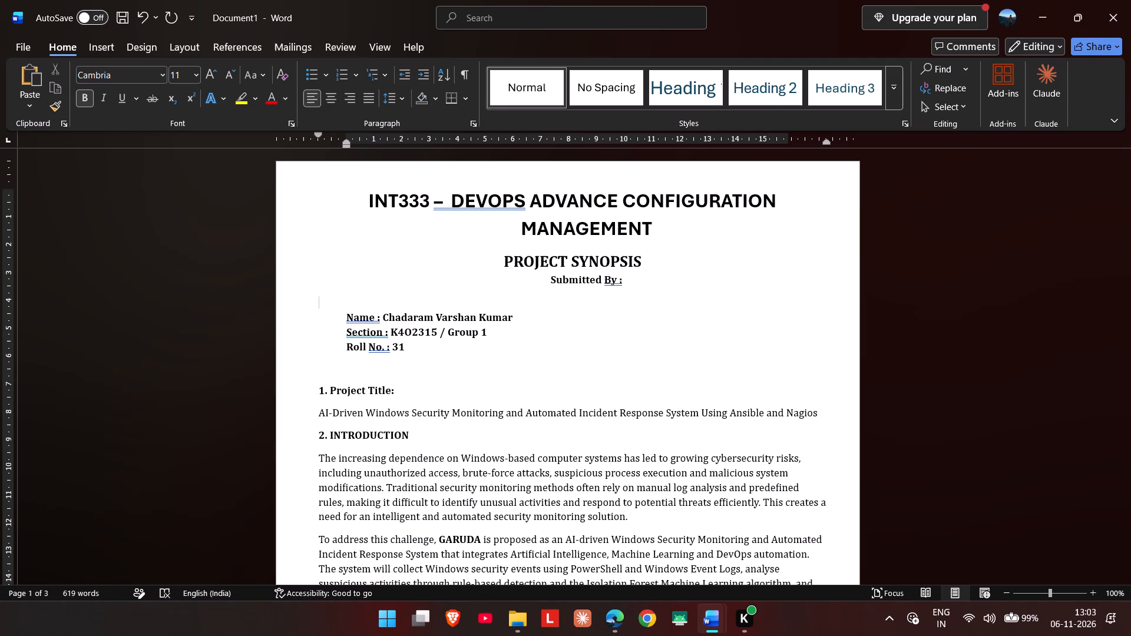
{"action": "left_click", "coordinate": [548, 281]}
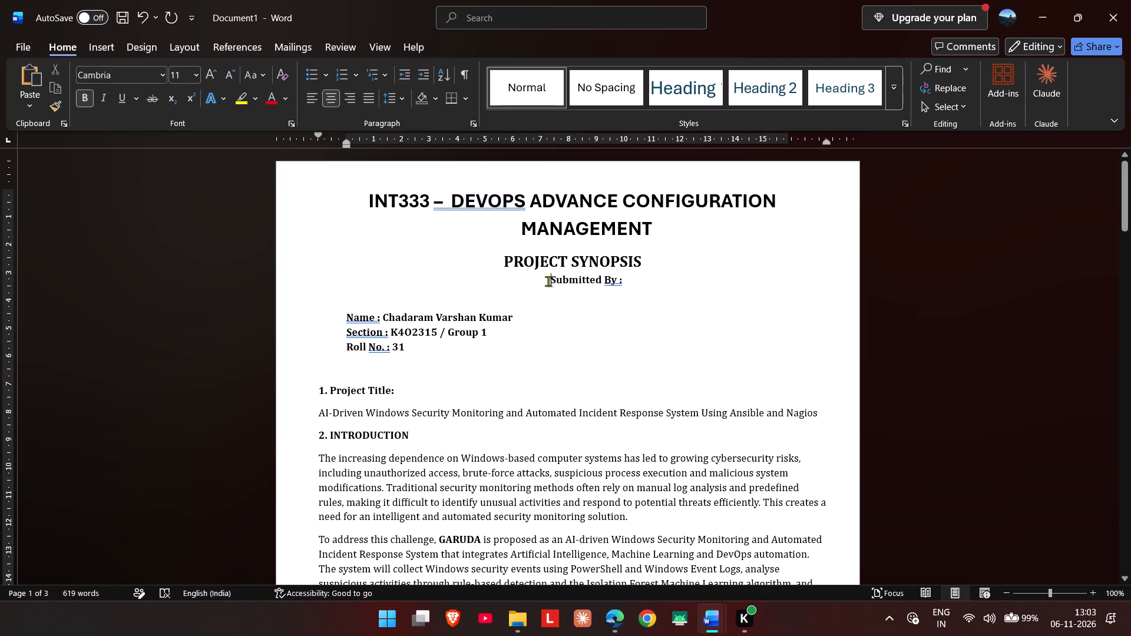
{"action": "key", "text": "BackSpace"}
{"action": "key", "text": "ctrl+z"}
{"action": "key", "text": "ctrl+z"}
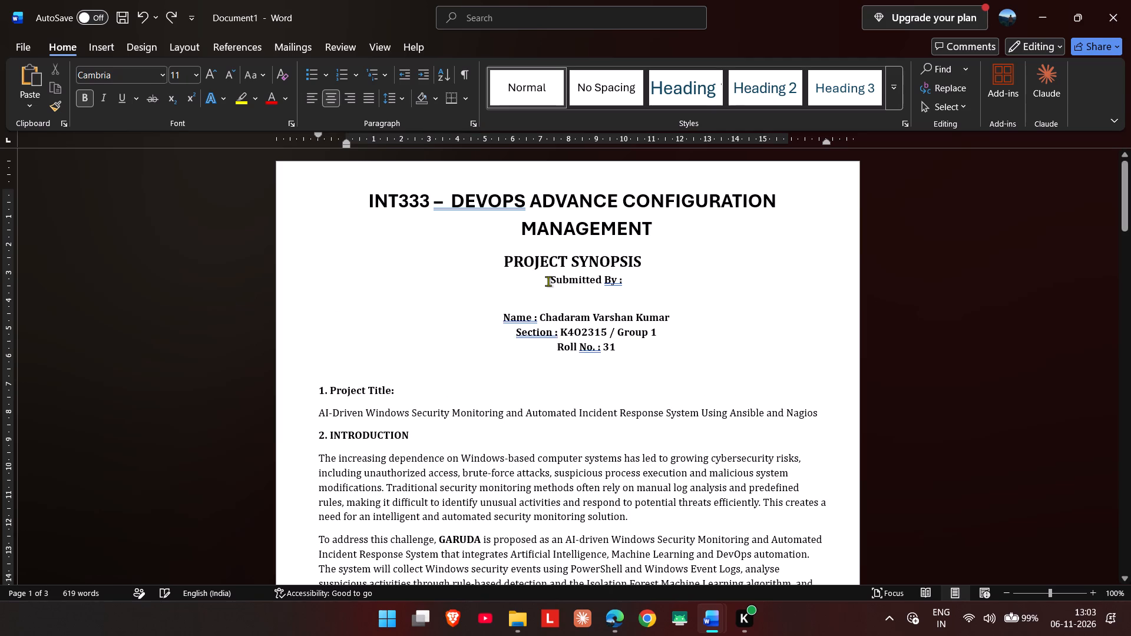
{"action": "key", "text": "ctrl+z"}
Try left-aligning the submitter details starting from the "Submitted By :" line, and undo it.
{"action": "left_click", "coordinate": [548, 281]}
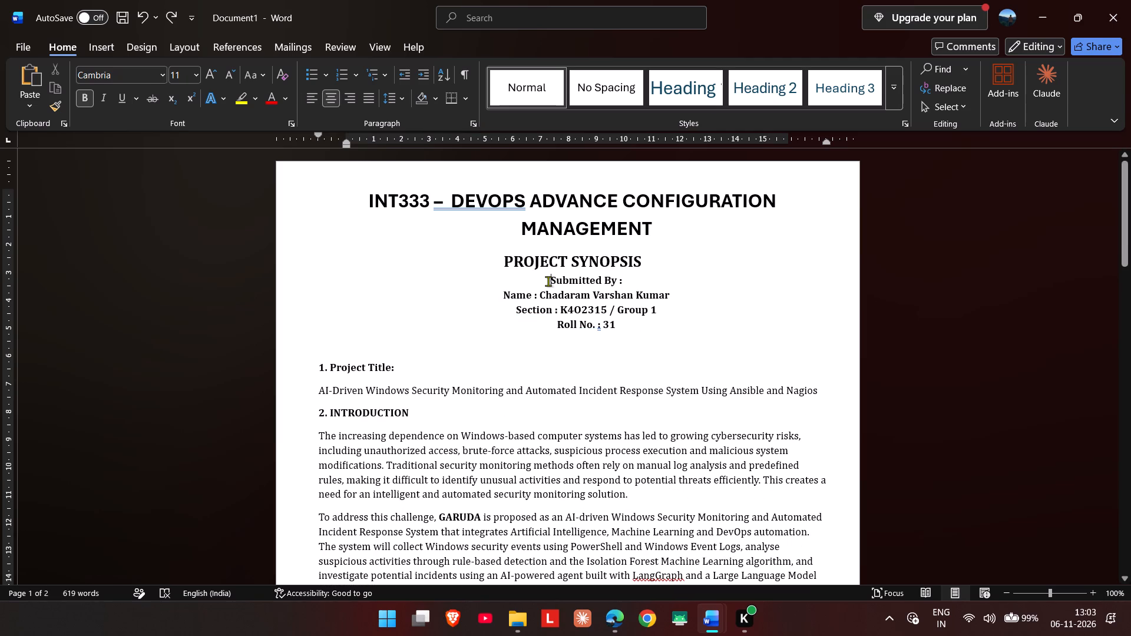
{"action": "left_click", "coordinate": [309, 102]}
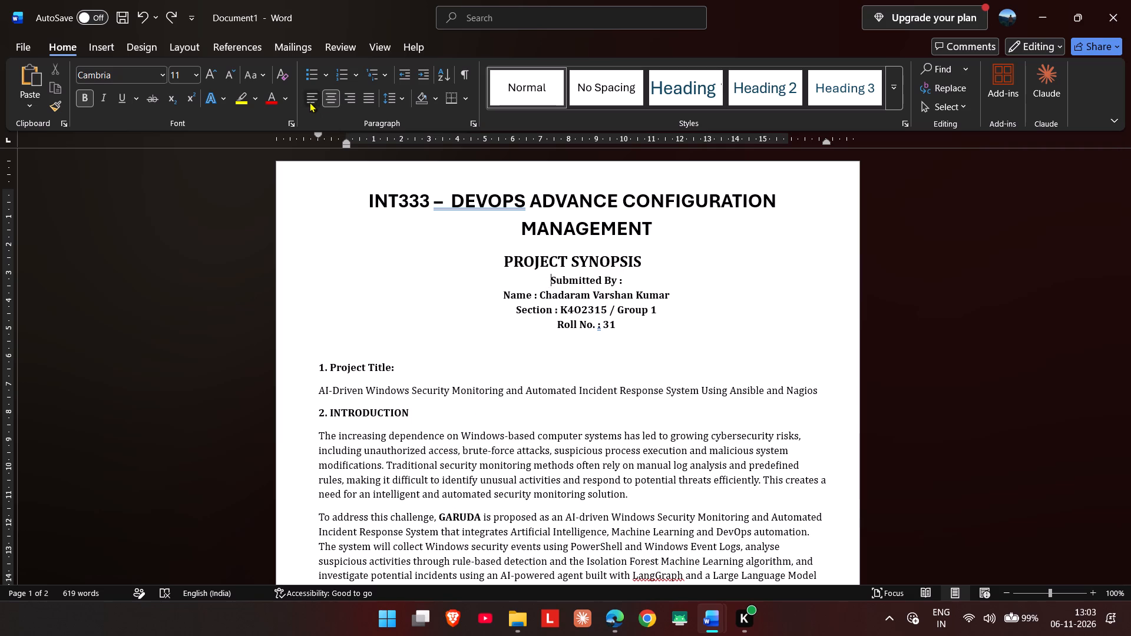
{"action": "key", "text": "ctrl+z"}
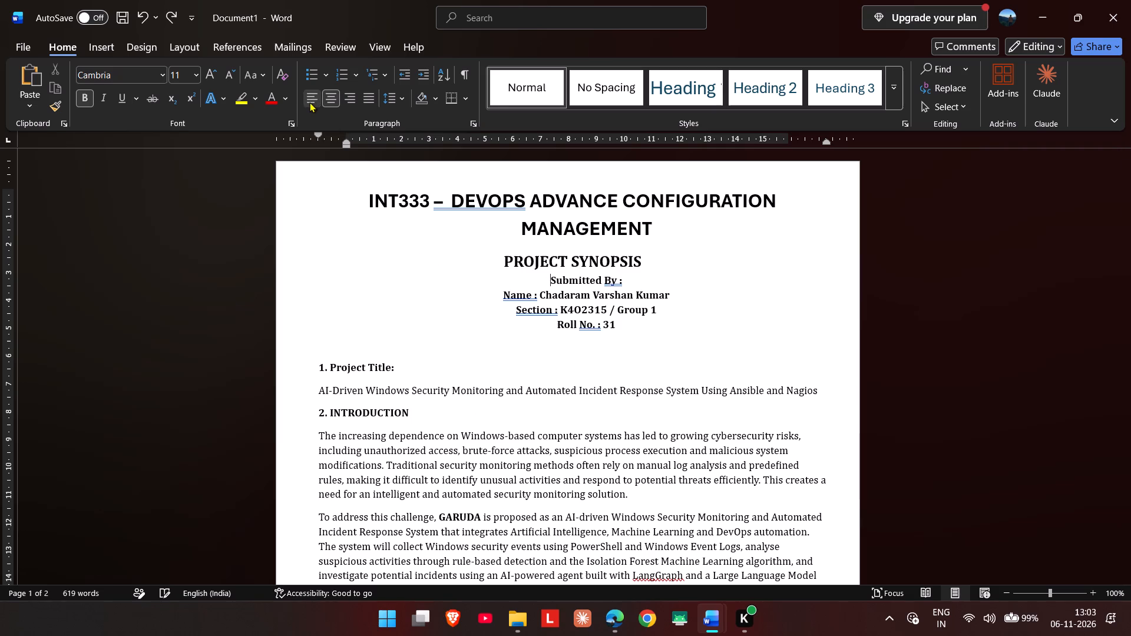
Insert a blank line between the PROJECT SYNOPSIS title and the "Submitted By :" line.
{"action": "key", "text": "Up"}
{"action": "key", "text": "Right"}
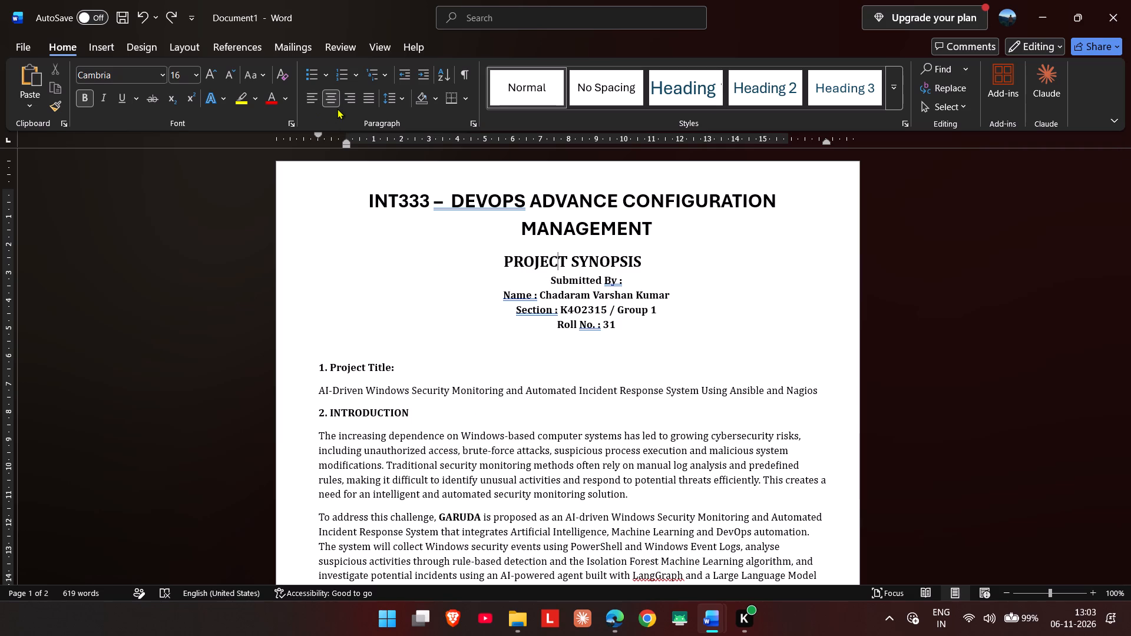
{"action": "key", "text": "Right"}
{"action": "key", "text": "Right"}
{"action": "key", "text": "Right"}
{"action": "key", "text": "Right"}
{"action": "key", "text": "Right"}
{"action": "key", "text": "Right"}
{"action": "key", "text": "Right"}
{"action": "key", "text": "Right"}
{"action": "key", "text": "Right"}
{"action": "key", "text": "Right"}
{"action": "key", "text": "Right"}
{"action": "key", "text": "Left"}
{"action": "key", "text": "Return"}
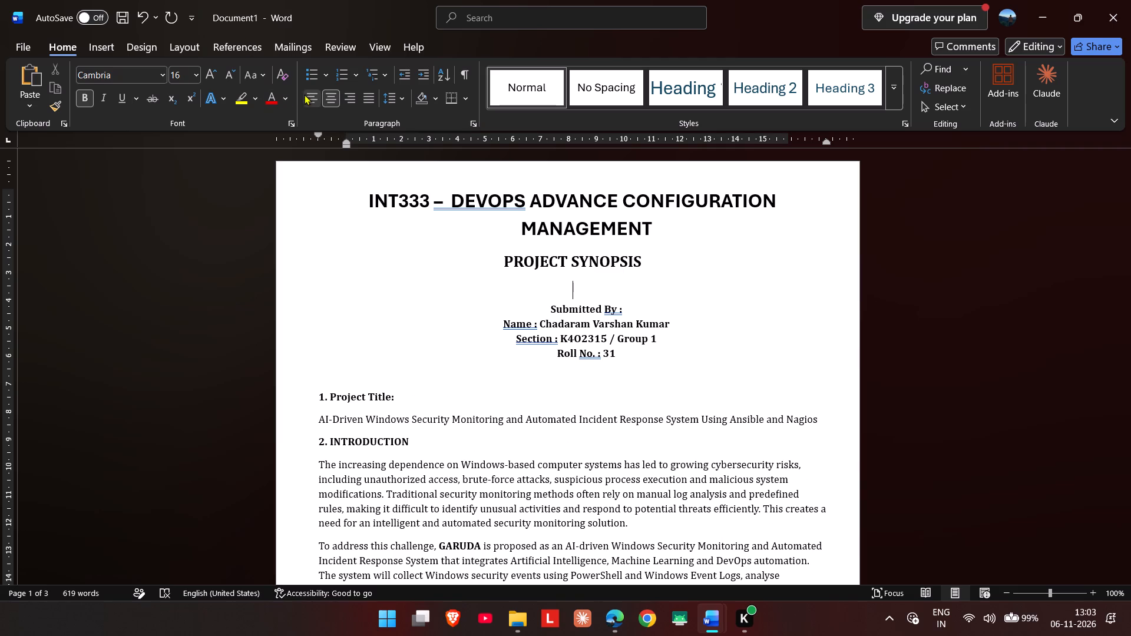
Left-align the submitter details block below the PROJECT SYNOPSIS title and check the resulting page layout.
{"action": "left_click", "coordinate": [307, 95]}
{"action": "scroll", "coordinate": [363, 192], "scroll_direction": "down", "scroll_amount": 5}
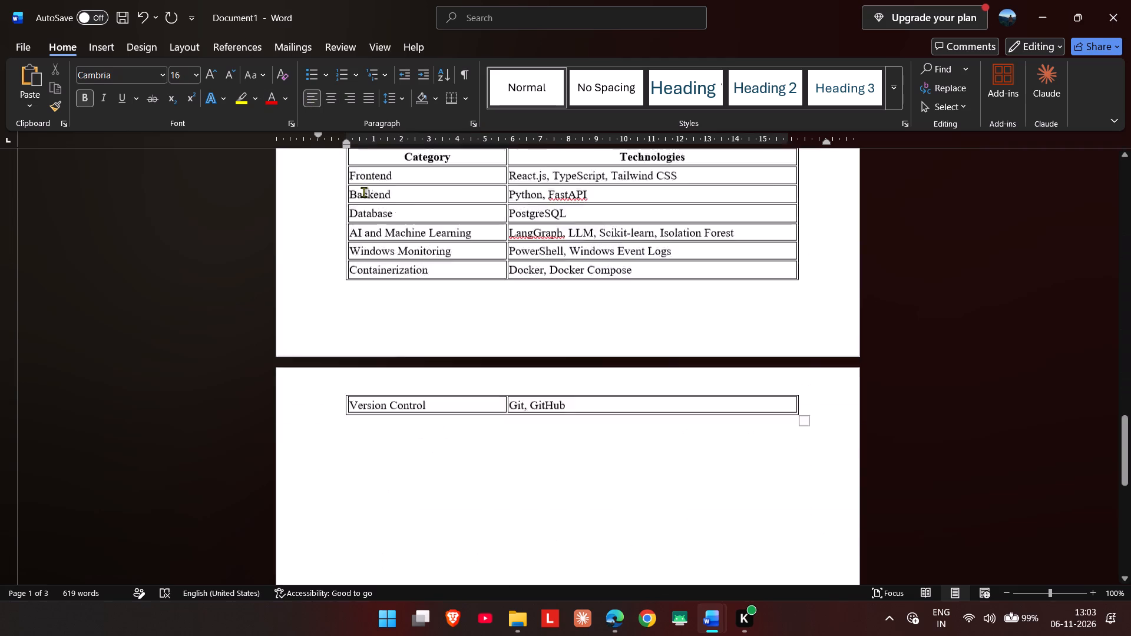
{"action": "scroll", "coordinate": [363, 192], "scroll_direction": "up", "scroll_amount": 6}
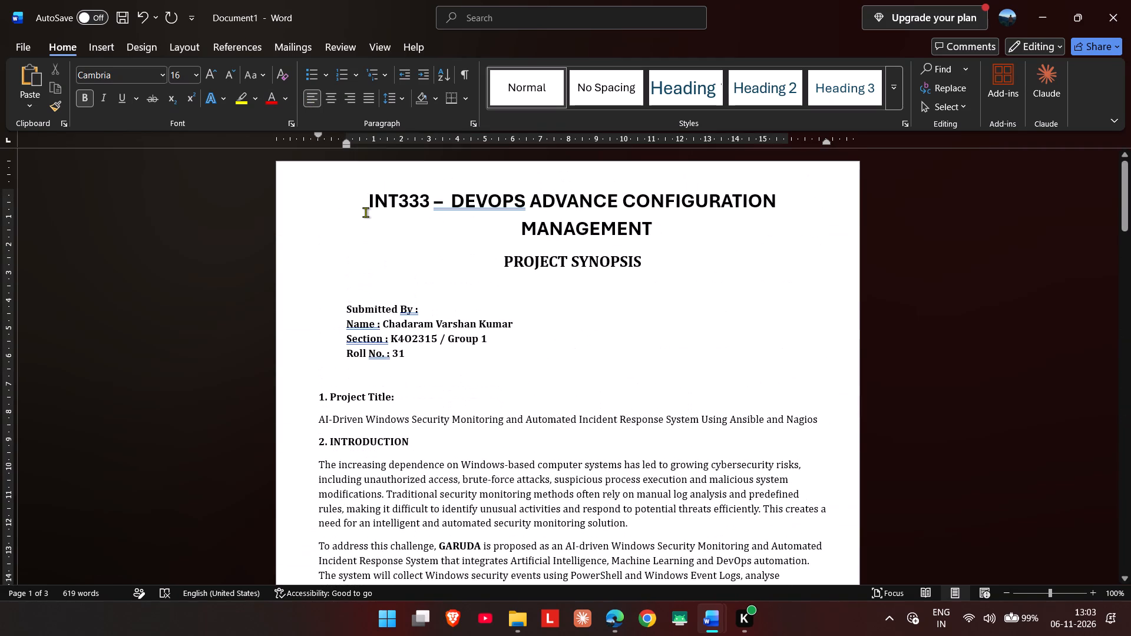
Remove the blank line between PROJECT SYNOPSIS and the Submitted By block, and align the block flush with the left margin.
{"action": "key", "text": "BackSpace"}
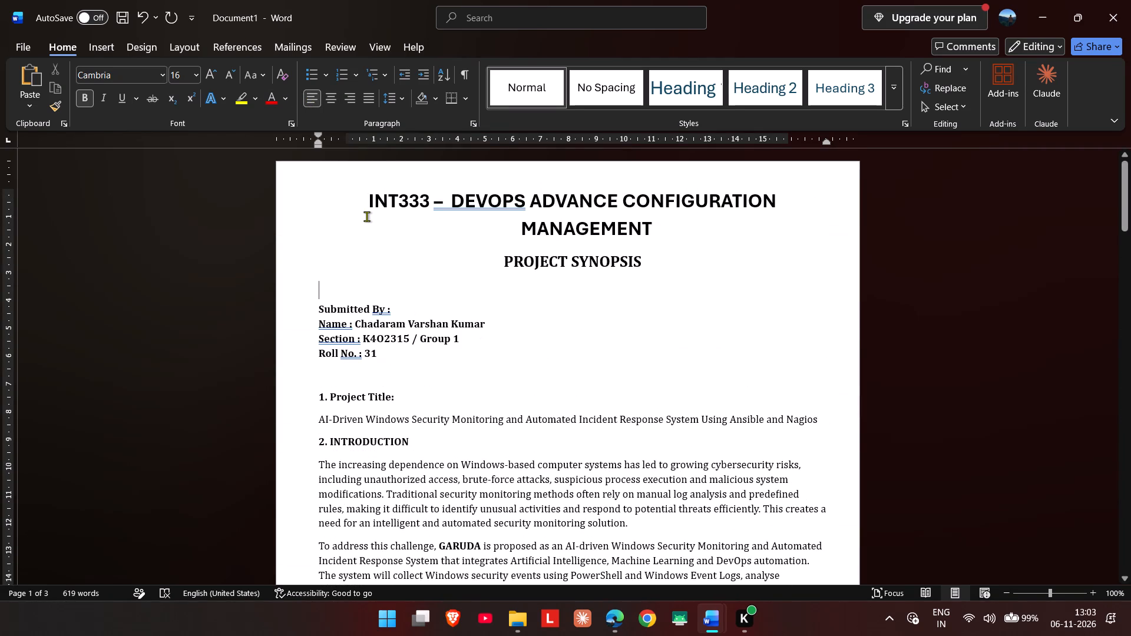
{"action": "key", "text": "BackSpace"}
{"action": "key", "text": "BackSpace"}
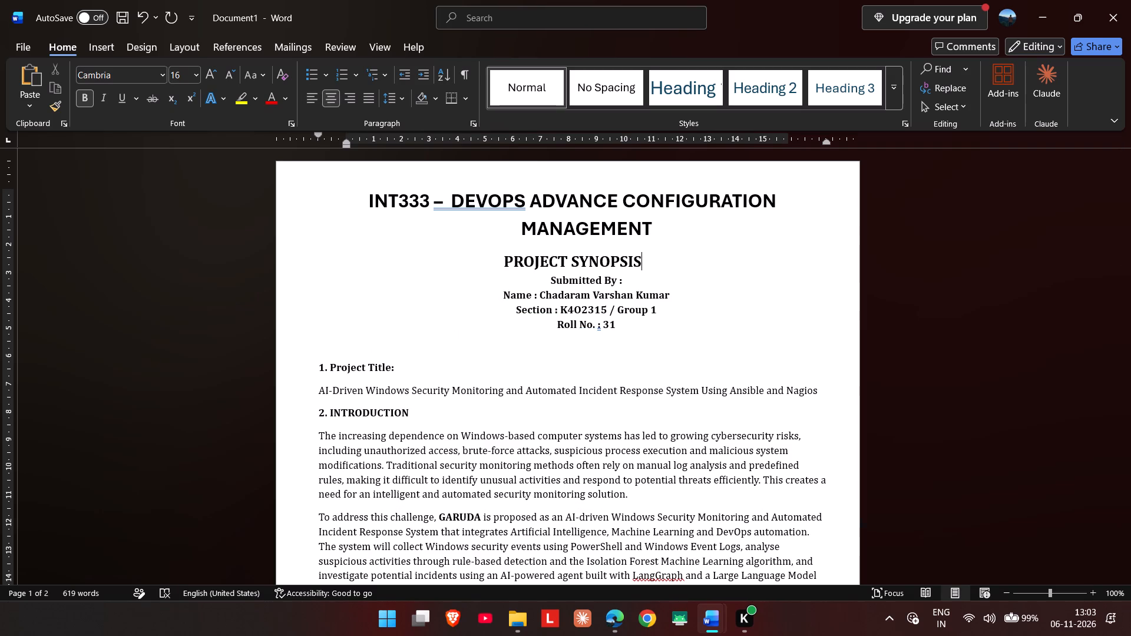
{"action": "key", "text": "space"}
{"action": "key", "text": "Return"}
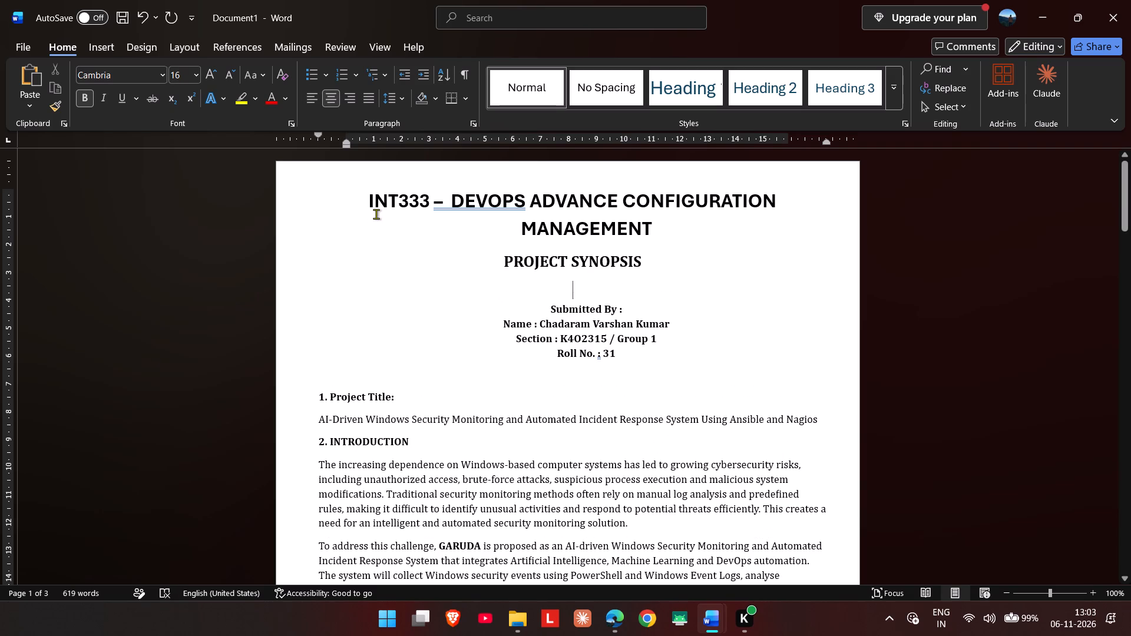
{"action": "key", "text": "BackSpace"}
{"action": "key", "text": "BackSpace"}
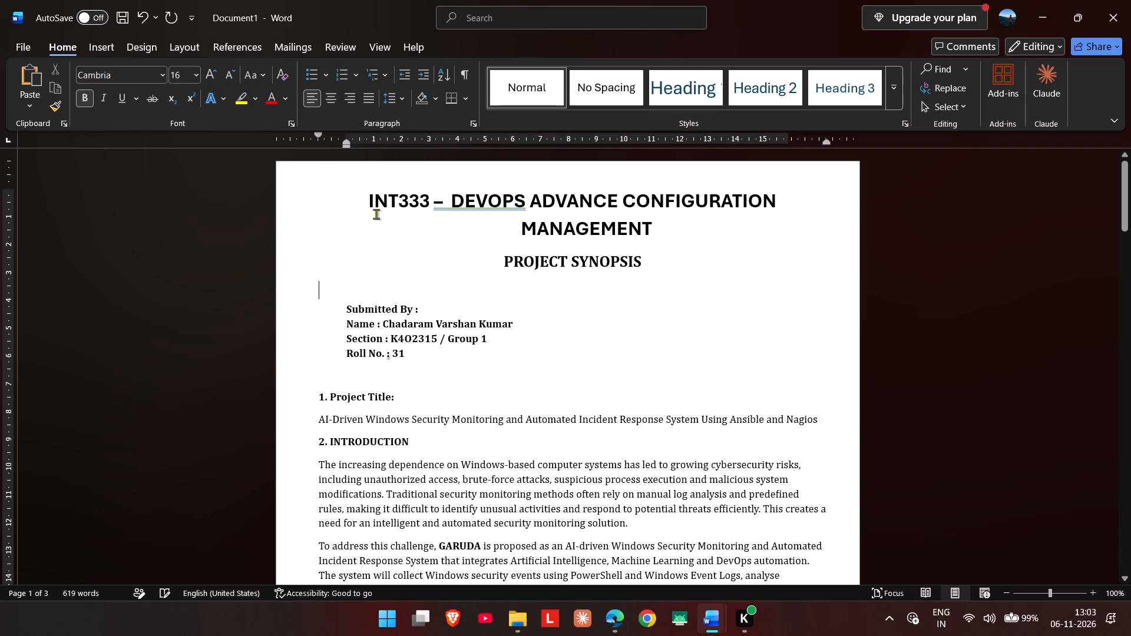
{"action": "key", "text": "Down"}
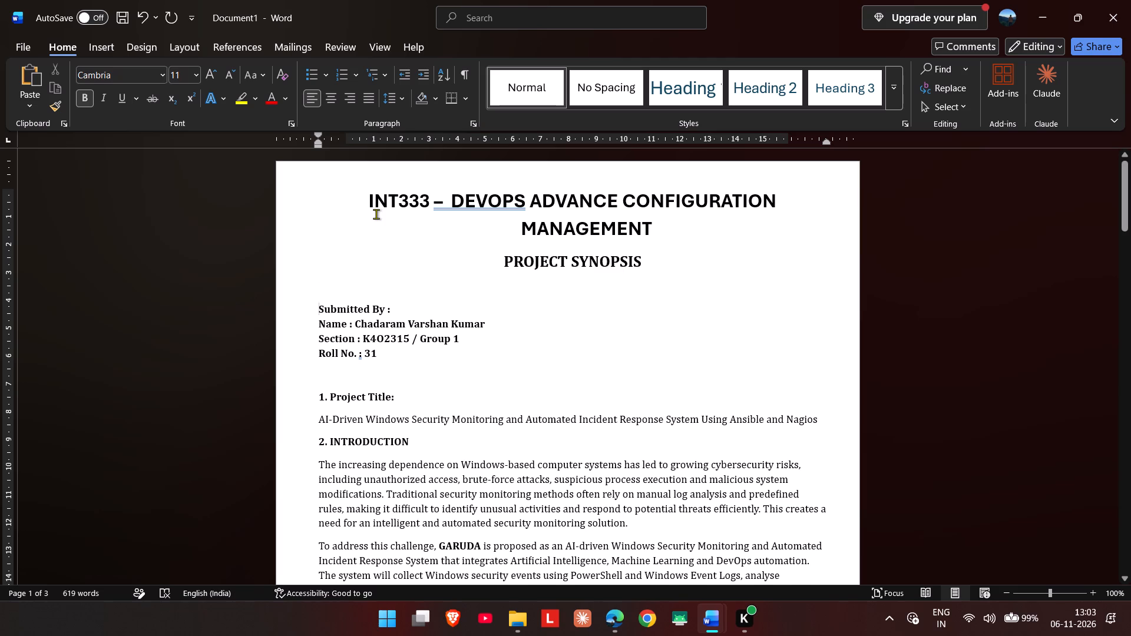
{"action": "key", "text": "BackSpace"}
Save the document as INT333-SYNOPSIS in the OneDrive Documents folder.
{"action": "scroll", "coordinate": [451, 350], "scroll_direction": "down", "scroll_amount": 6}
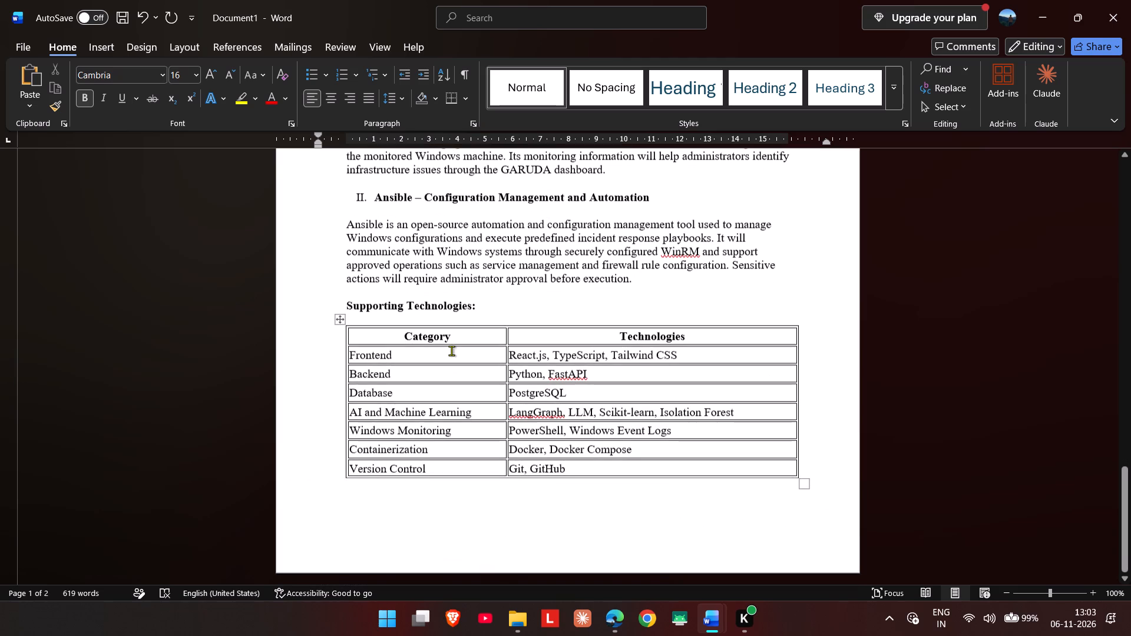
{"action": "scroll", "coordinate": [451, 350], "scroll_direction": "up", "scroll_amount": 12}
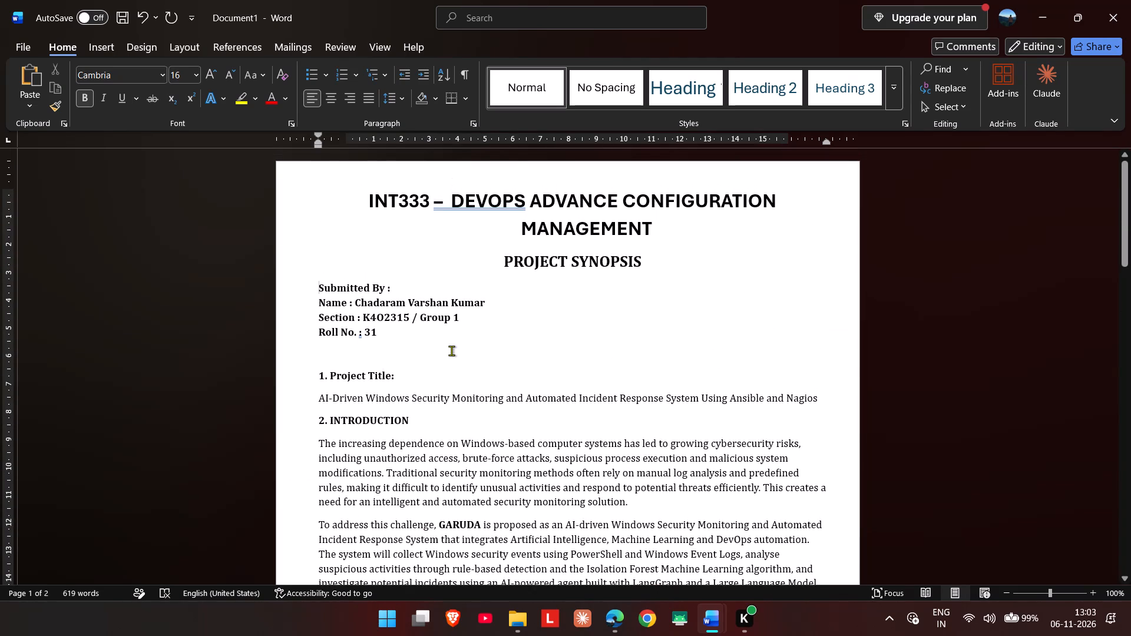
{"action": "left_click", "coordinate": [237, 23]}
{"action": "key", "text": "BackSpace"}
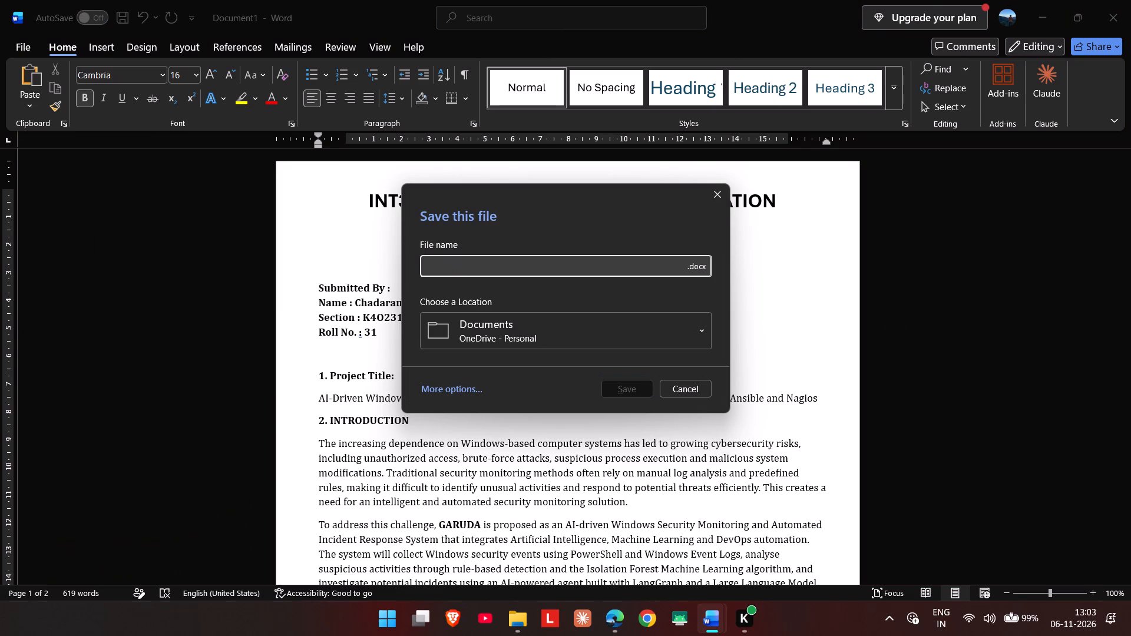
{"action": "type", "text": "IN"}
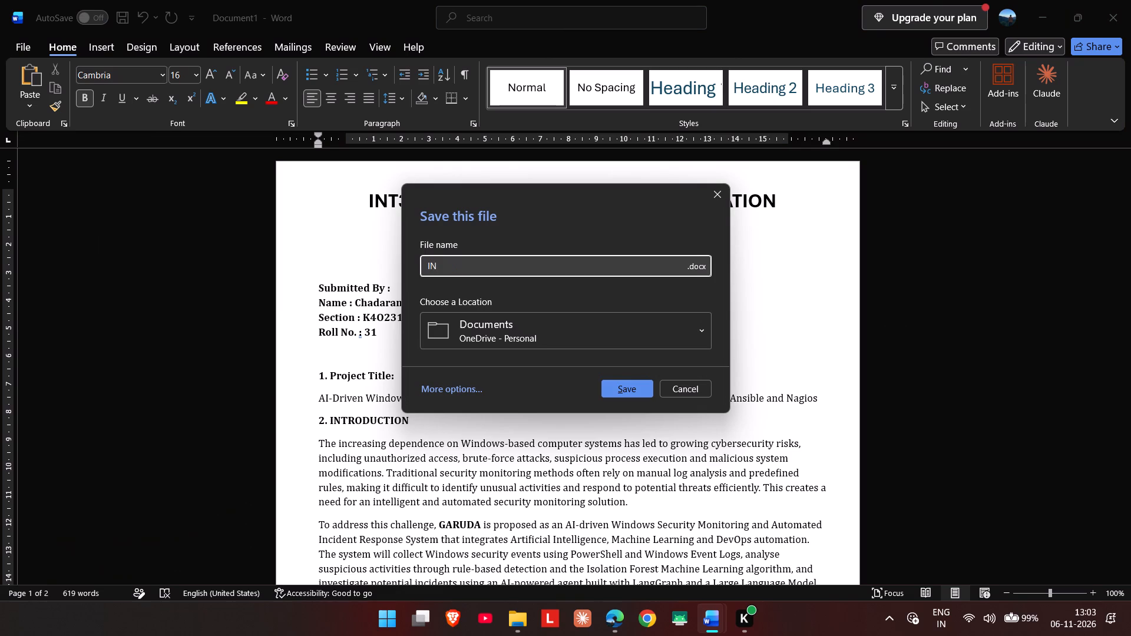
{"action": "key", "text": "ctrl+z"}
{"action": "key", "text": "ctrl+z"}
{"action": "key", "text": "ctrl+z"}
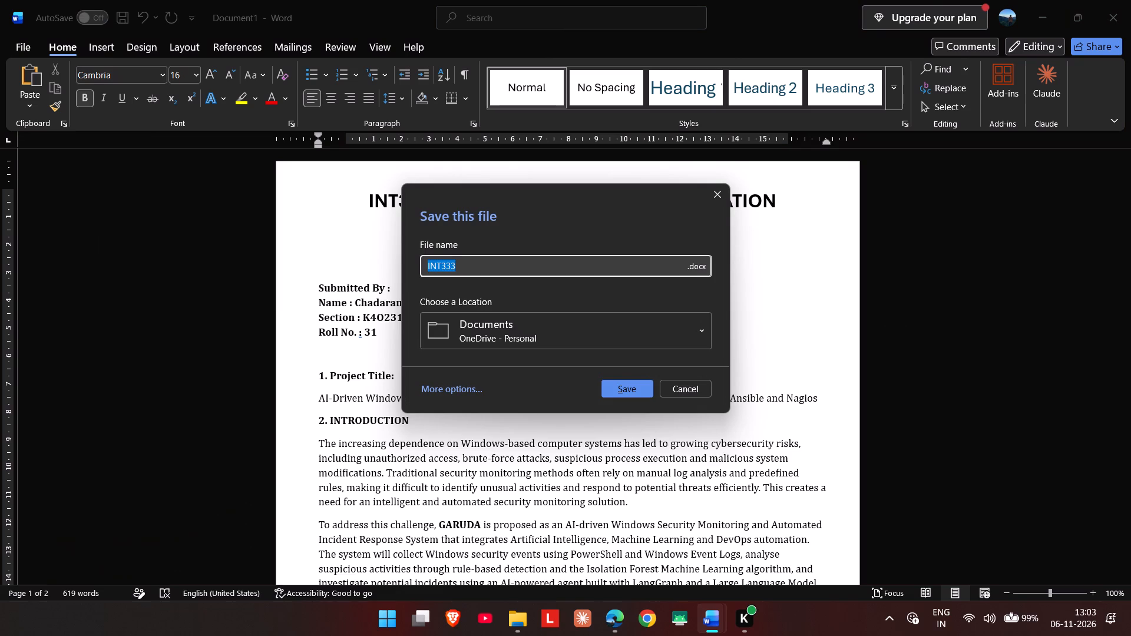
{"action": "left_click", "coordinate": [485, 261]}
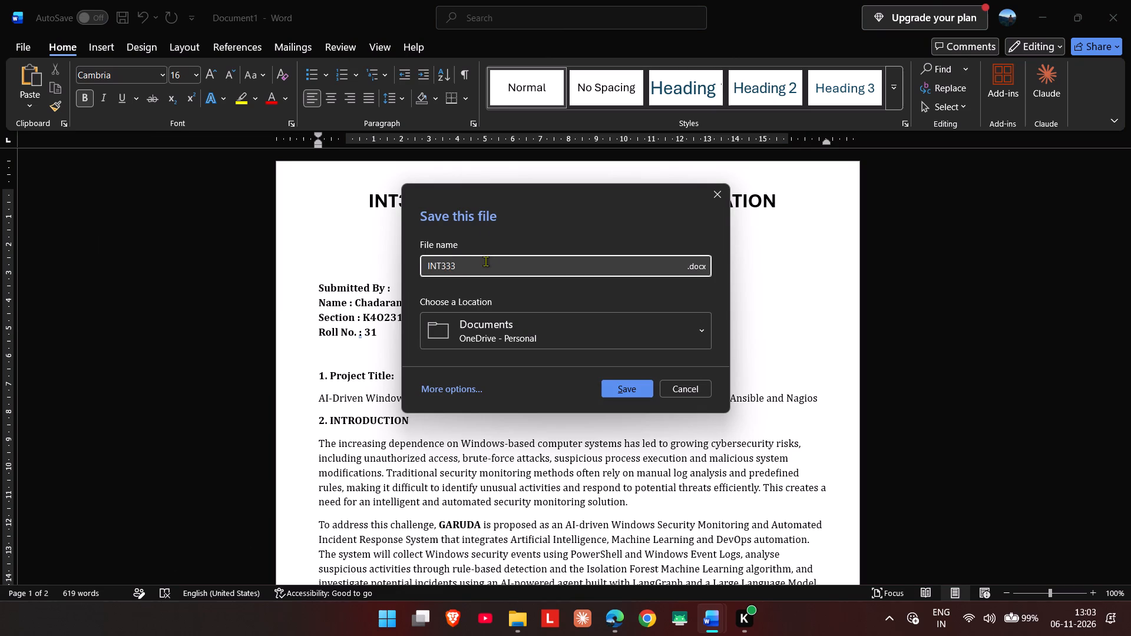
{"action": "key", "text": "minus"}
{"action": "left_click_drag", "start_coordinate": [541, 190], "coordinate": [538, 218]}
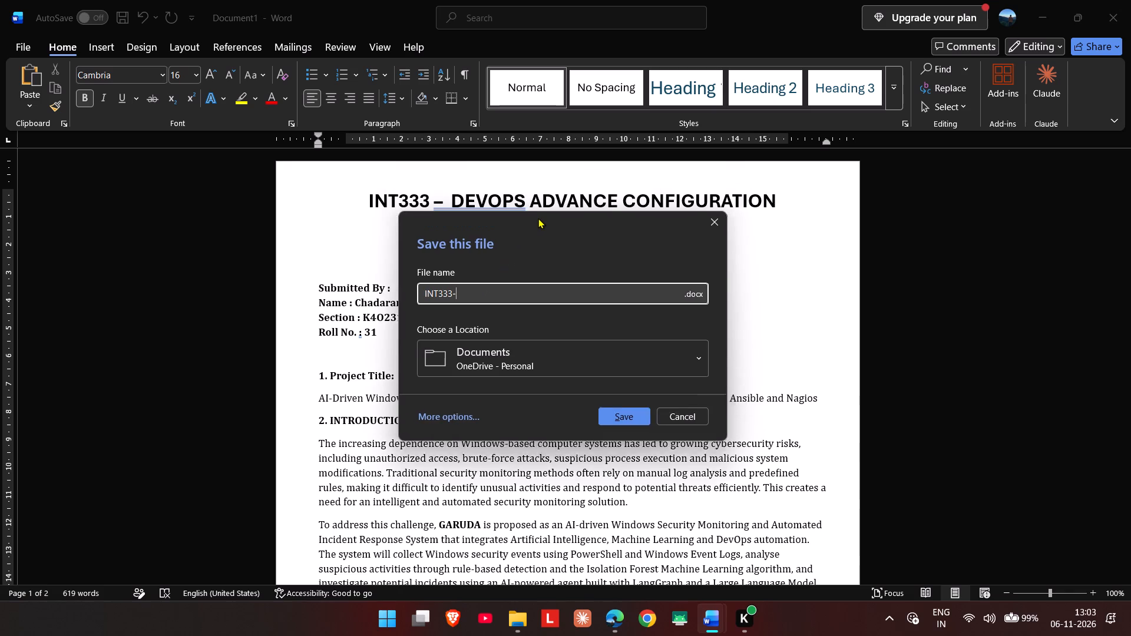
{"action": "left_click_drag", "start_coordinate": [538, 218], "coordinate": [548, 273]}
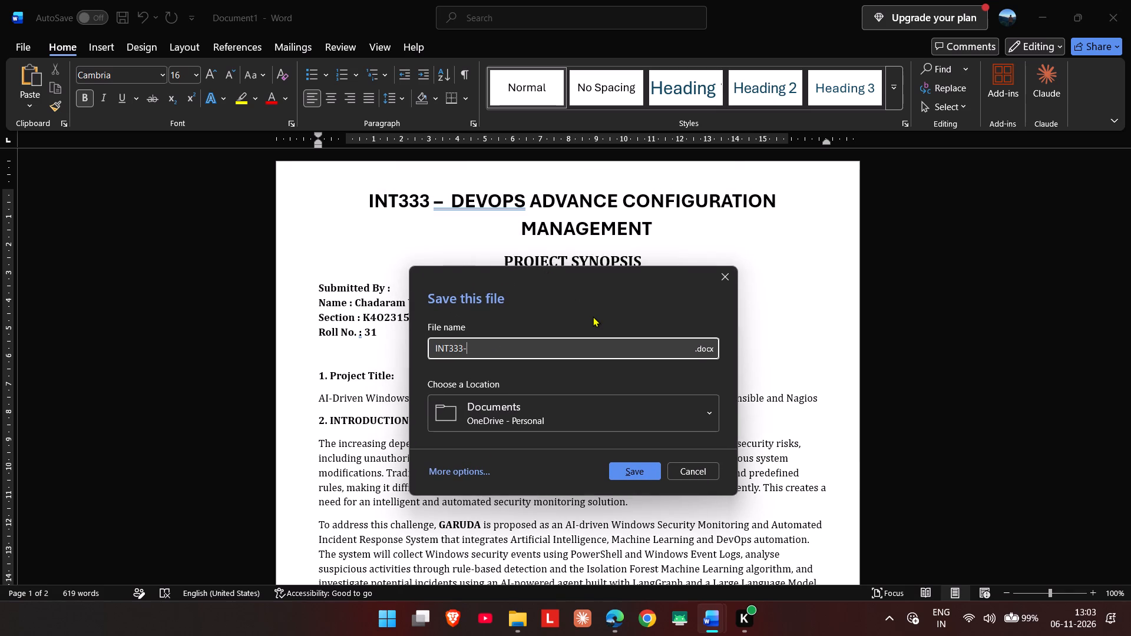
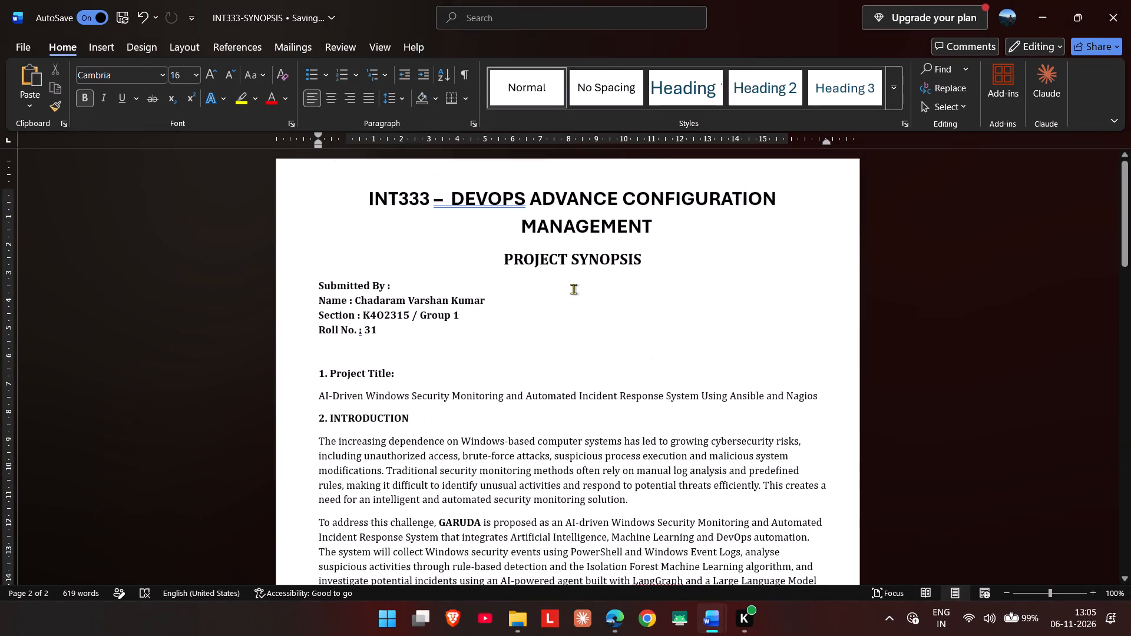
Add a "Reg no:" line with the student's registration number below the Name line in the synopsis header.
{"action": "left_click", "coordinate": [491, 306]}
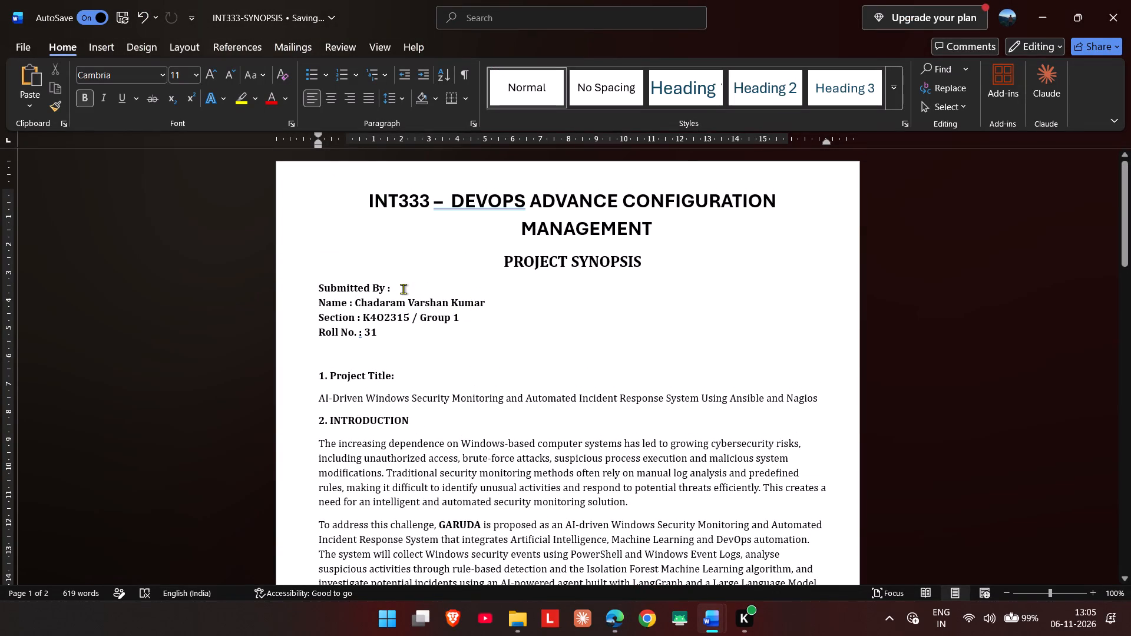
{"action": "key", "text": "Return"}
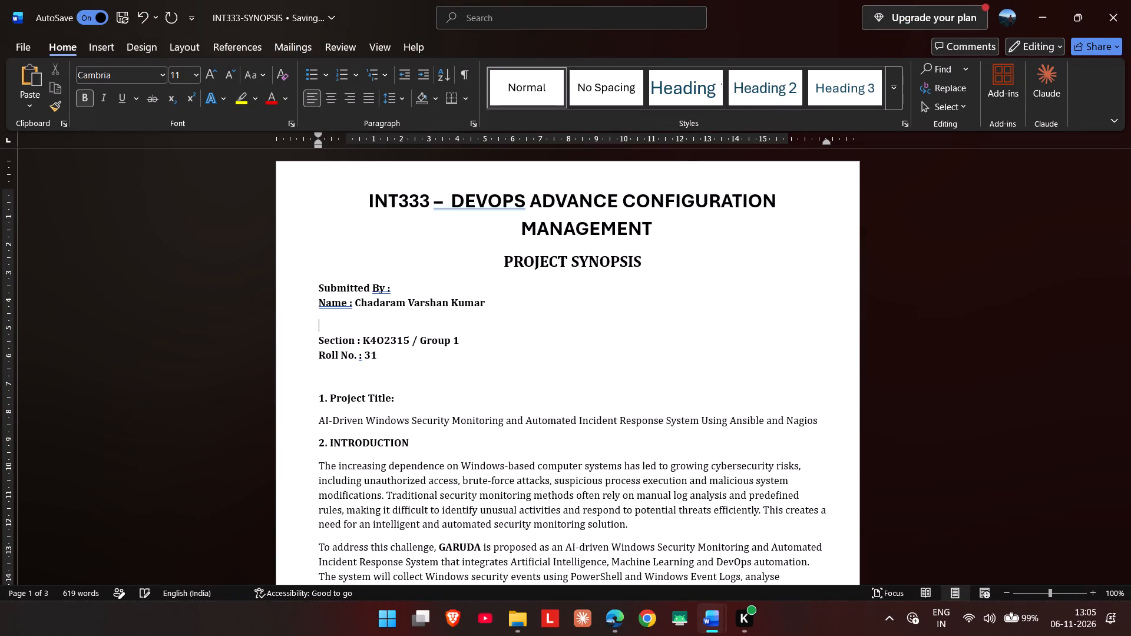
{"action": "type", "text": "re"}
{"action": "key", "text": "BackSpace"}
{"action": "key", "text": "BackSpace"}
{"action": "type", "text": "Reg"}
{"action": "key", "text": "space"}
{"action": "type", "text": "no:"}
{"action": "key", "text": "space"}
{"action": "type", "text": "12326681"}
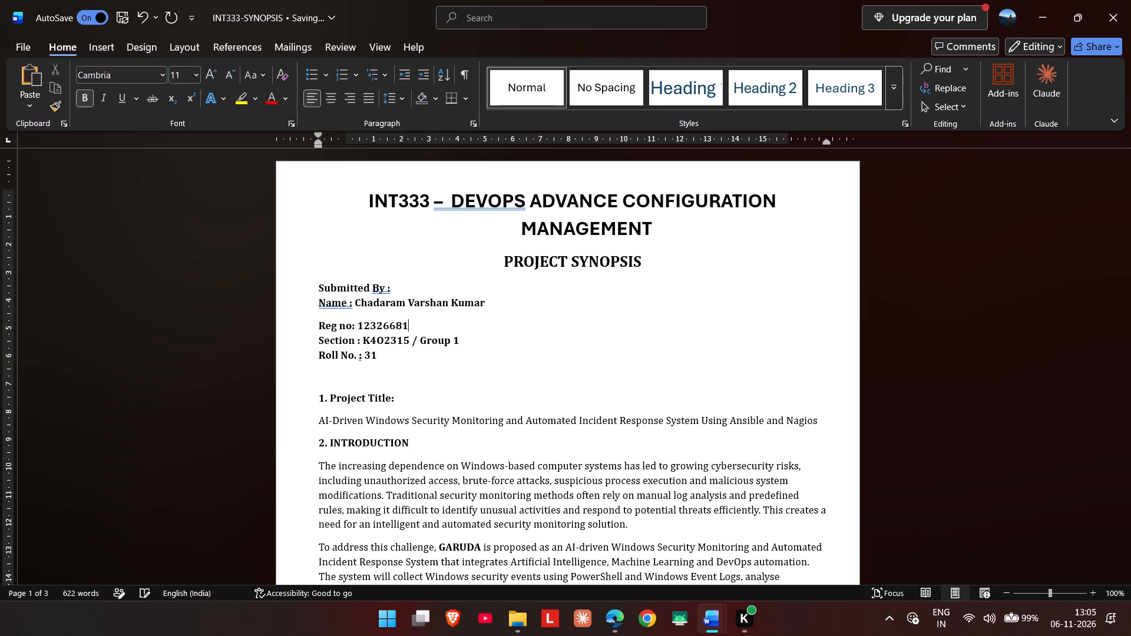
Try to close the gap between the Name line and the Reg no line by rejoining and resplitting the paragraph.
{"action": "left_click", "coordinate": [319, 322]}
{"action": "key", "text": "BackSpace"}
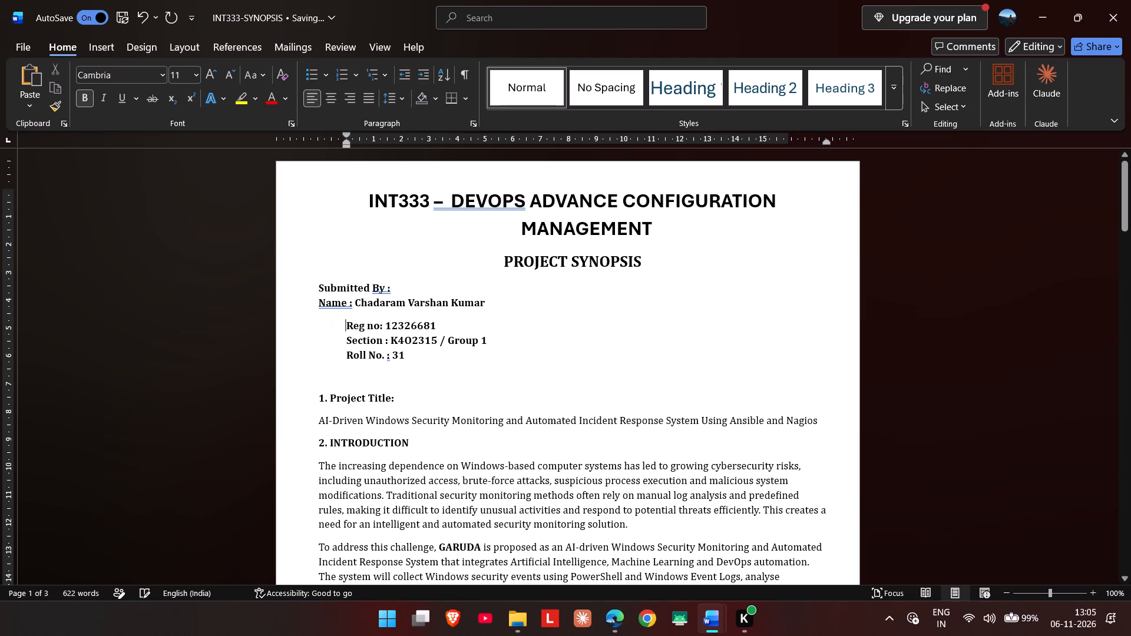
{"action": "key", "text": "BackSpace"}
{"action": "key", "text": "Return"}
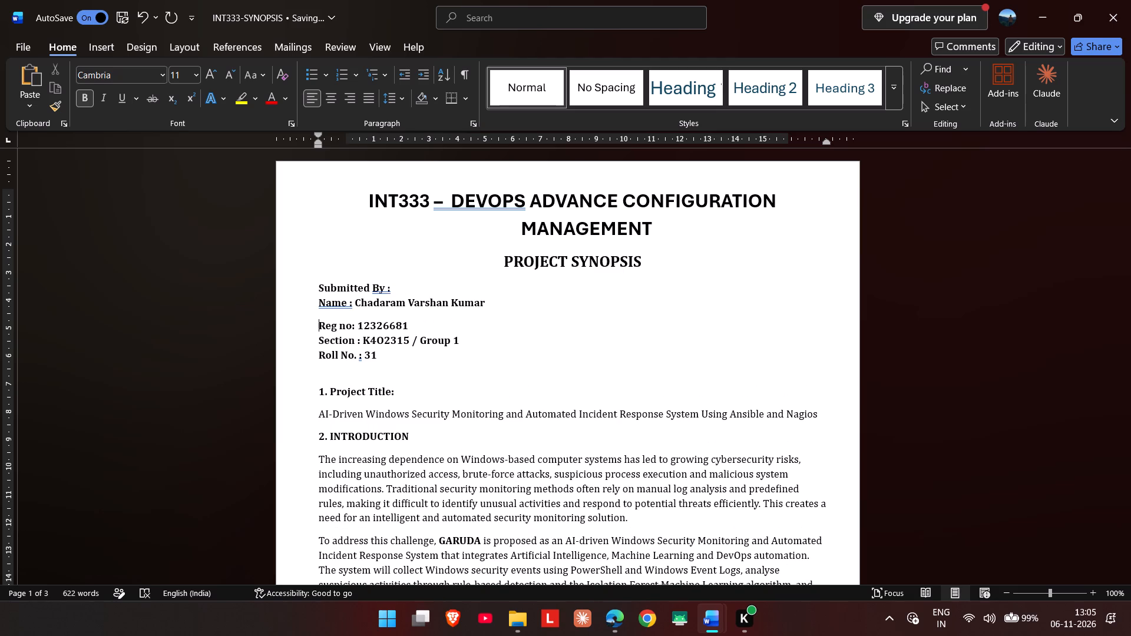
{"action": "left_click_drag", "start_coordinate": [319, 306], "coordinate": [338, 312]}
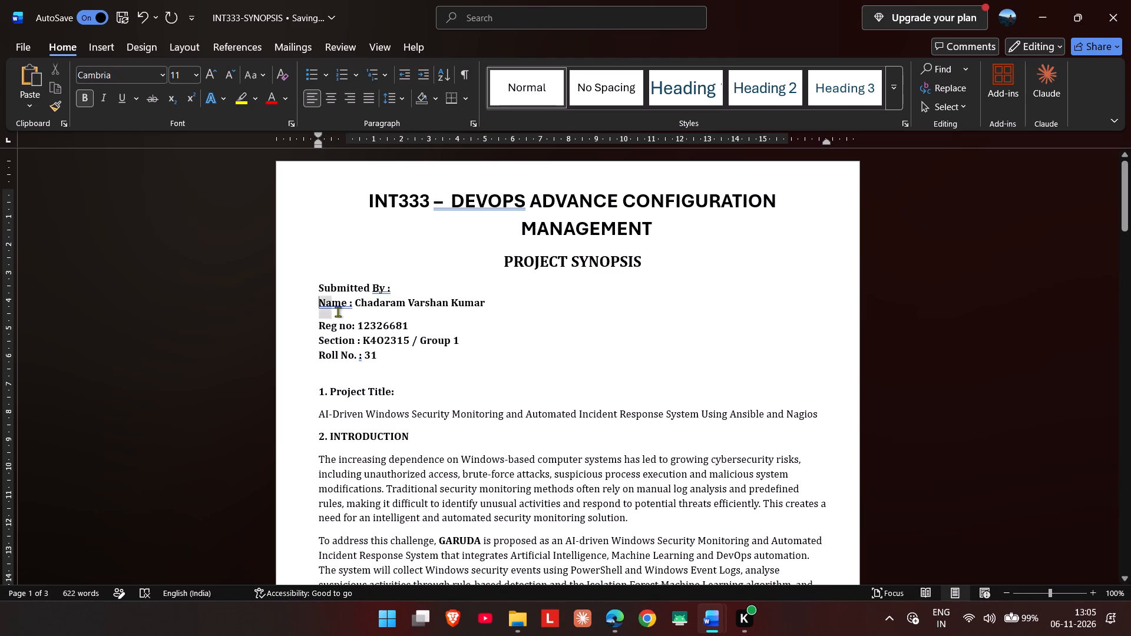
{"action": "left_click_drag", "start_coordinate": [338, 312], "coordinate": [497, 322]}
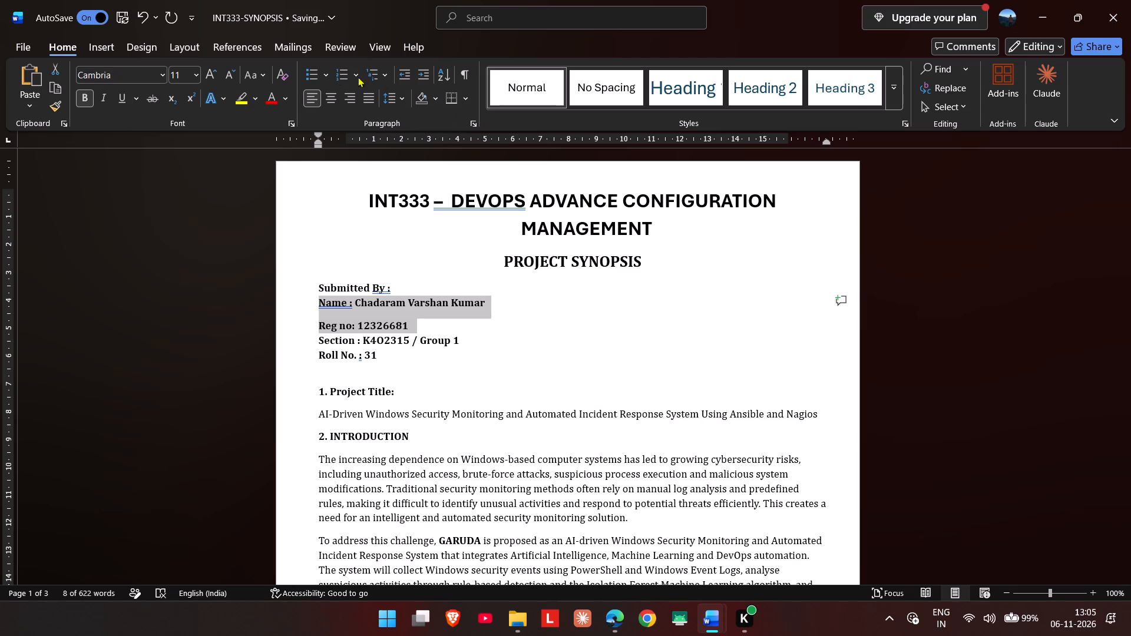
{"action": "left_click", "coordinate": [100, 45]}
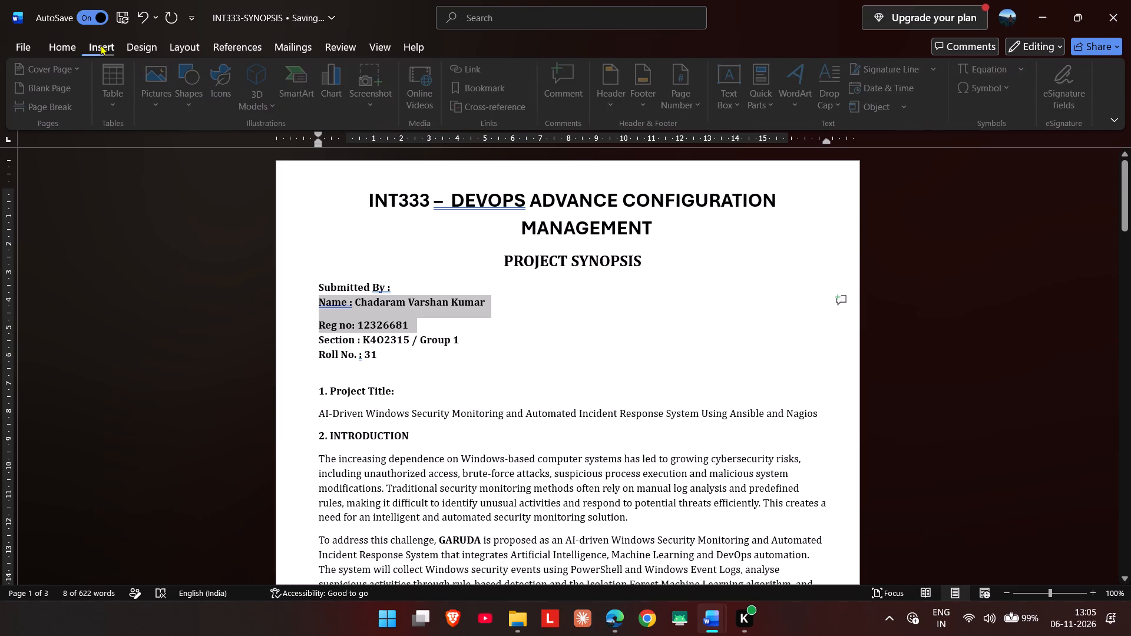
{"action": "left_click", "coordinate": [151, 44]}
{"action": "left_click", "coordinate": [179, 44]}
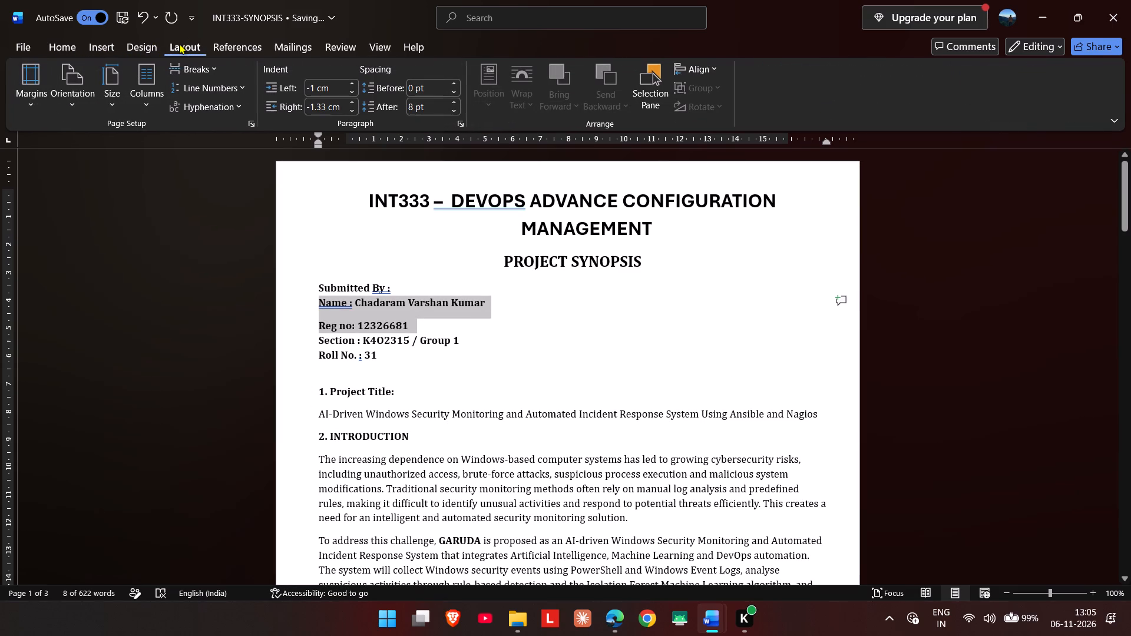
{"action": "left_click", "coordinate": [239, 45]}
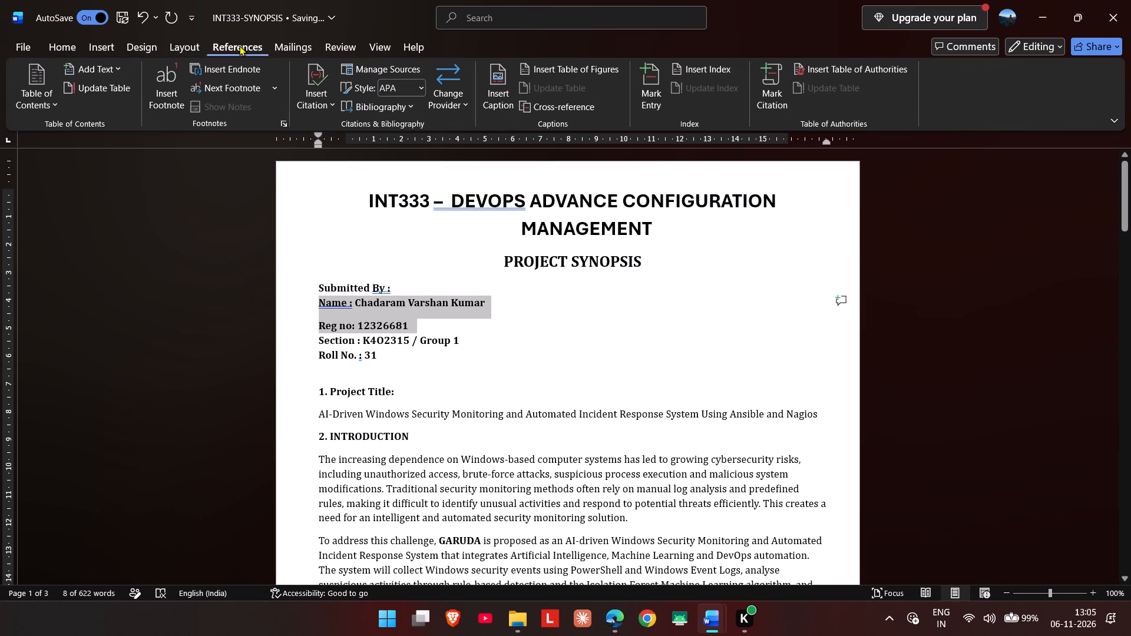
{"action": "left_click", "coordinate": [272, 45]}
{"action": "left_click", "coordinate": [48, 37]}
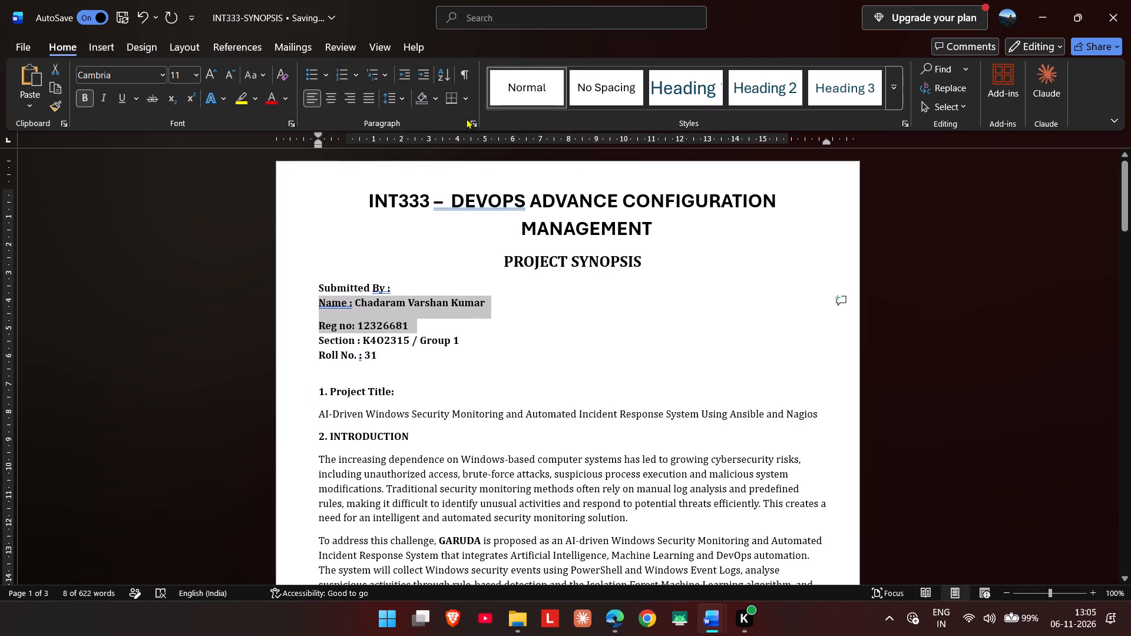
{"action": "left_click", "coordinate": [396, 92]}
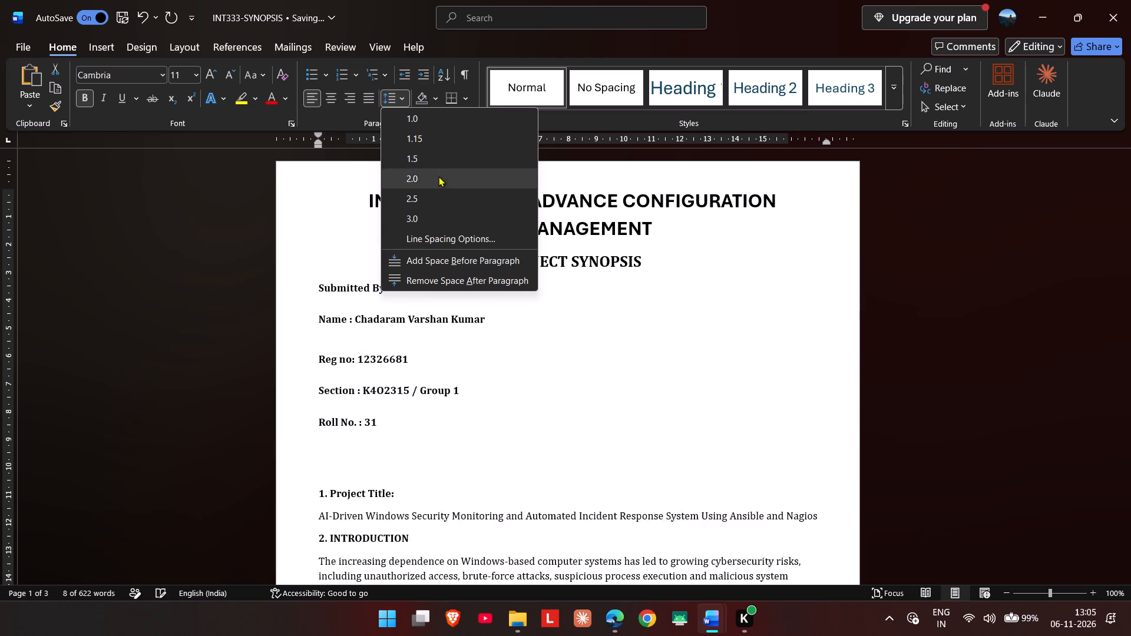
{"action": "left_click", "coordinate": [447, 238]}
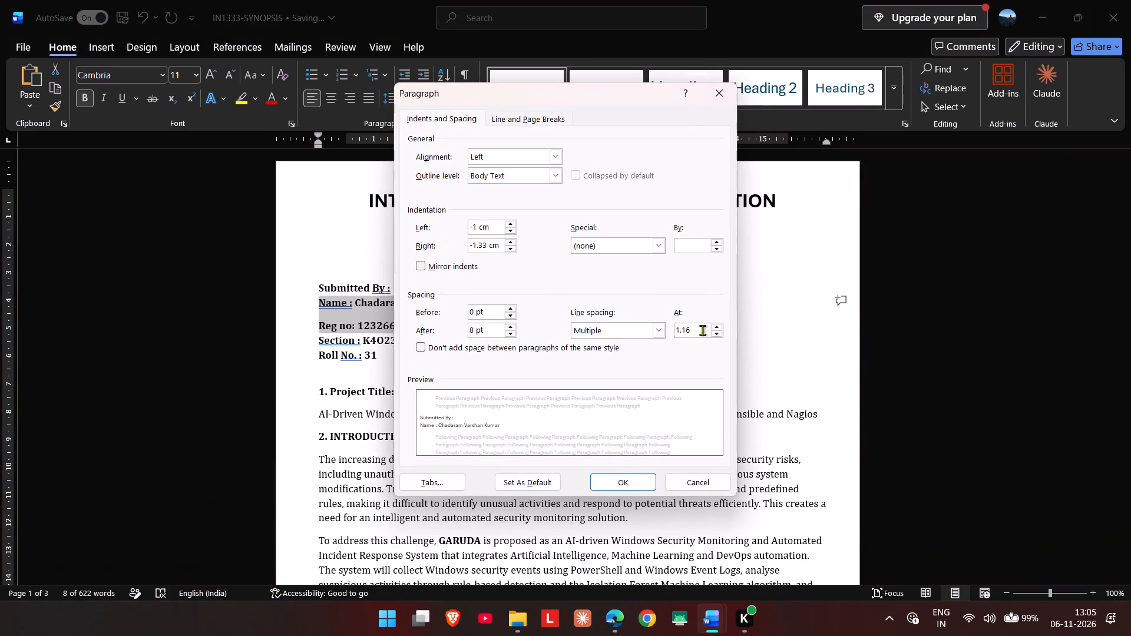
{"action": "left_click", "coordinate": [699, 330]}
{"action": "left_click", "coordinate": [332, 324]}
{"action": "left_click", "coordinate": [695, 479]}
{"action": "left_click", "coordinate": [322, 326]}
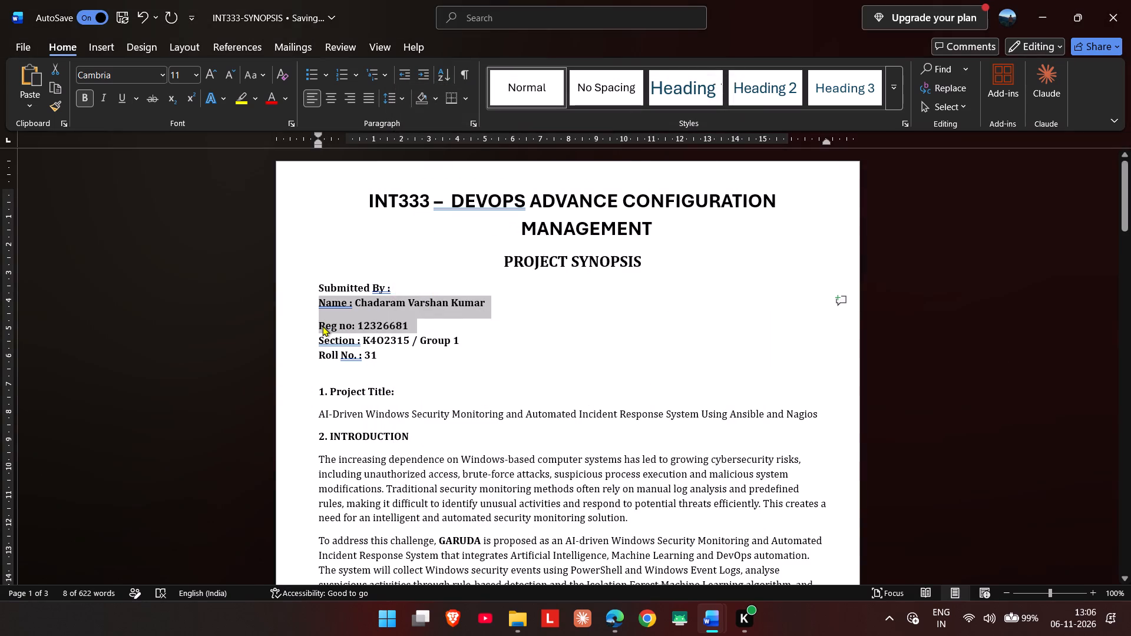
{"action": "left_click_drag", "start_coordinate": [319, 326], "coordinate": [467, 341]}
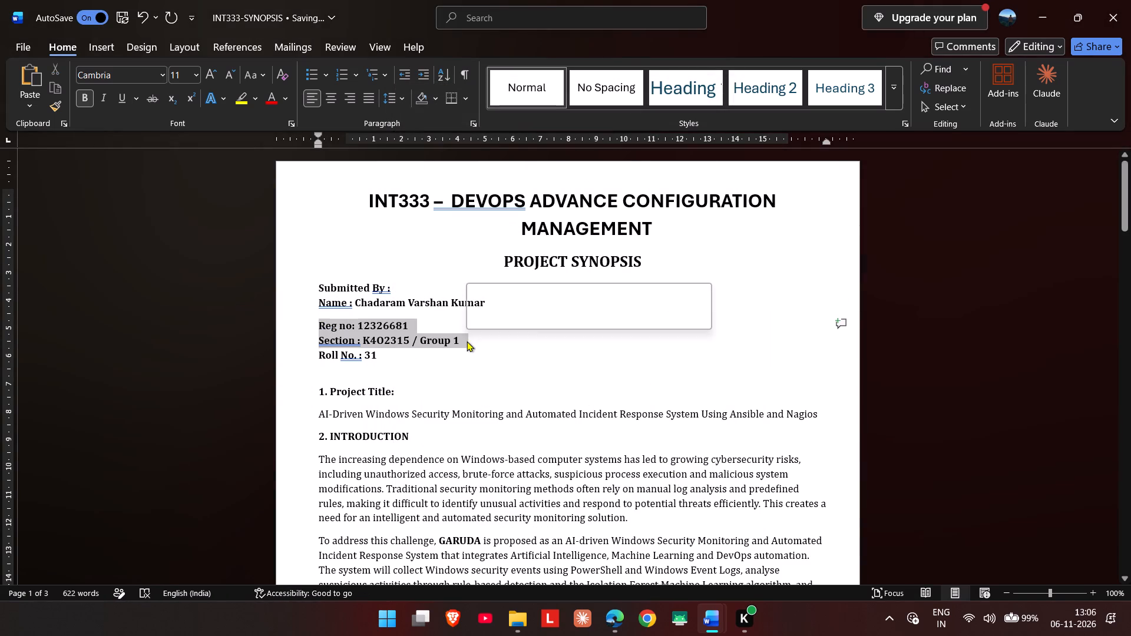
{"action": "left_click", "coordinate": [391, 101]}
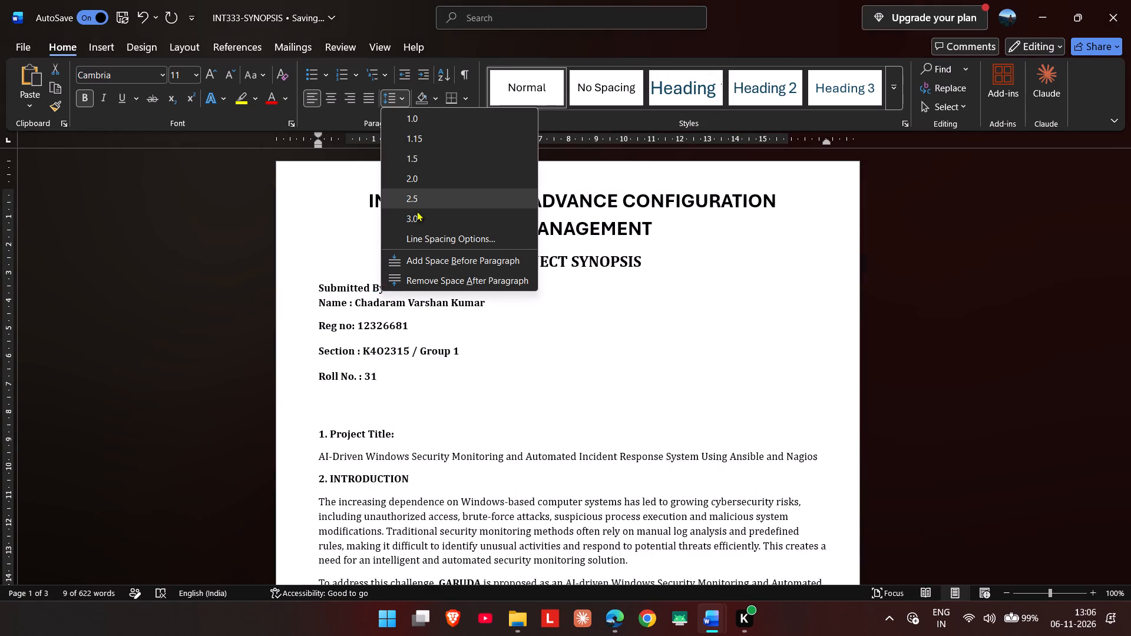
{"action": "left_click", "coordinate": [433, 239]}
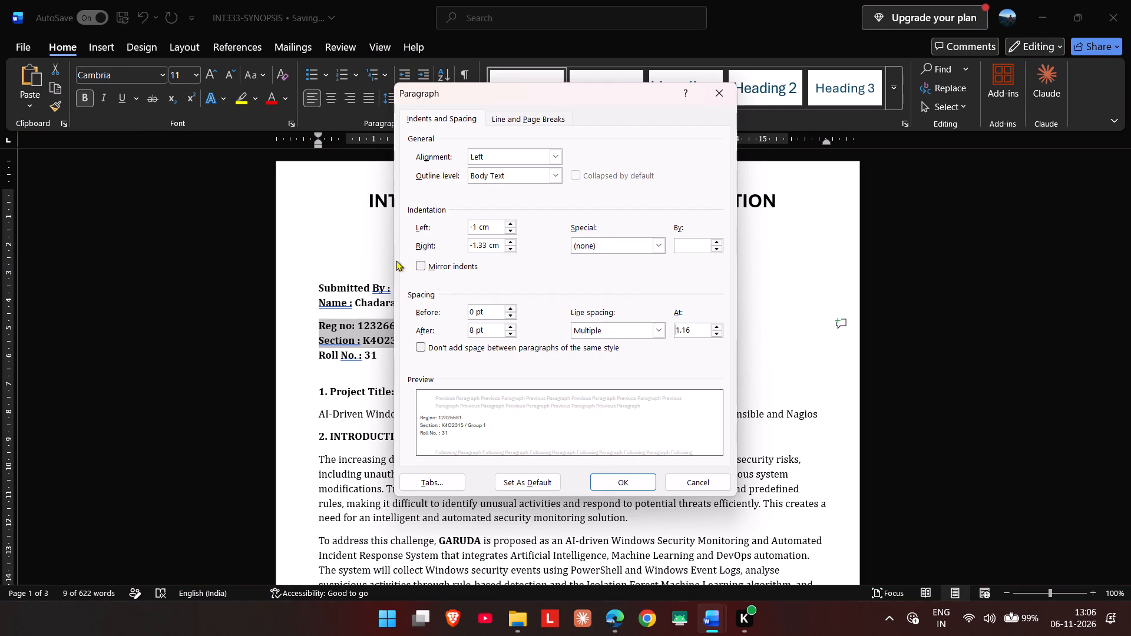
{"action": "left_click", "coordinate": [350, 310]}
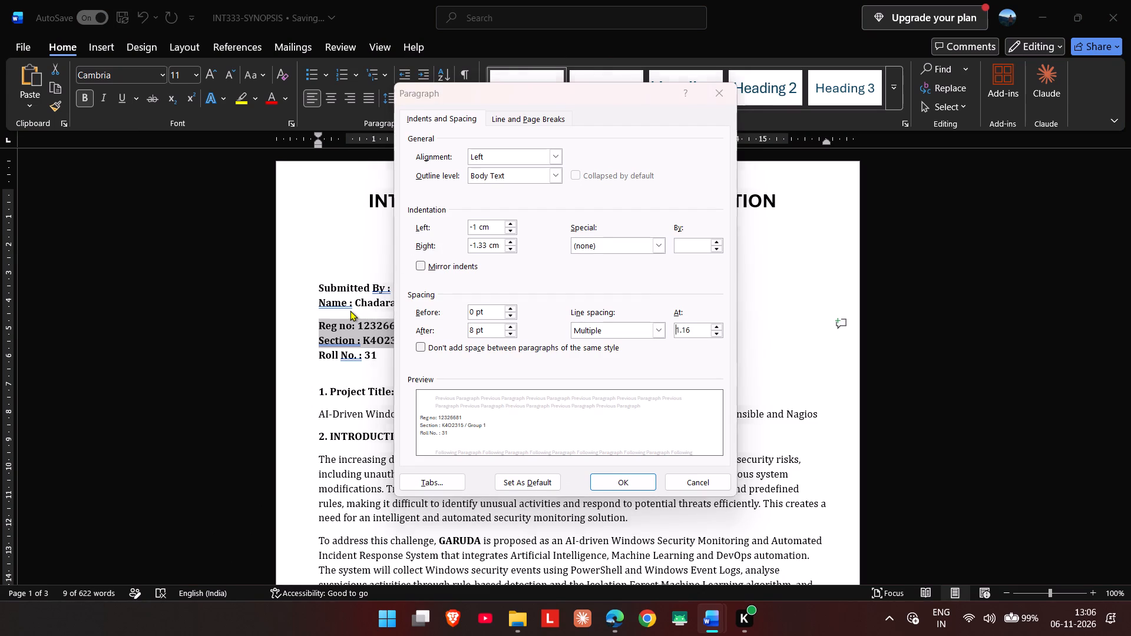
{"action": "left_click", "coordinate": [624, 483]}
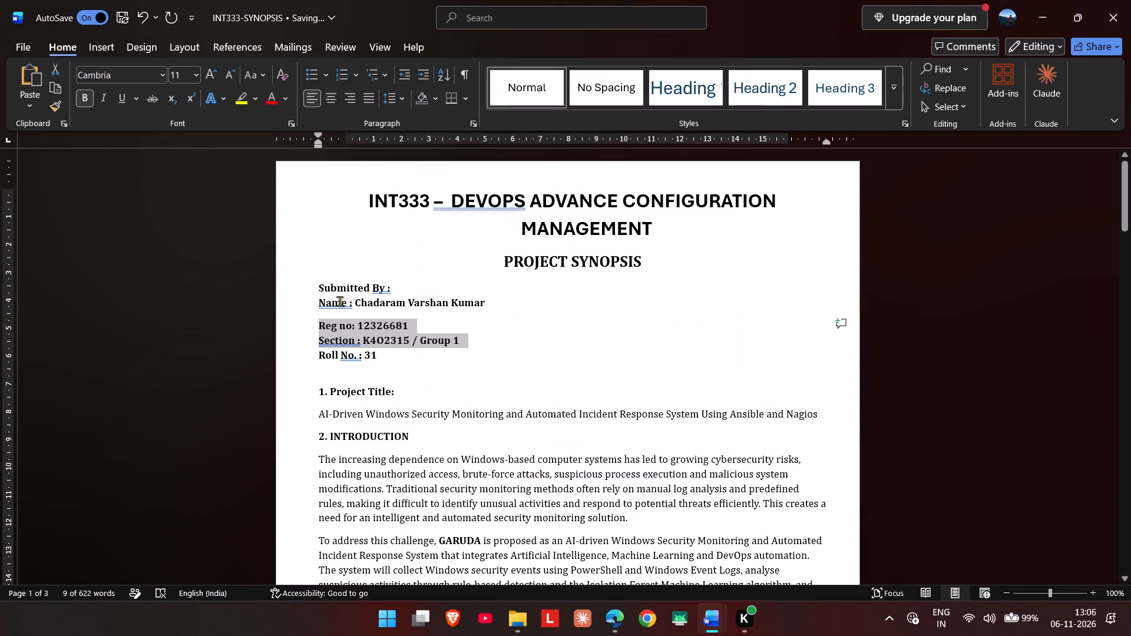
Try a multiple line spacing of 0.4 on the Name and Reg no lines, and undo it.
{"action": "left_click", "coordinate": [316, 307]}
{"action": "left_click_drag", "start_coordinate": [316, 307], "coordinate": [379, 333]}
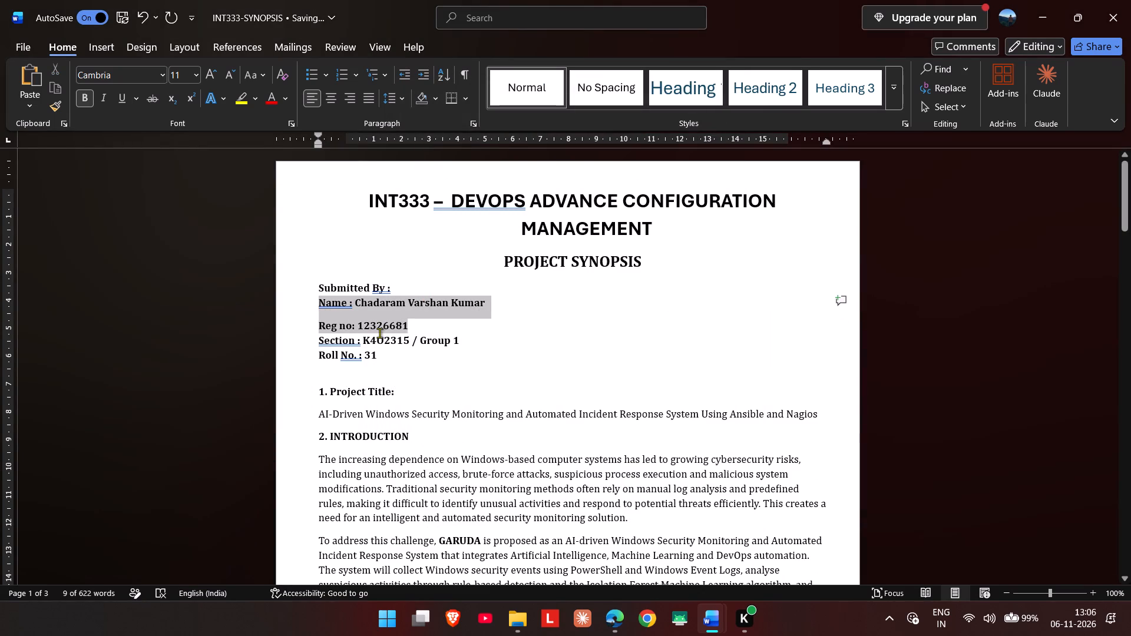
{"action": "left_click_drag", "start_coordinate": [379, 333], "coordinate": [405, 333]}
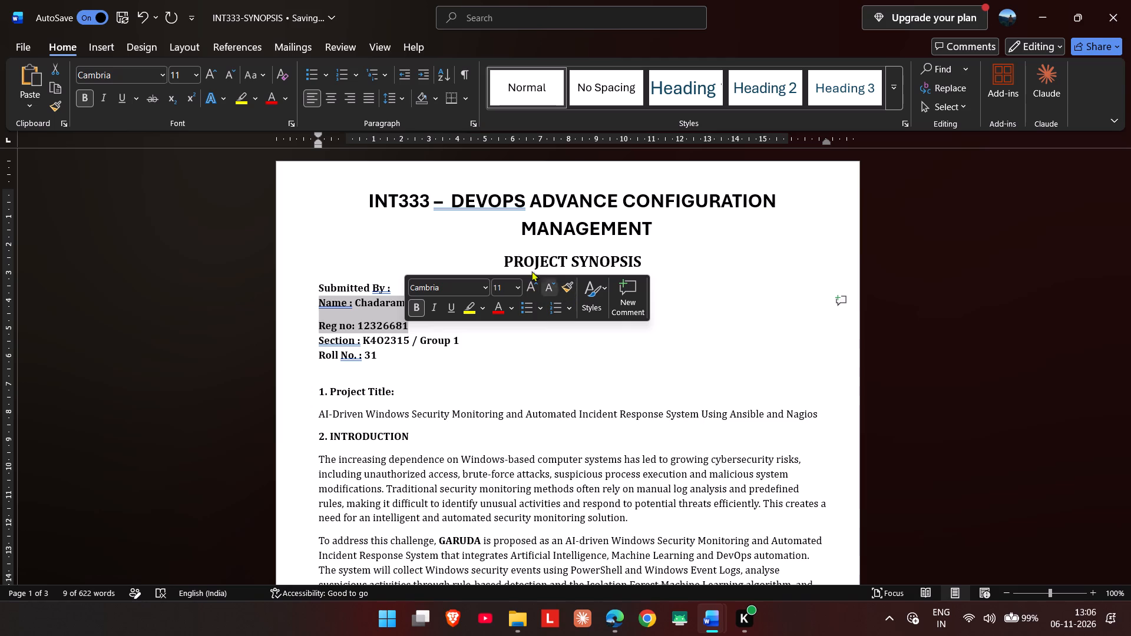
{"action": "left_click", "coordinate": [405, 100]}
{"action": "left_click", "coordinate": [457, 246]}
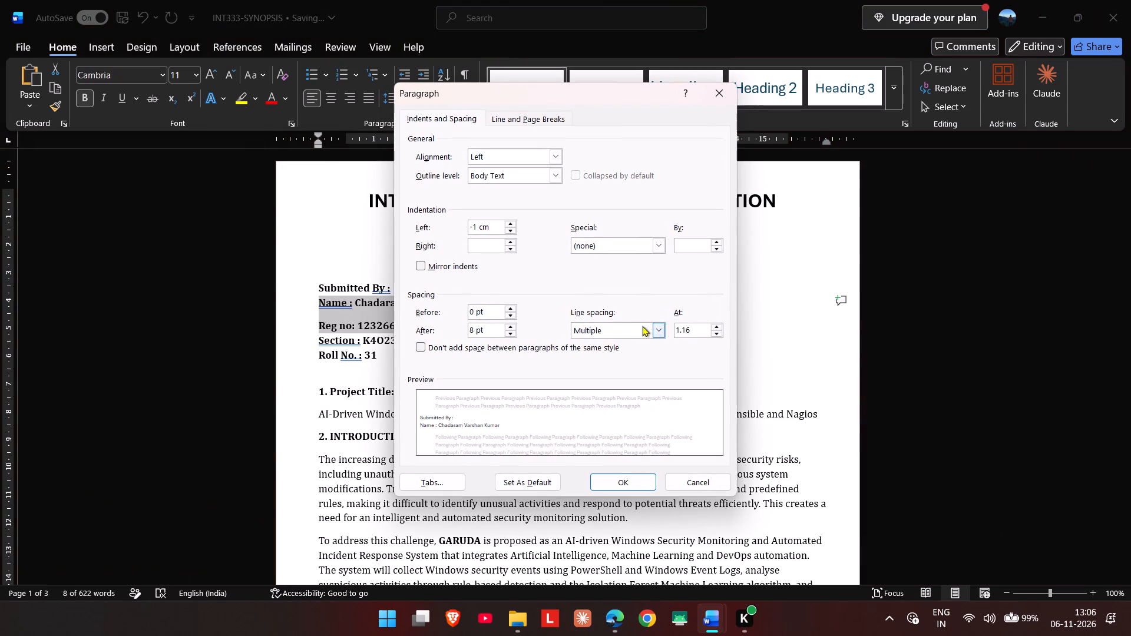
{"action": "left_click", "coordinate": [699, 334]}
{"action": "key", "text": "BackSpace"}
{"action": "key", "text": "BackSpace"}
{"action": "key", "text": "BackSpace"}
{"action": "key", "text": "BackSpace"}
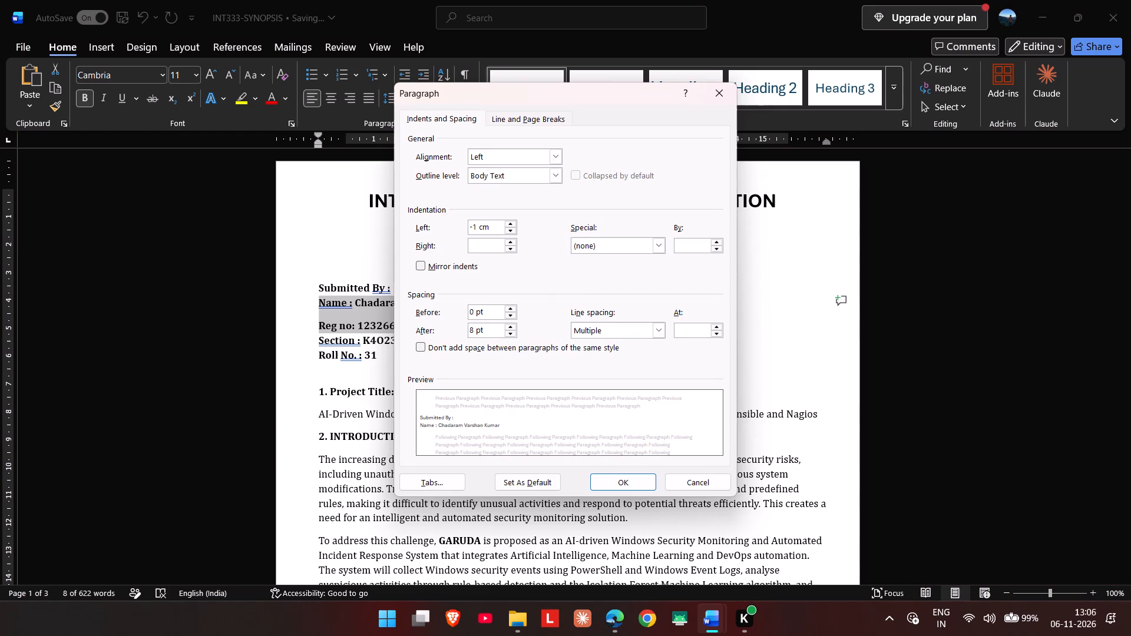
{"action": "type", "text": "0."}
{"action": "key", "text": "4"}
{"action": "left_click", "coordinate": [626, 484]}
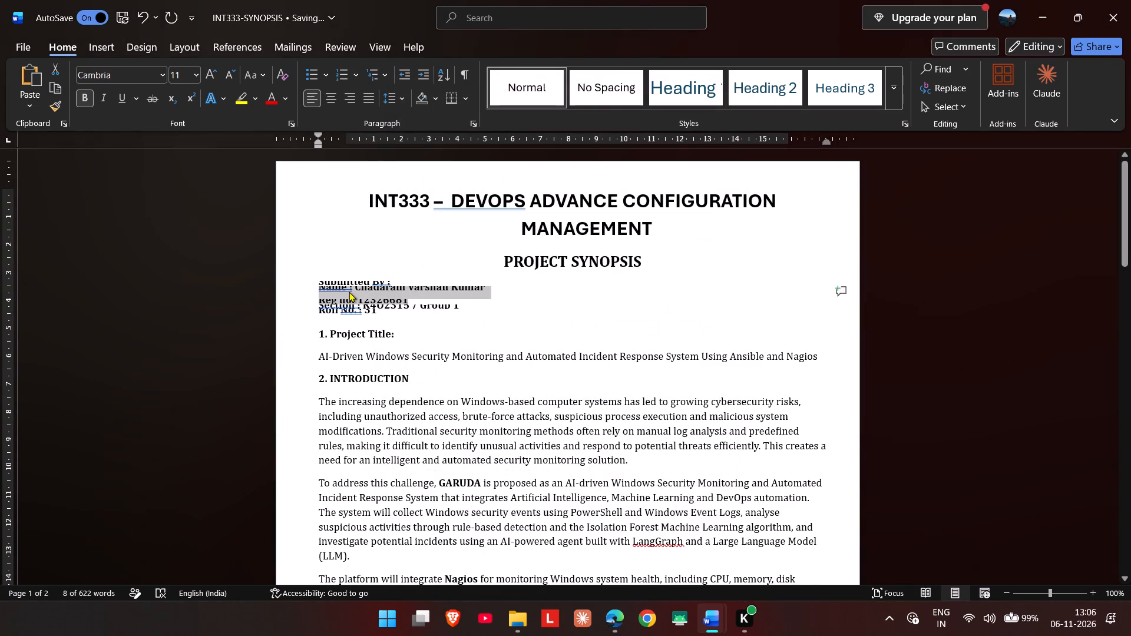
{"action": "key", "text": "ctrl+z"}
Set the line spacing of the Name and Reg no paragraphs to Multiple at 0.8.
{"action": "left_click", "coordinate": [401, 97]}
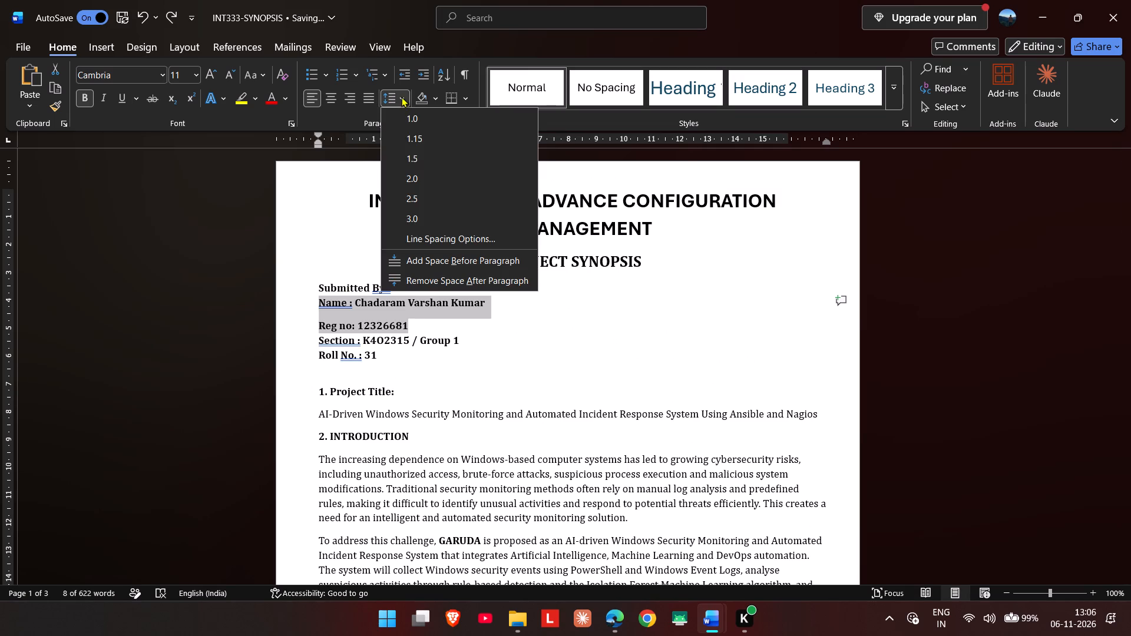
{"action": "left_click", "coordinate": [451, 231]}
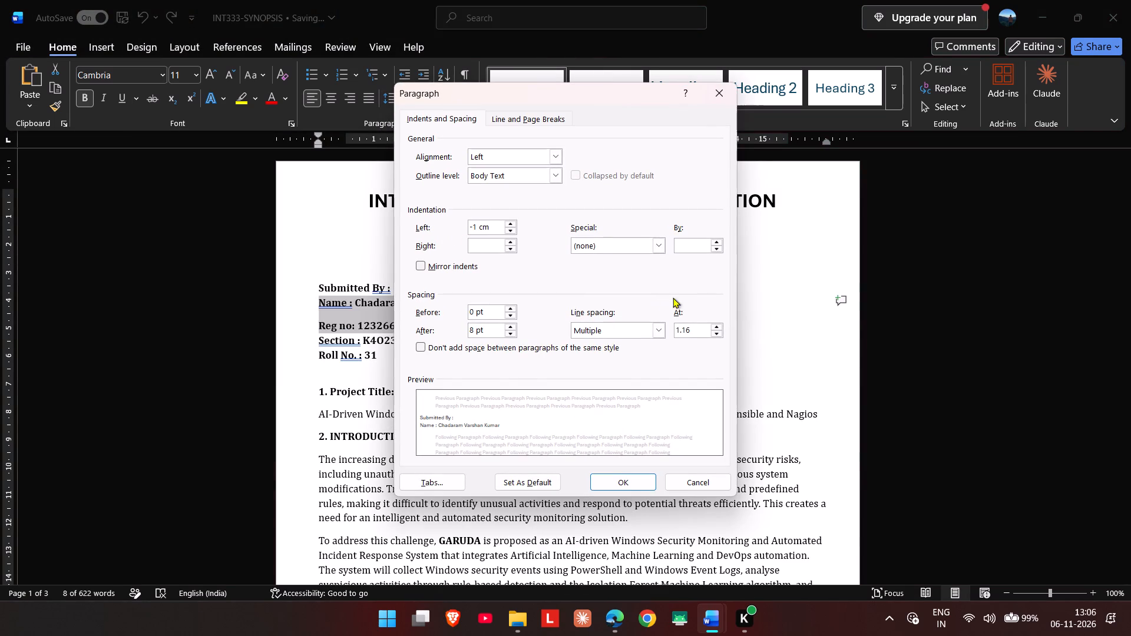
{"action": "left_click", "coordinate": [697, 329]}
{"action": "key", "text": "BackSpace"}
{"action": "key", "text": "BackSpace"}
{"action": "key", "text": "BackSpace"}
{"action": "key", "text": "BackSpace"}
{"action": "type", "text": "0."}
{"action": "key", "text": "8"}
{"action": "left_click", "coordinate": [613, 482]}
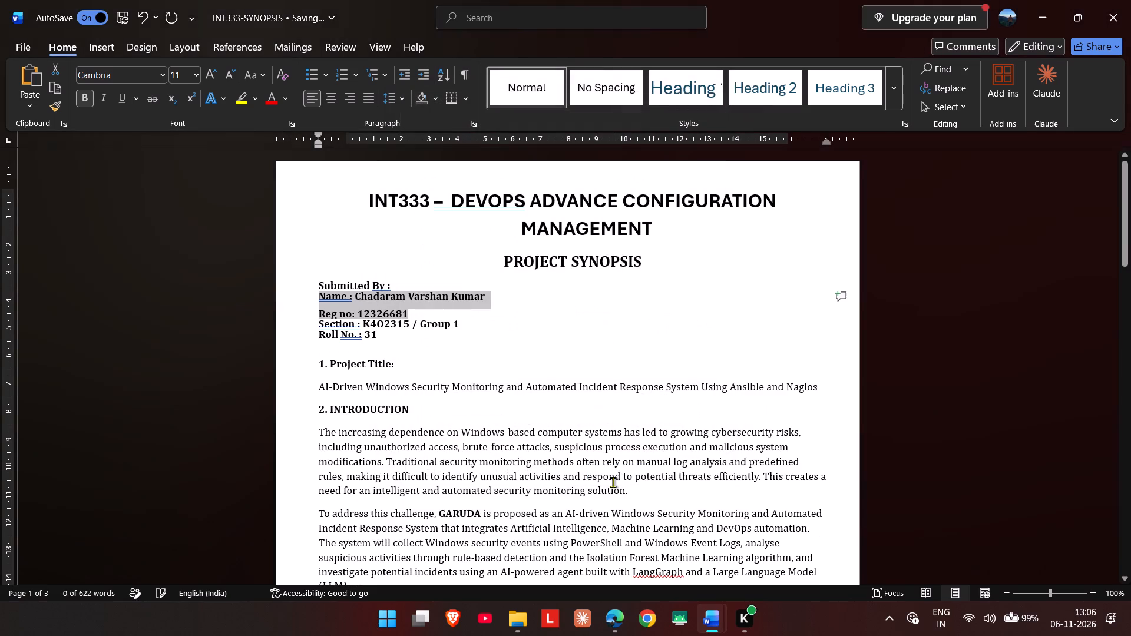
Undo the 0.8 line spacing on the Name and Reg no paragraphs, along with the edit before it.
{"action": "left_click", "coordinate": [366, 298]}
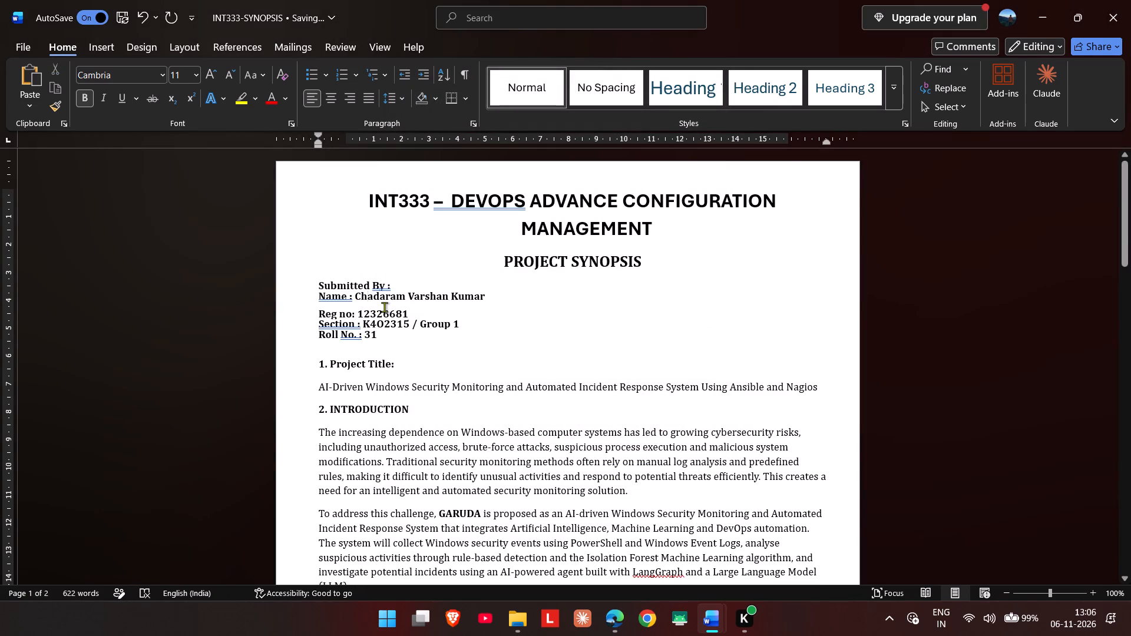
{"action": "key", "text": "ctrl+z"}
{"action": "left_click", "coordinate": [384, 307]}
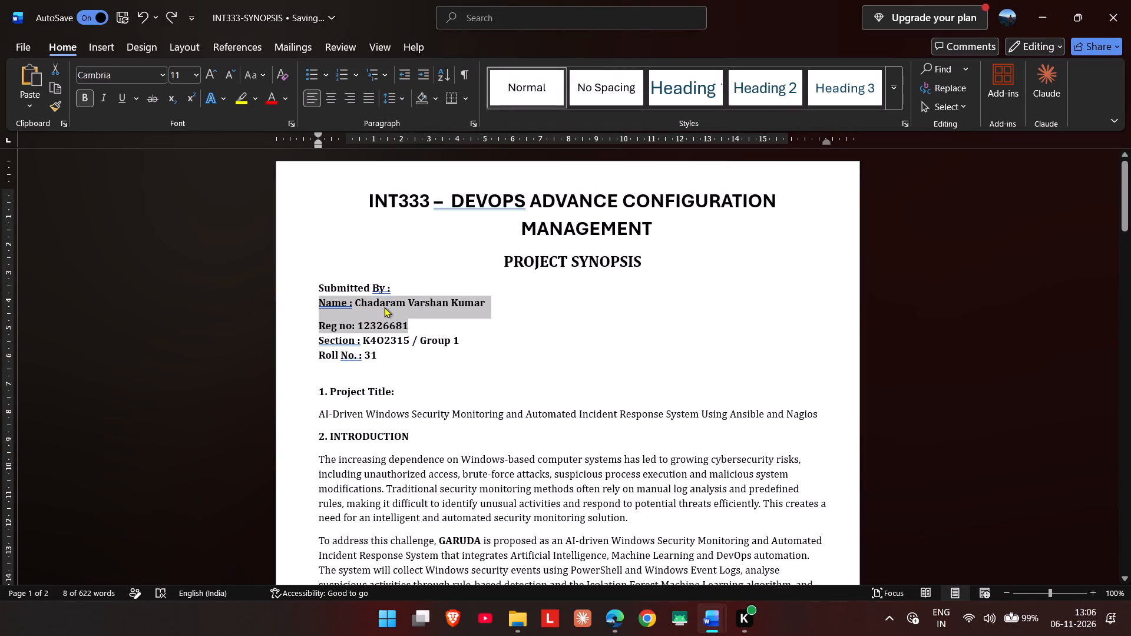
{"action": "key", "text": "ctrl+z"}
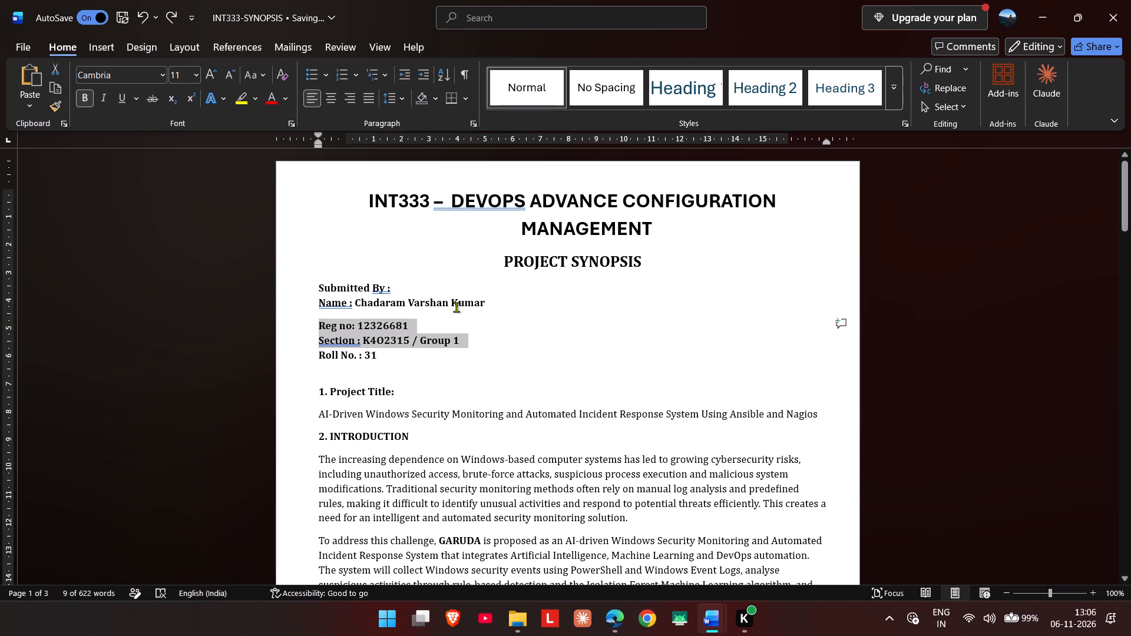
Replace the paragraph break between the Name and Reg no lines with a line break within the same paragraph.
{"action": "left_click", "coordinate": [456, 307]}
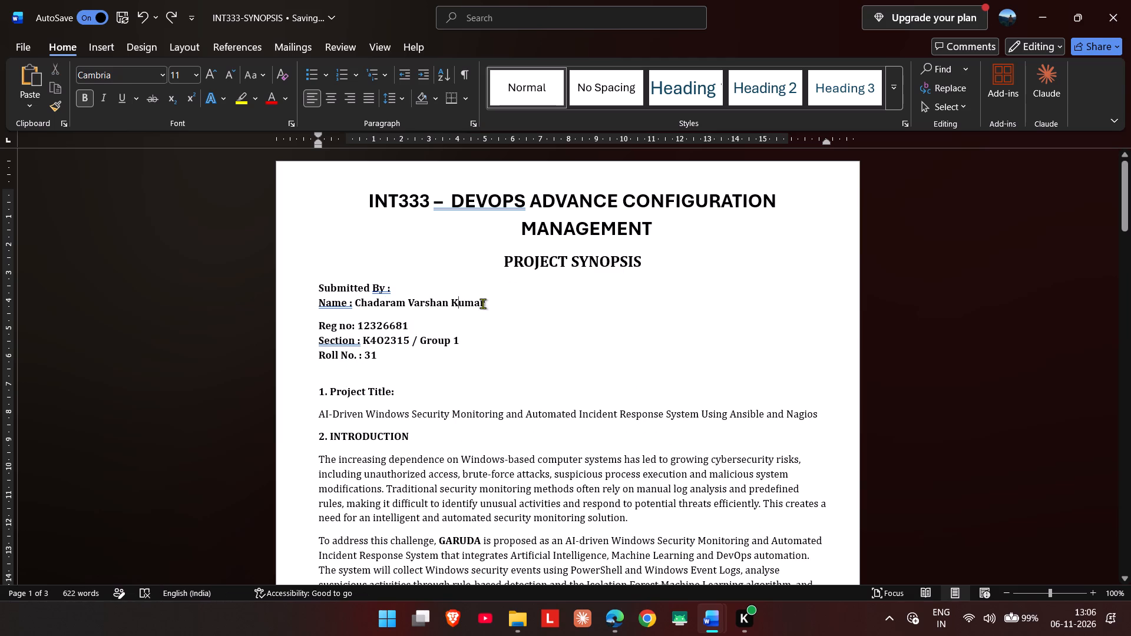
{"action": "left_click", "coordinate": [486, 304]}
{"action": "key", "text": "Delete"}
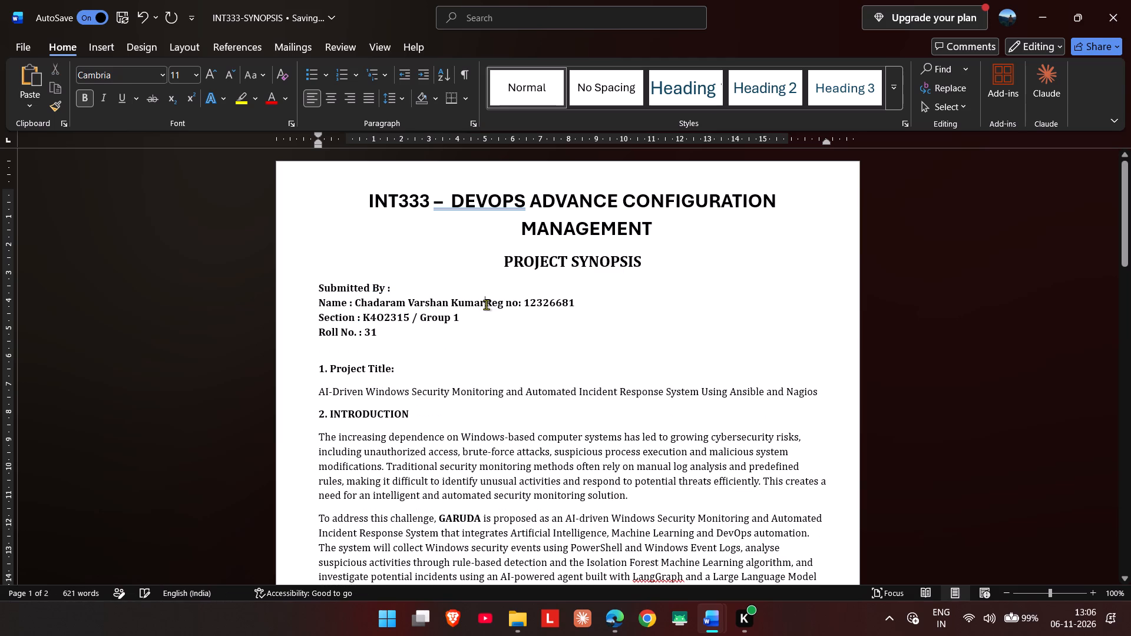
{"action": "key", "text": "shift+Return"}
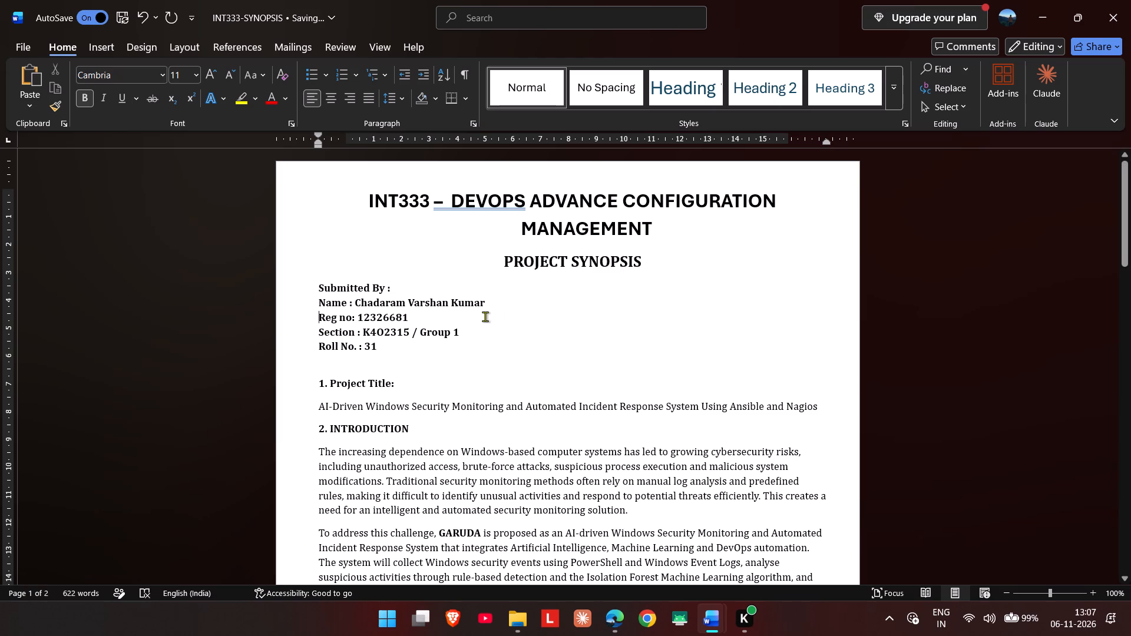
Look over the synopsis to its last page and save the document.
{"action": "scroll", "coordinate": [428, 322], "scroll_direction": "down", "scroll_amount": 10}
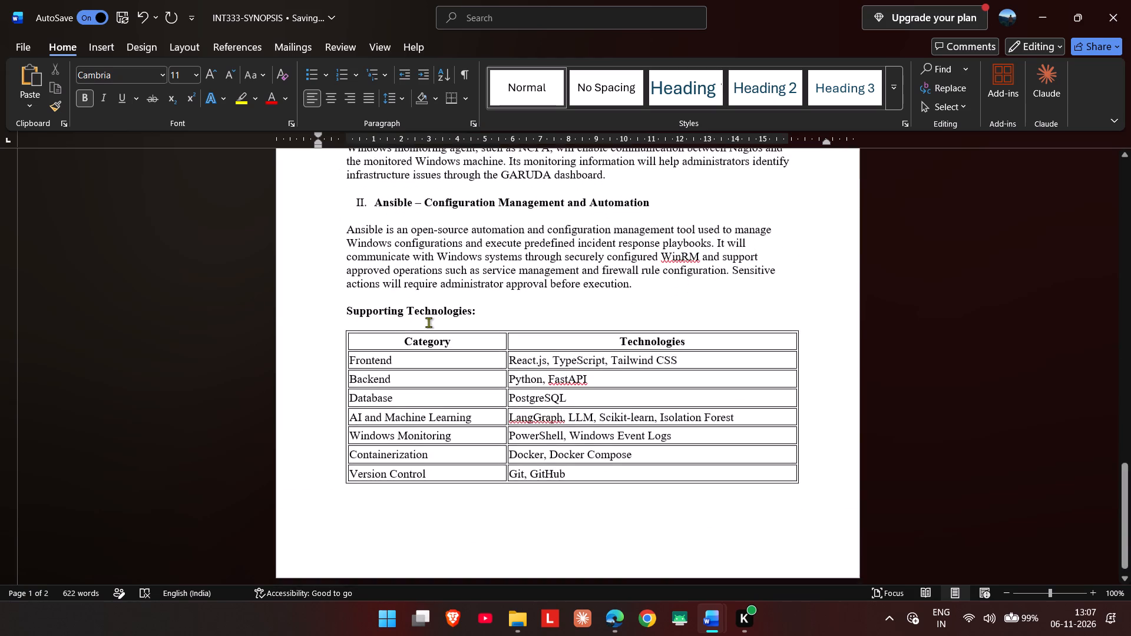
{"action": "scroll", "coordinate": [428, 322], "scroll_direction": "down", "scroll_amount": 3}
{"action": "scroll", "coordinate": [428, 322], "scroll_direction": "up", "scroll_amount": 11}
{"action": "scroll", "coordinate": [428, 322], "scroll_direction": "up", "scroll_amount": 16}
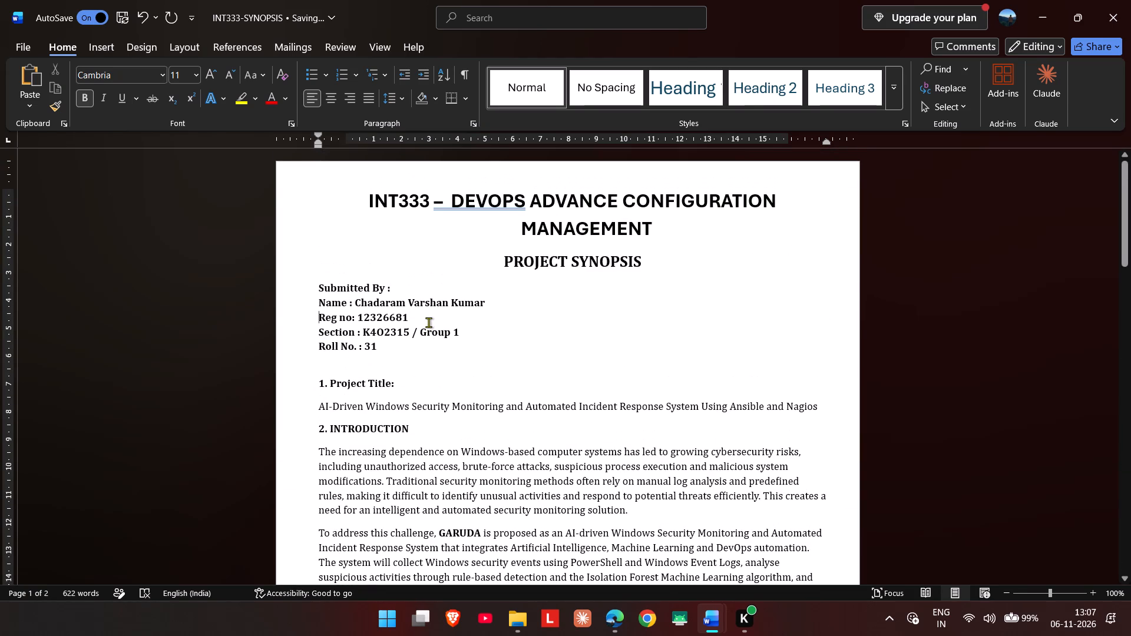
{"action": "left_click", "coordinate": [117, 14]}
Look up the INT333 section and roll number details in the course list on the university student dashboard.
{"action": "key", "text": "alt+Tab"}
{"action": "key", "text": "alt+Tab"}
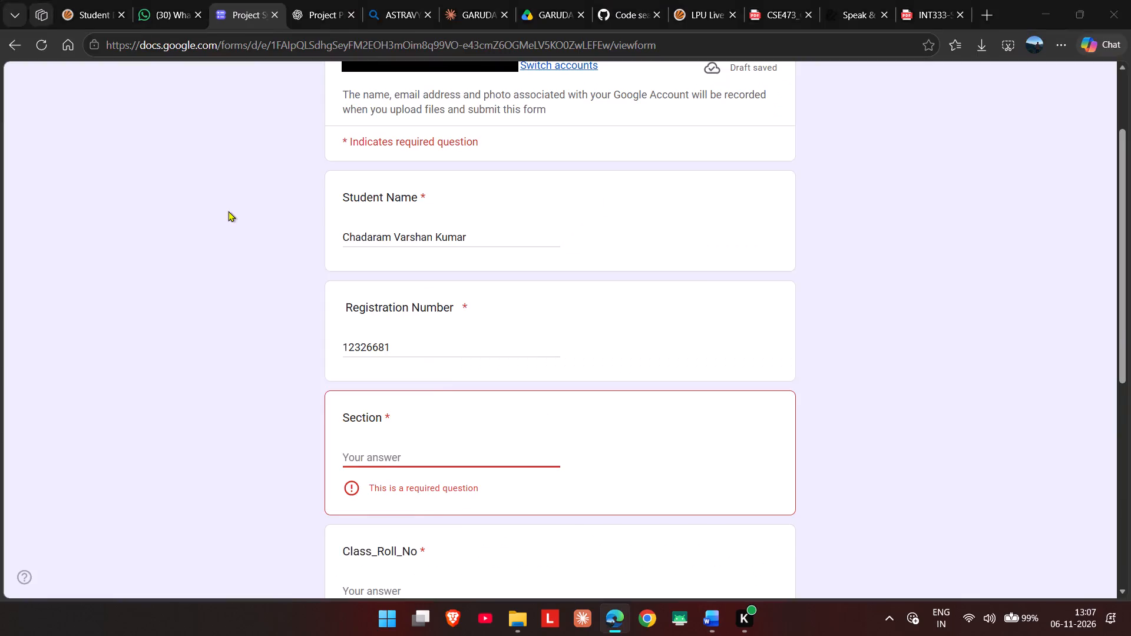
{"action": "key", "text": "alt+Tab"}
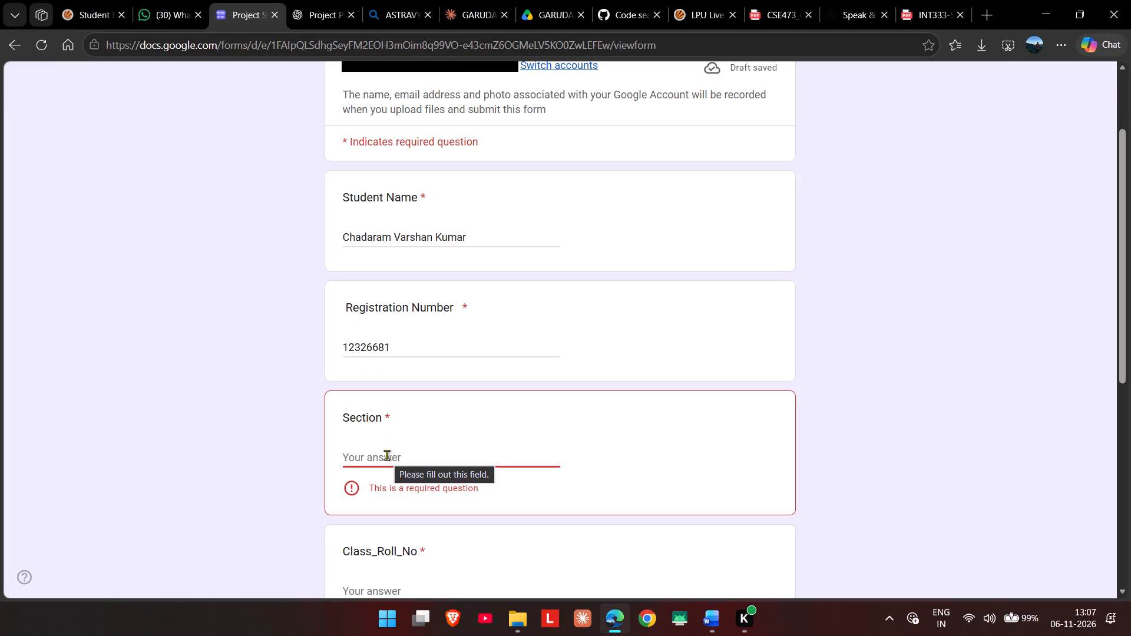
{"action": "left_click", "coordinate": [704, 0]}
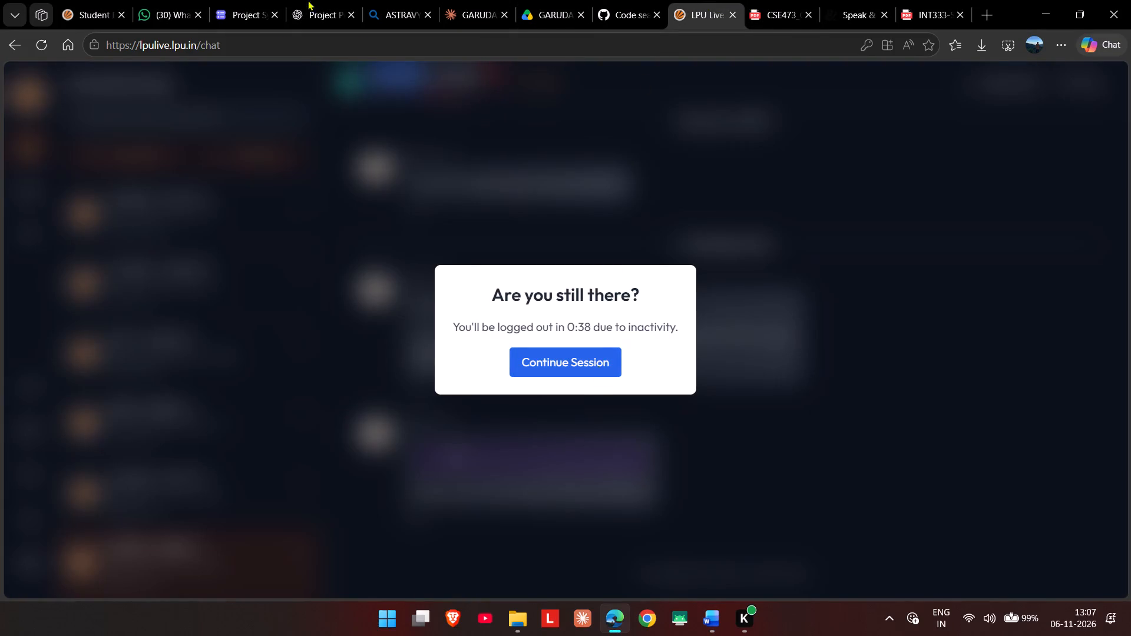
{"action": "left_click", "coordinate": [89, 0]}
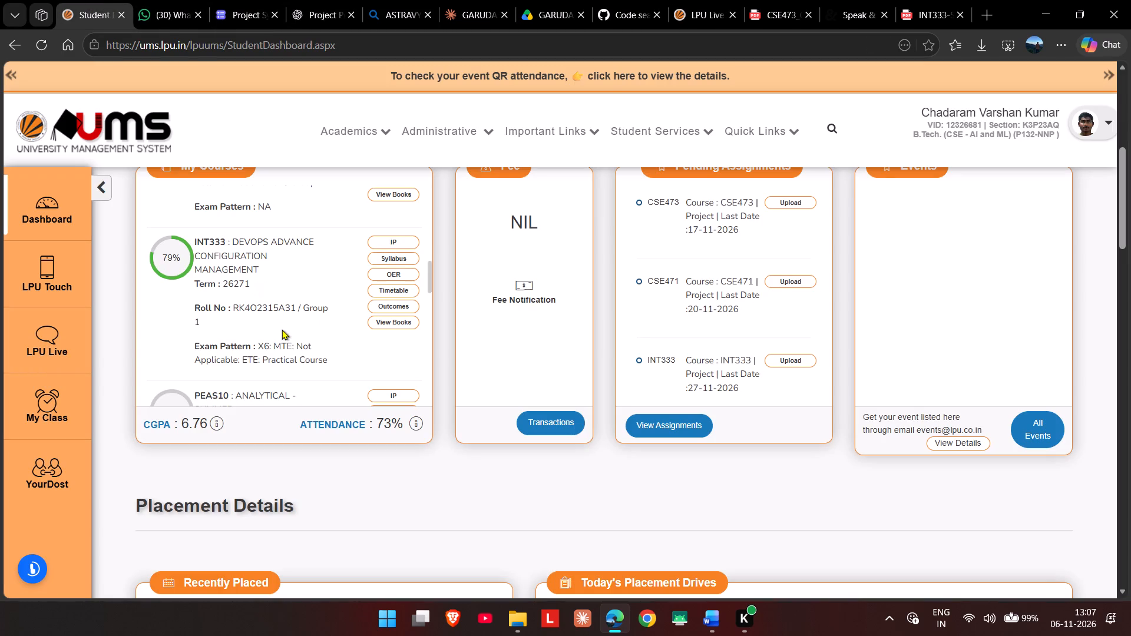
{"action": "scroll", "coordinate": [282, 329], "scroll_direction": "down", "scroll_amount": 1}
Copy the section K4O2315 from the Word synopsis header into the Section answer of the submission form.
{"action": "key", "text": "alt+Tab"}
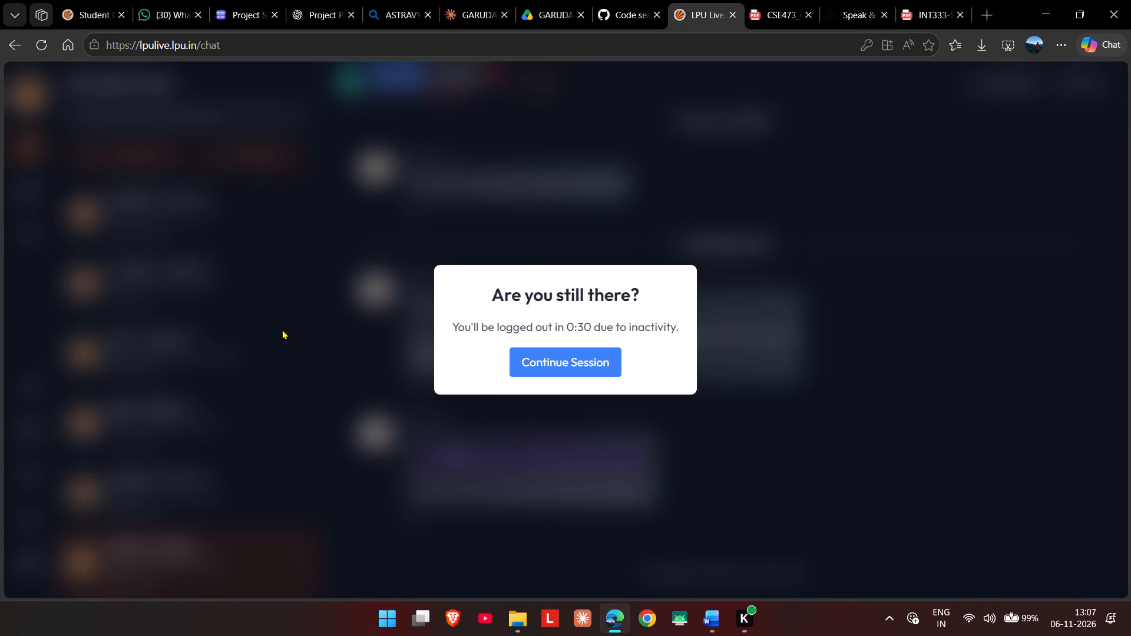
{"action": "key", "text": "alt+Tab"}
{"action": "key", "text": "alt+Tab"}
{"action": "key", "text": "alt+Tab"}
{"action": "key", "text": "alt+Tab"}
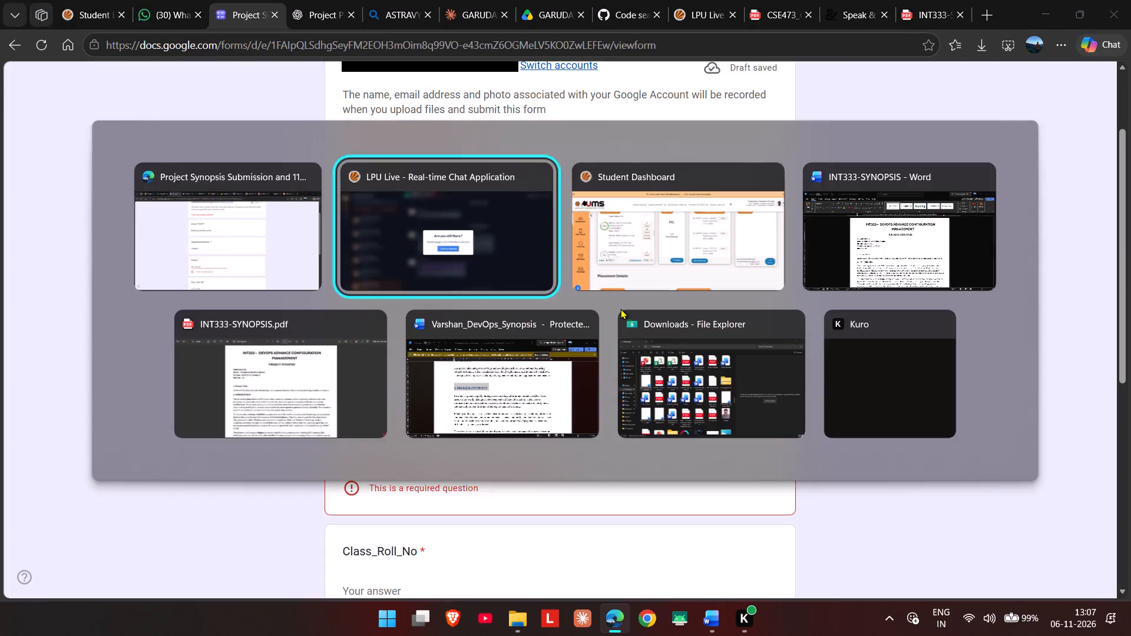
{"action": "key", "text": "alt+Tab"}
{"action": "key", "text": "alt+Tab"}
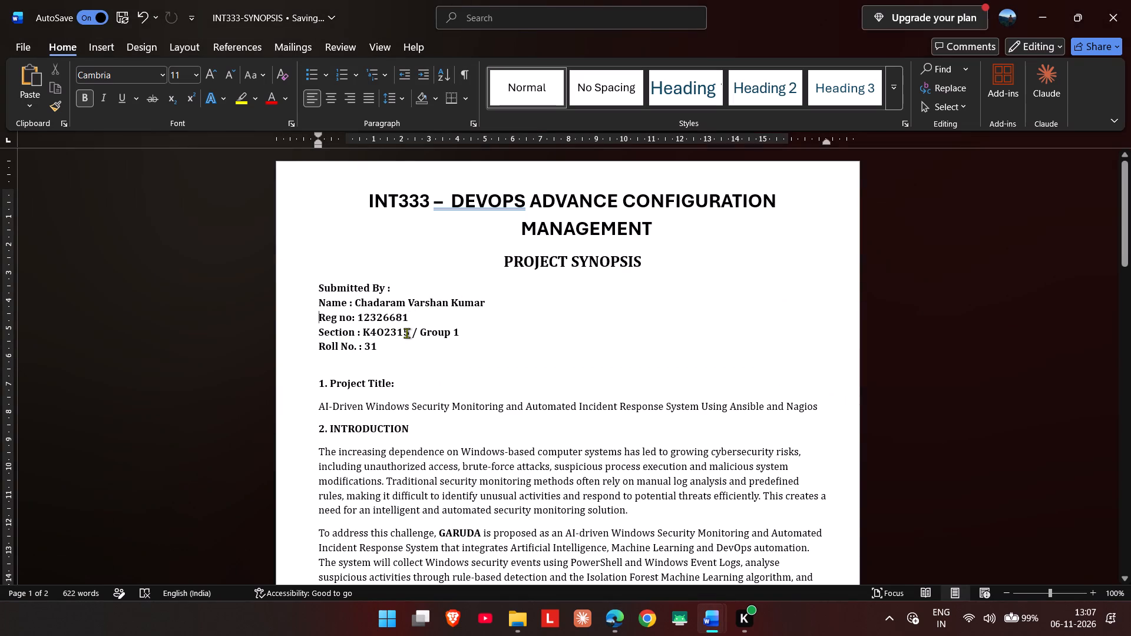
{"action": "left_click_drag", "start_coordinate": [410, 333], "coordinate": [364, 333]}
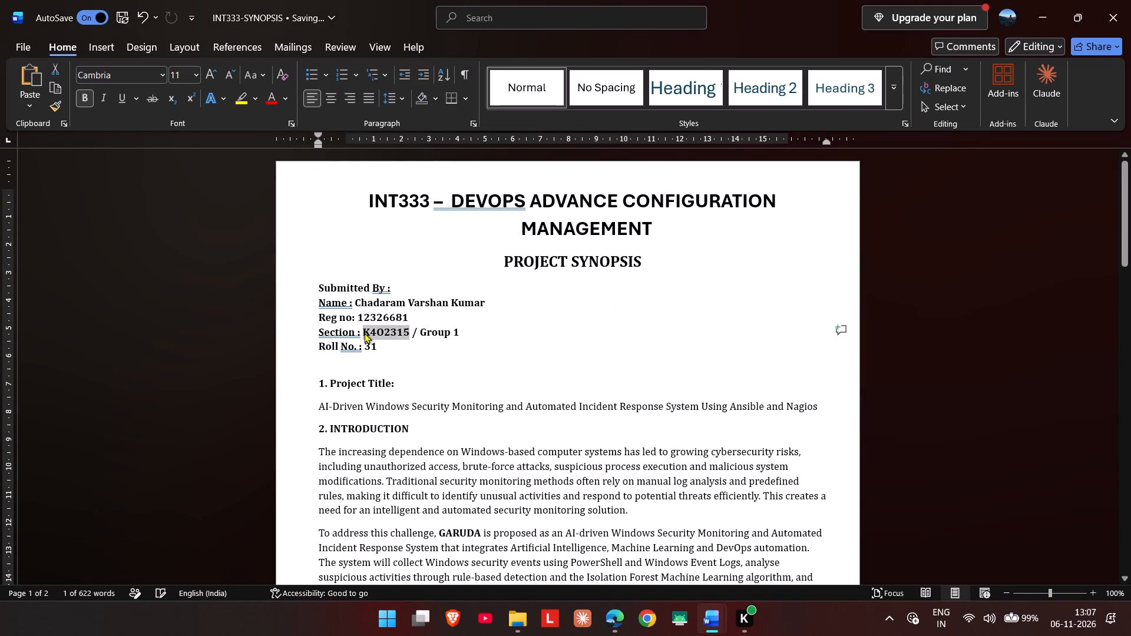
{"action": "key", "text": "ctrl+c"}
{"action": "key", "text": "ctrl+c"}
{"action": "key", "text": "alt+Tab"}
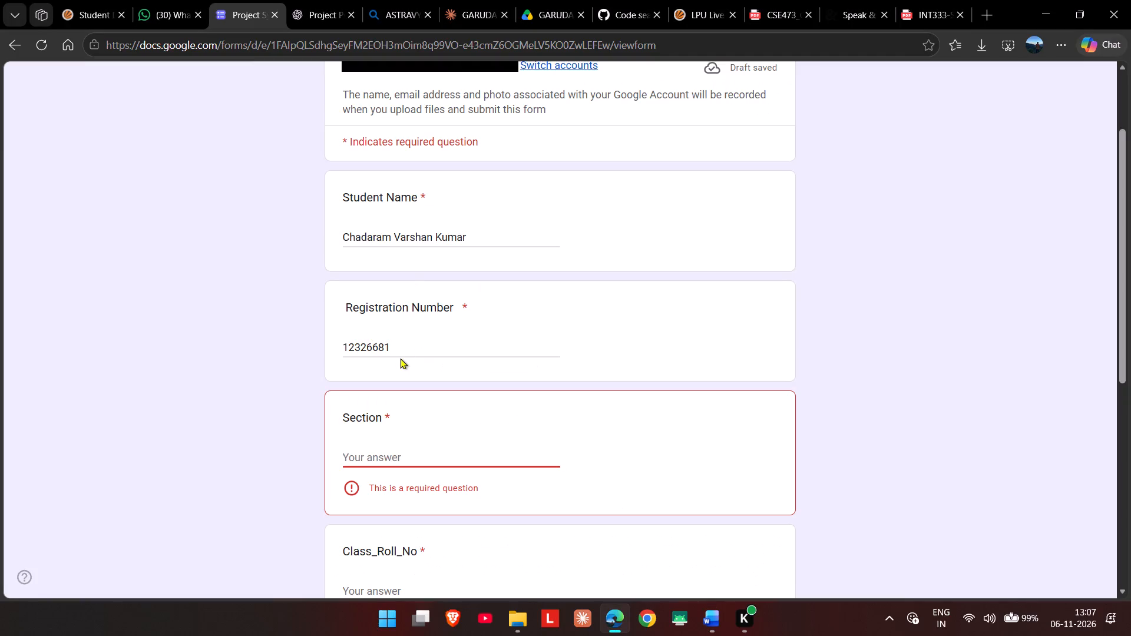
{"action": "left_click", "coordinate": [389, 456]}
{"action": "key", "text": "ctrl+v"}
{"action": "scroll", "coordinate": [389, 456], "scroll_direction": "down", "scroll_amount": 1}
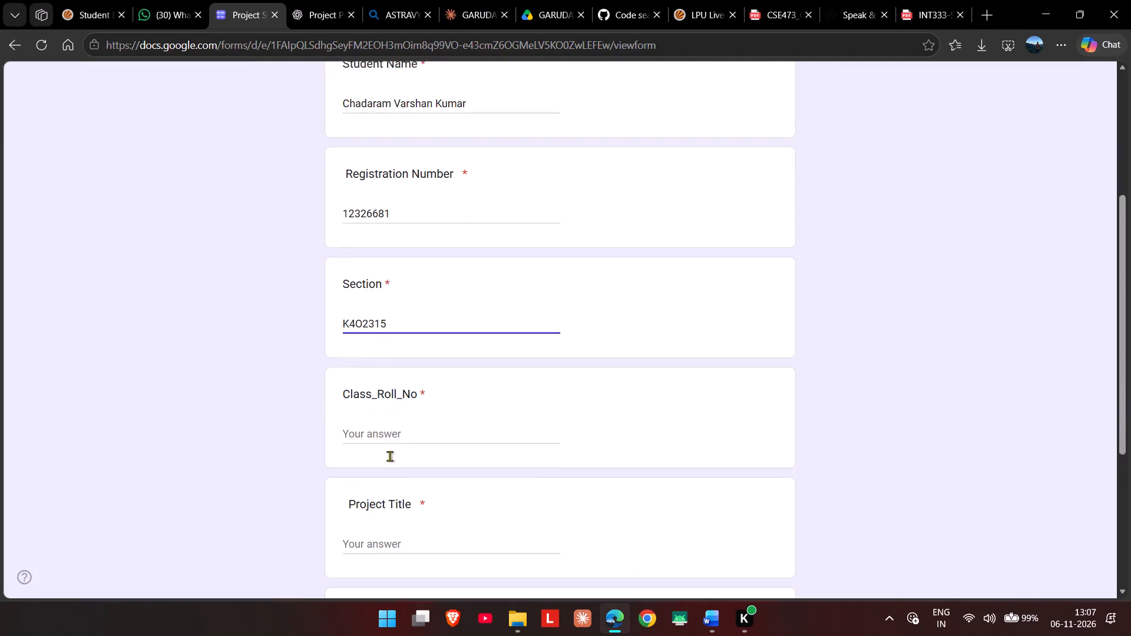
{"action": "scroll", "coordinate": [389, 456], "scroll_direction": "down", "scroll_amount": 1}
{"action": "left_click", "coordinate": [360, 386]}
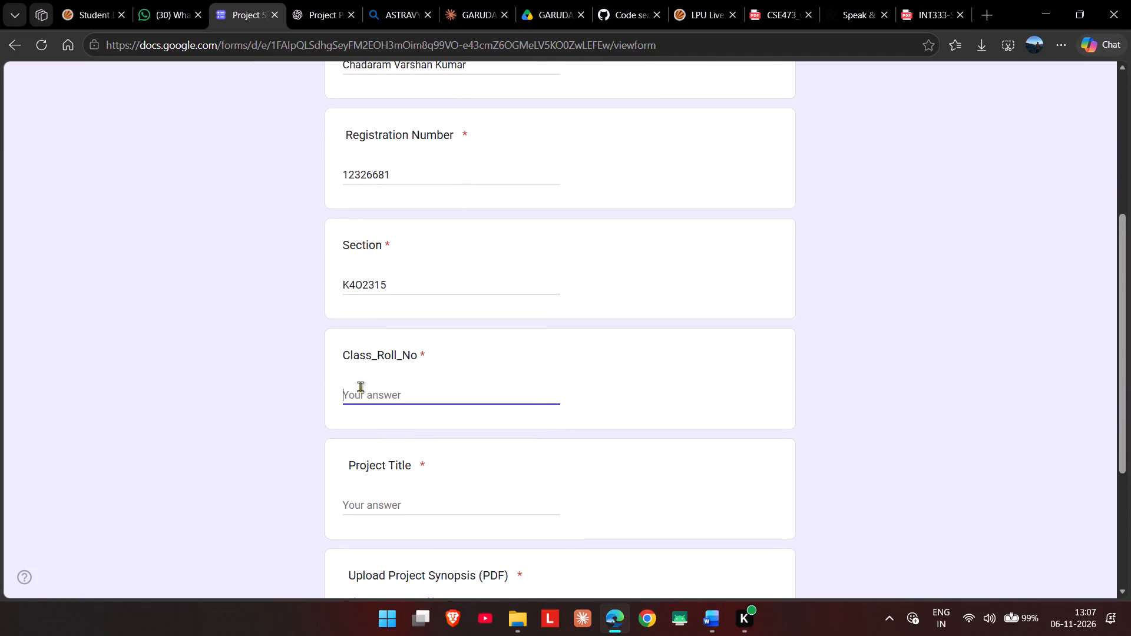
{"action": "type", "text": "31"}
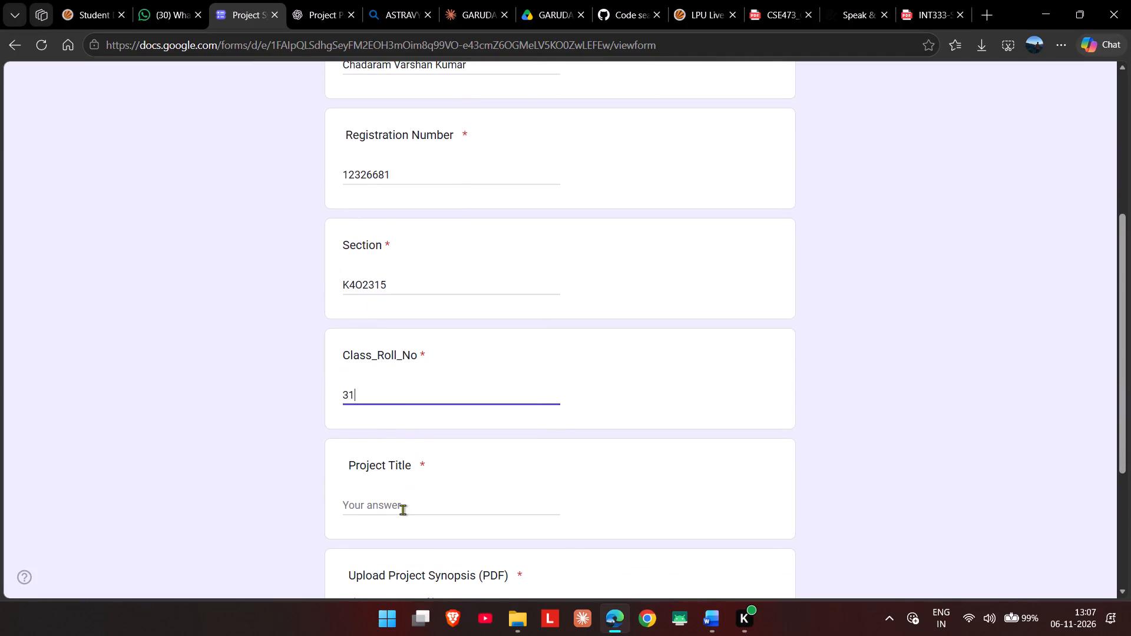
{"action": "left_click", "coordinate": [402, 509]}
{"action": "key", "text": "alt+Tab"}
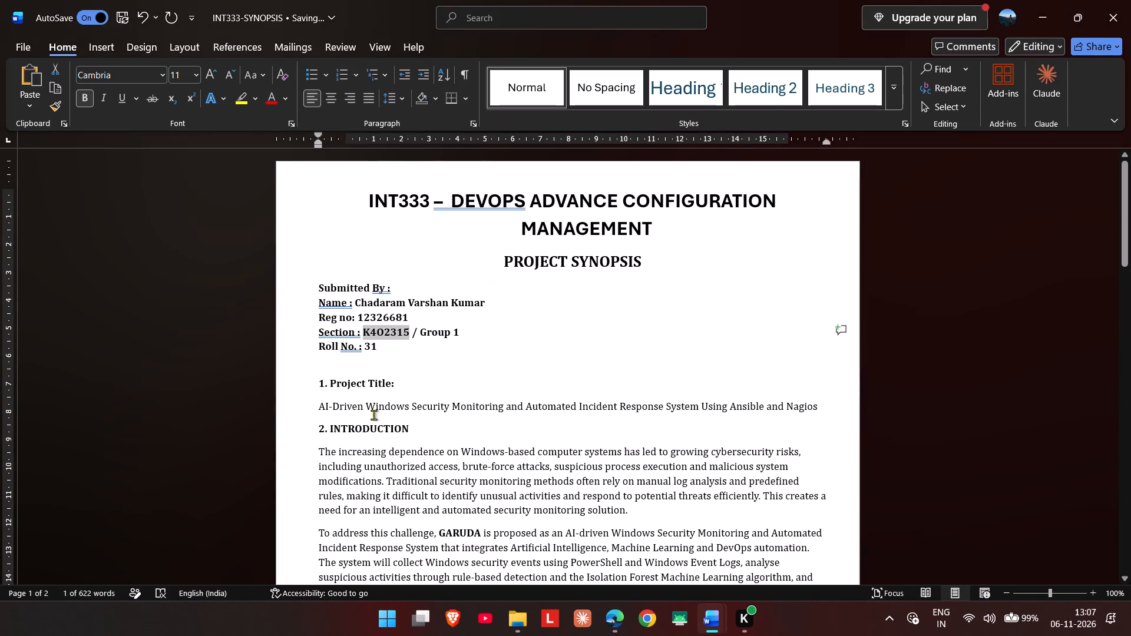
{"action": "left_click_drag", "start_coordinate": [317, 403], "coordinate": [811, 415]}
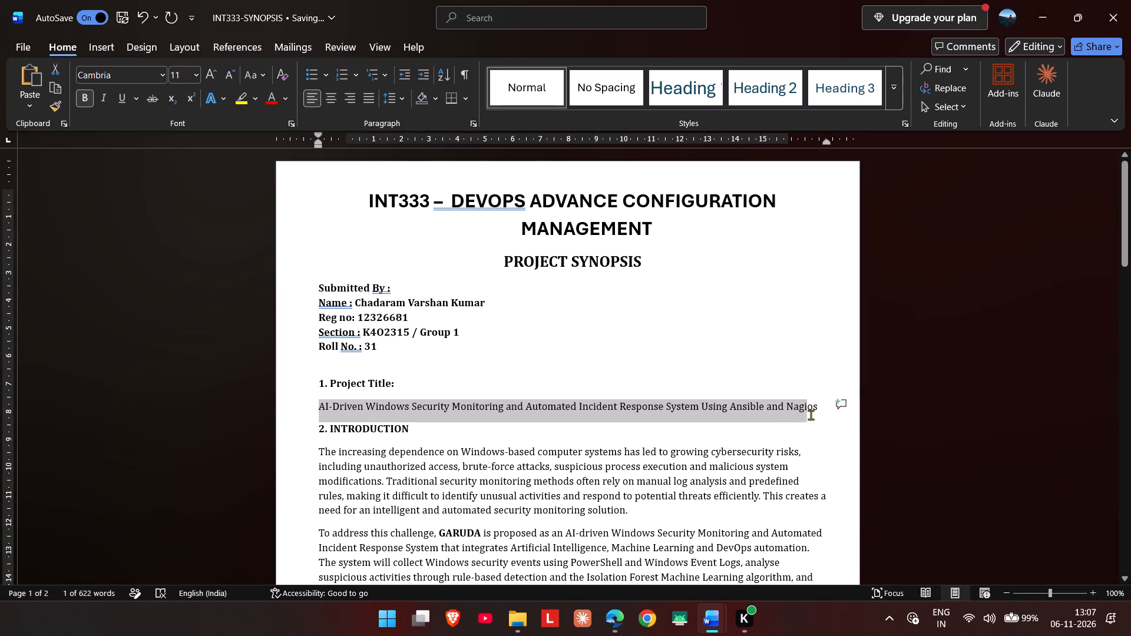
{"action": "left_click_drag", "start_coordinate": [811, 415], "coordinate": [819, 412]}
{"action": "left_click_drag", "start_coordinate": [819, 412], "coordinate": [818, 412]}
{"action": "scroll", "coordinate": [551, 381], "scroll_direction": "down", "scroll_amount": 1}
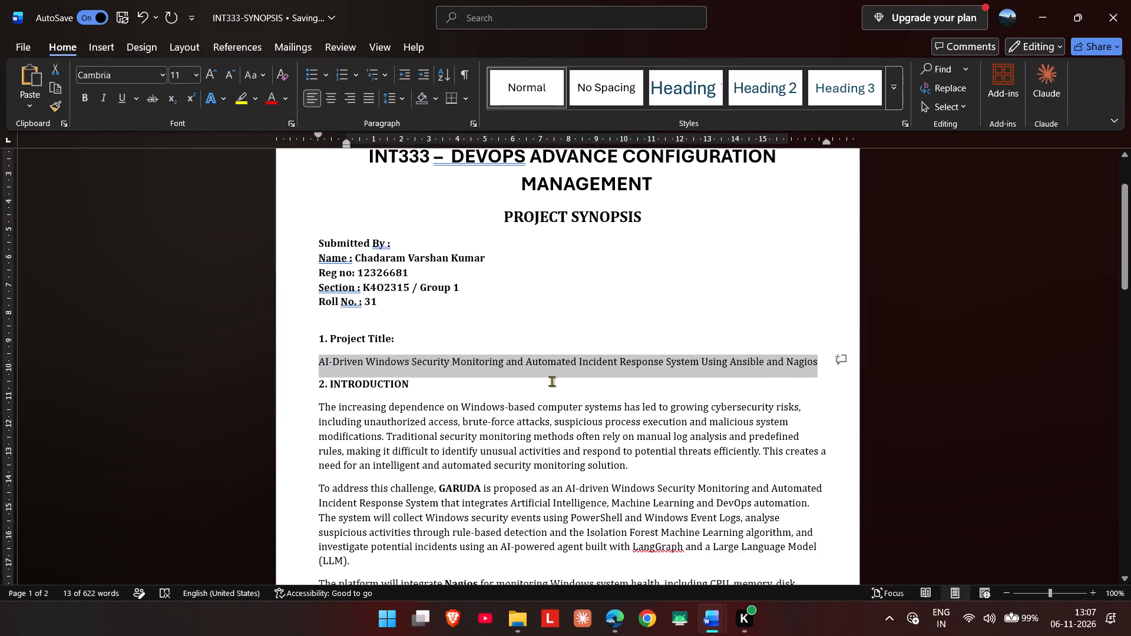
{"action": "scroll", "coordinate": [551, 381], "scroll_direction": "down", "scroll_amount": 1}
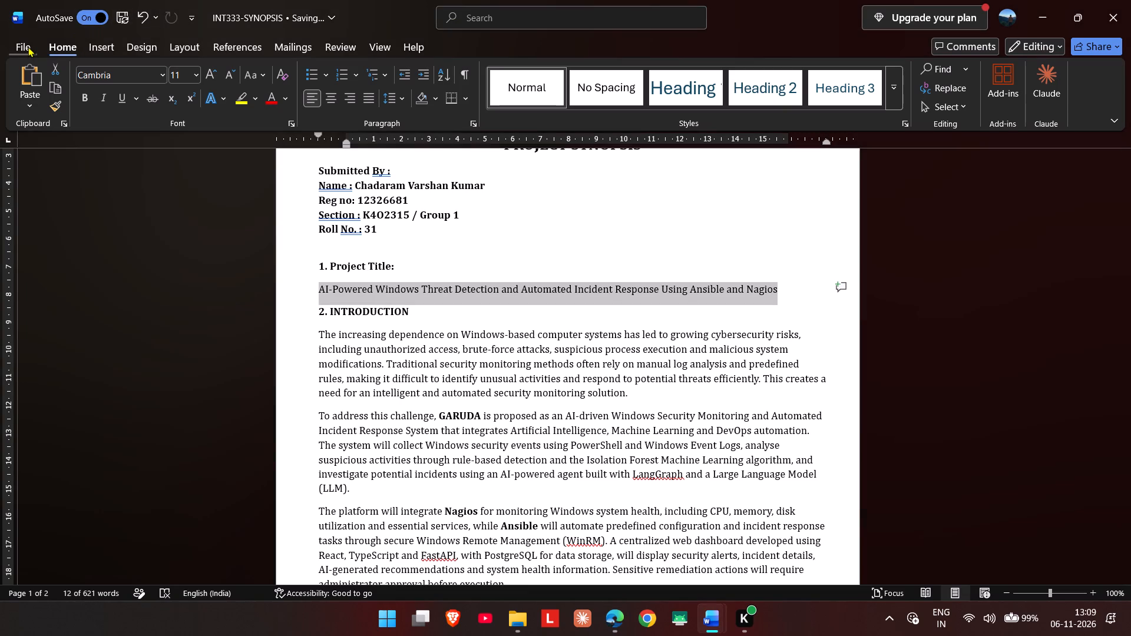
{"action": "left_click", "coordinate": [124, 15]}
{"action": "left_click", "coordinate": [91, 19]}
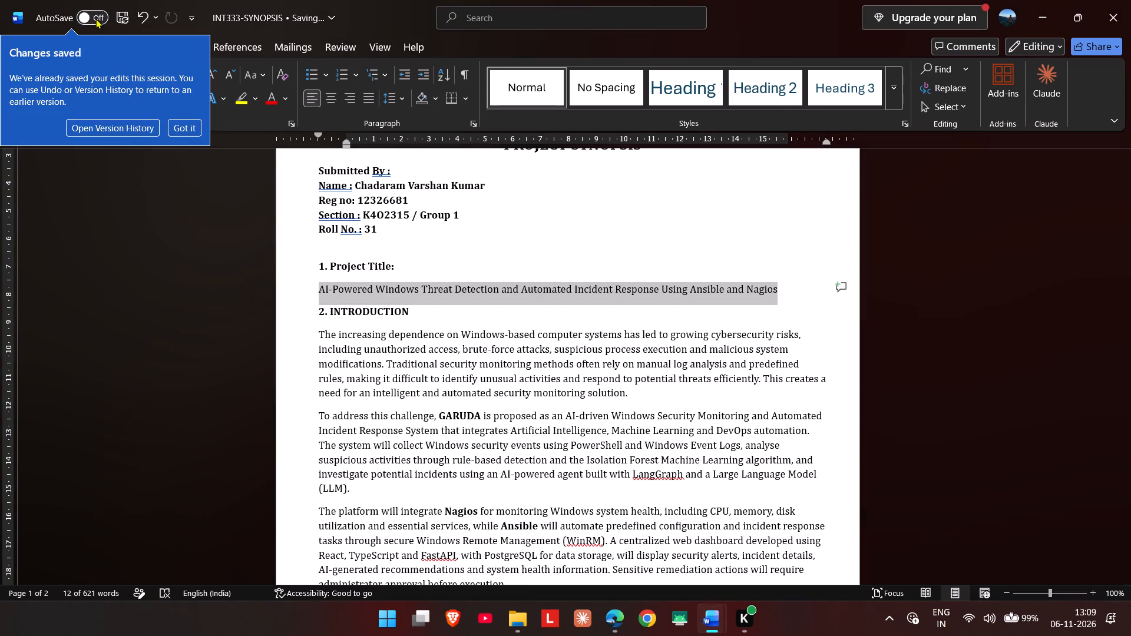
{"action": "left_click", "coordinate": [96, 18]}
{"action": "left_click", "coordinate": [18, 42]}
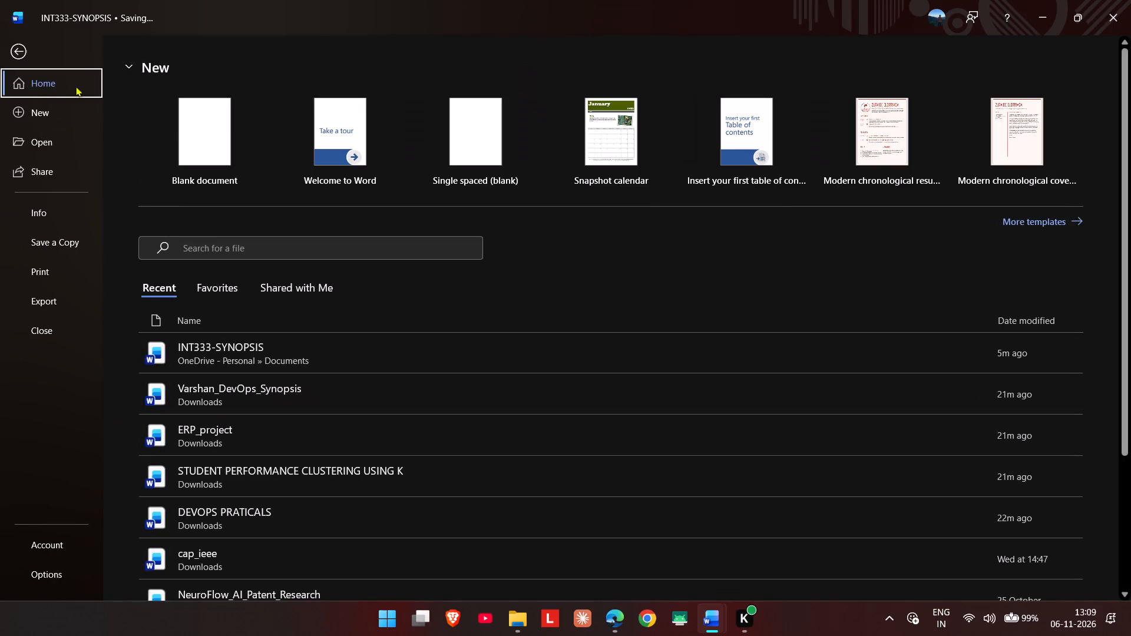
{"action": "left_click", "coordinate": [56, 245]}
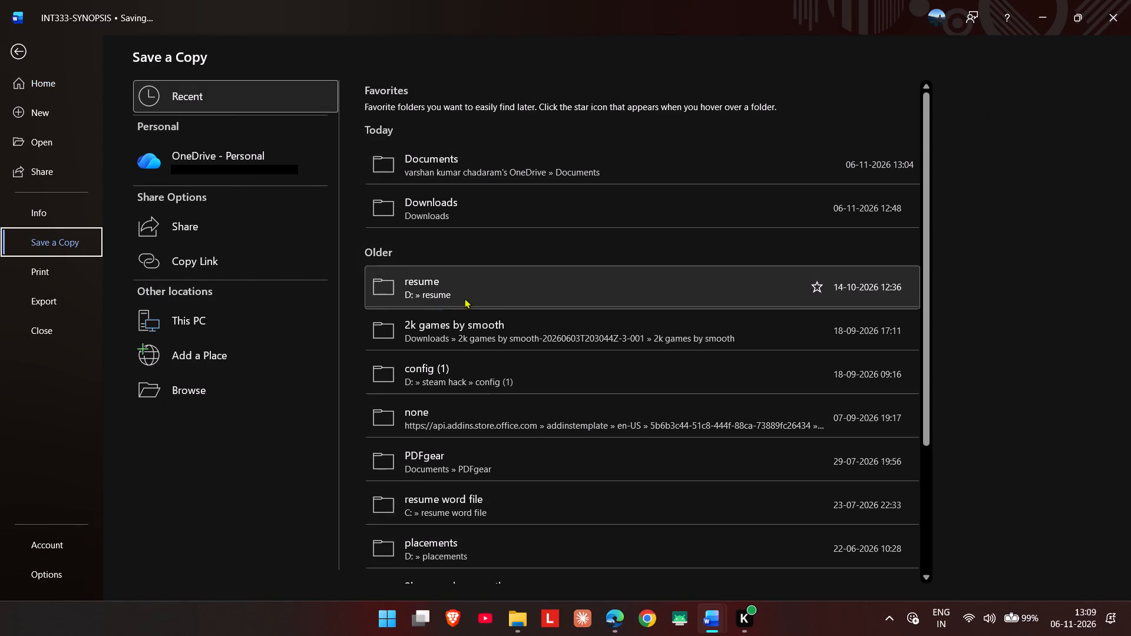
{"action": "left_click", "coordinate": [473, 150]}
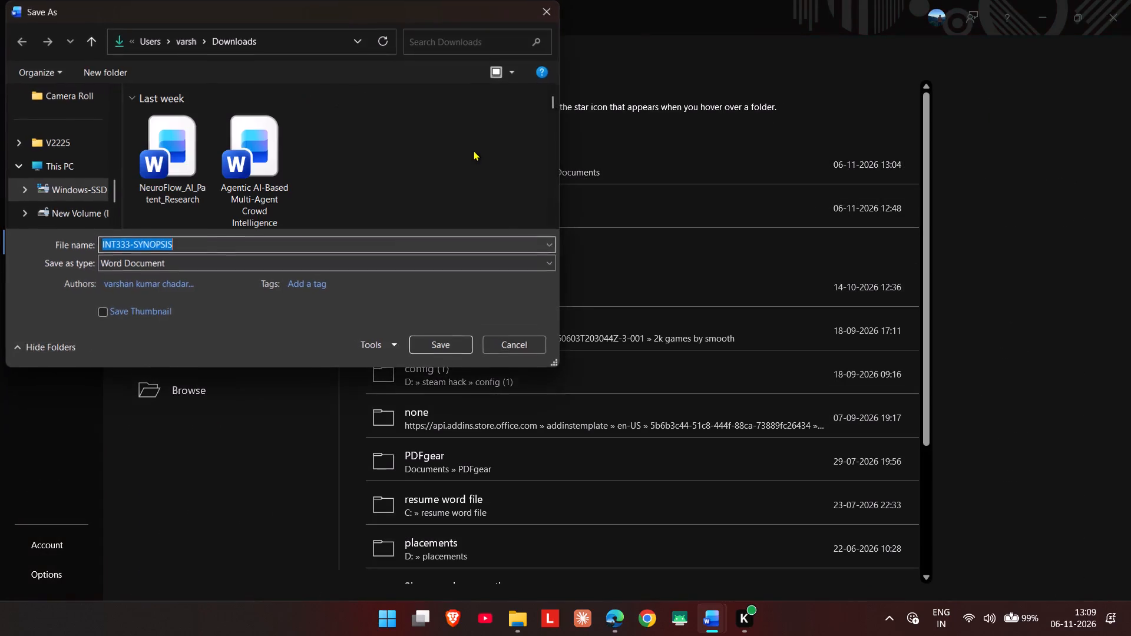
{"action": "left_click", "coordinate": [316, 263]}
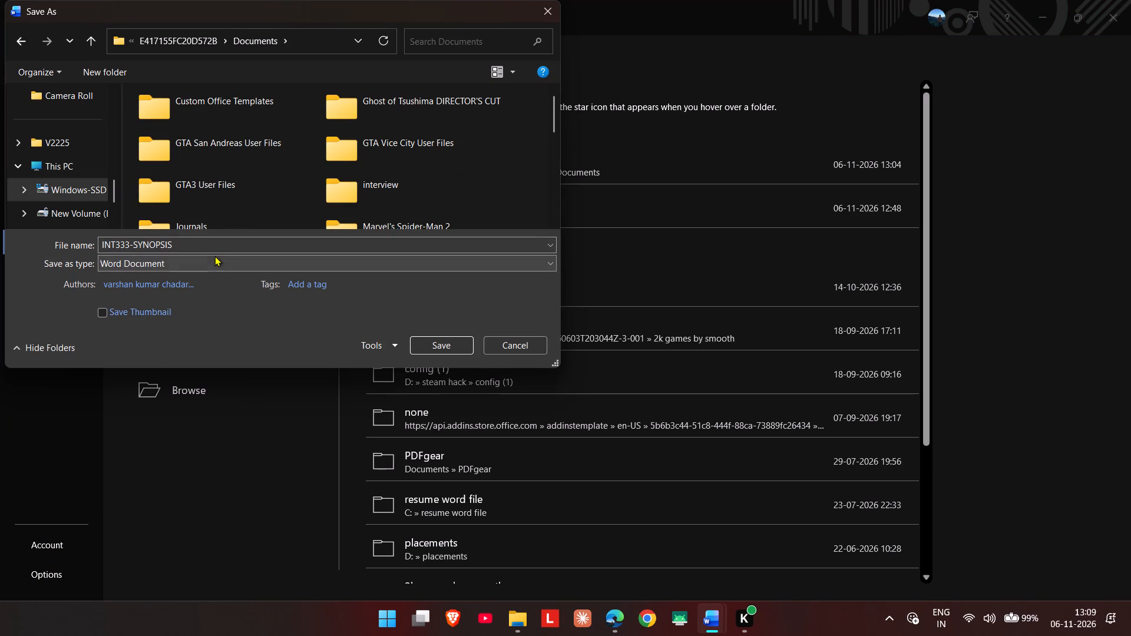
{"action": "left_click", "coordinate": [214, 256]}
{"action": "left_click", "coordinate": [179, 350]}
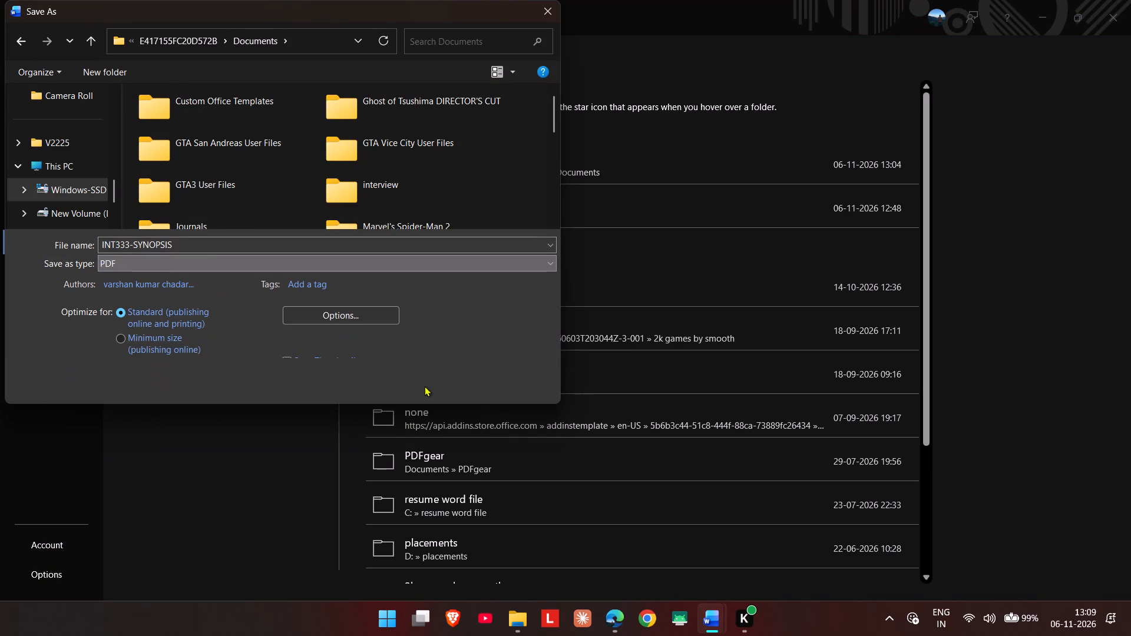
{"action": "left_click", "coordinate": [447, 381]}
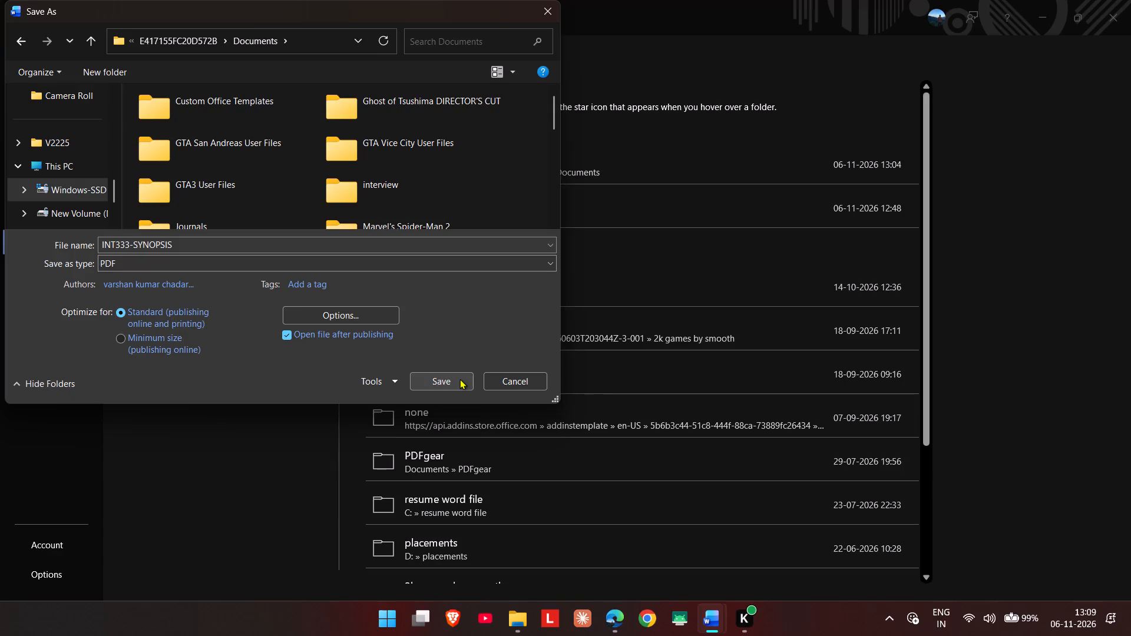
{"action": "left_click", "coordinate": [459, 379]}
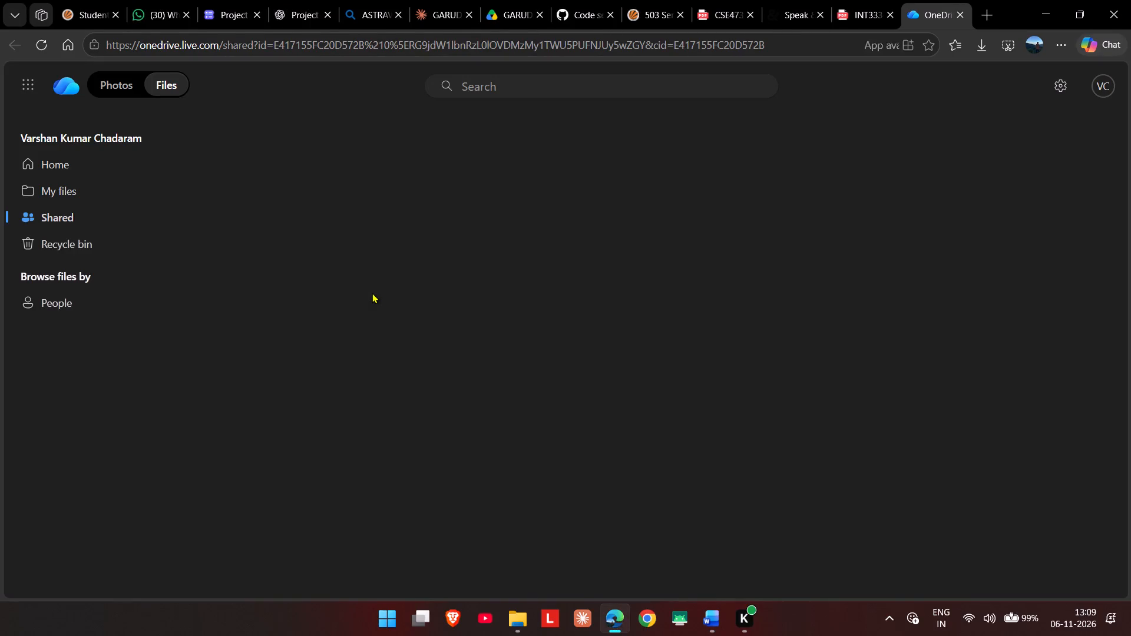
Close the OneDrive page in the browser and view the INT333-SYNOPSIS PDF opened from the Downloads folder.
{"action": "left_click", "coordinate": [966, 15]}
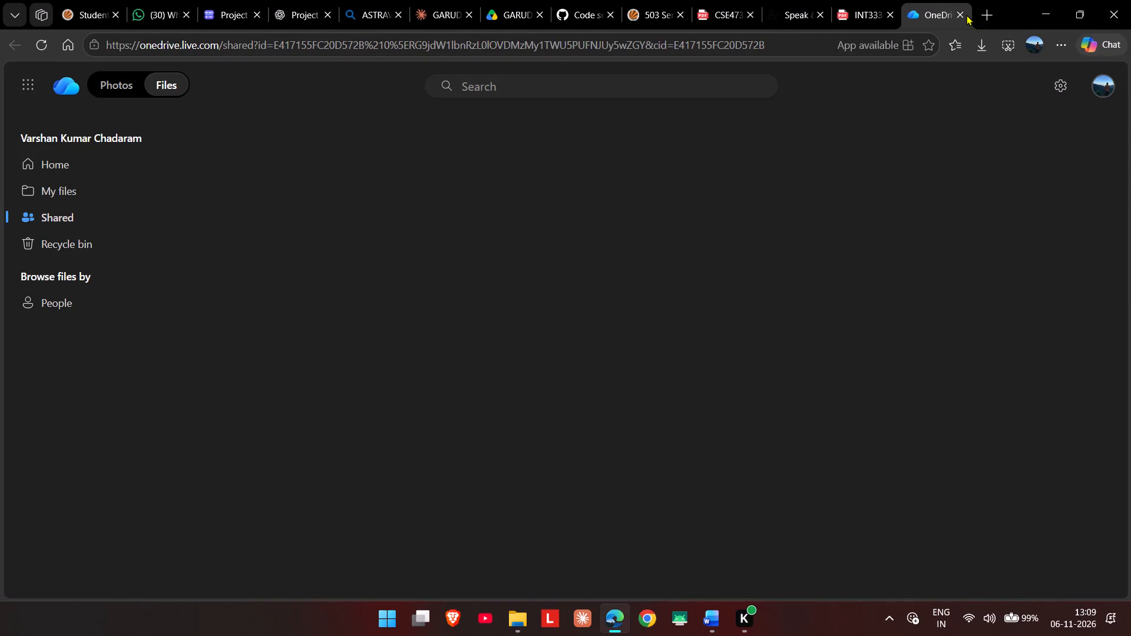
{"action": "left_click", "coordinate": [963, 15]}
{"action": "left_click", "coordinate": [930, 16]}
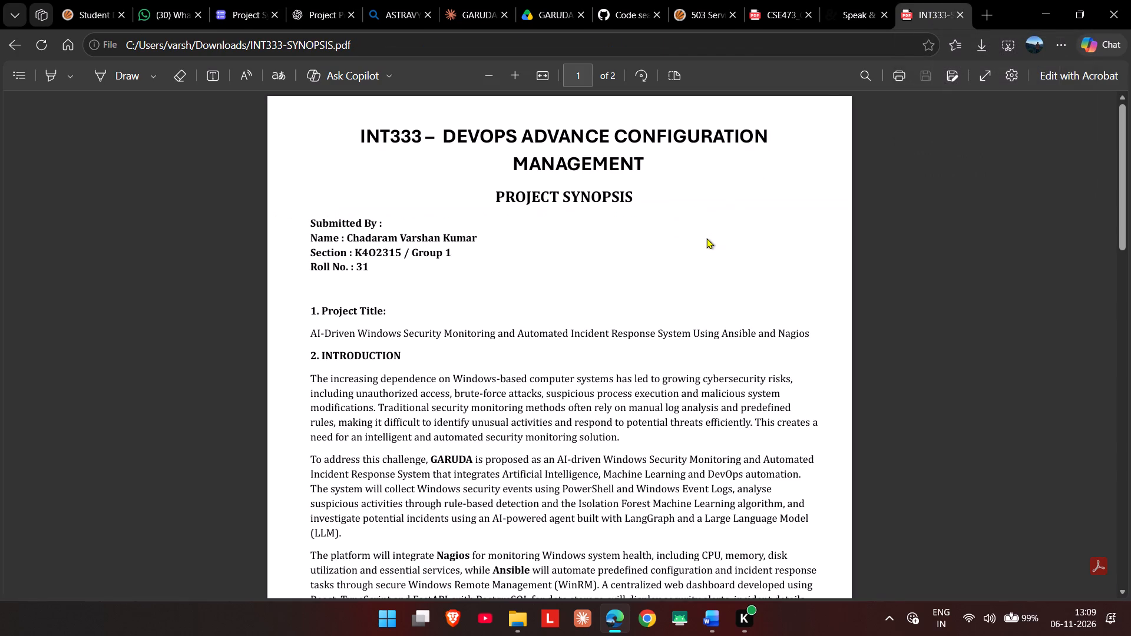
{"action": "key", "text": "alt+Tab"}
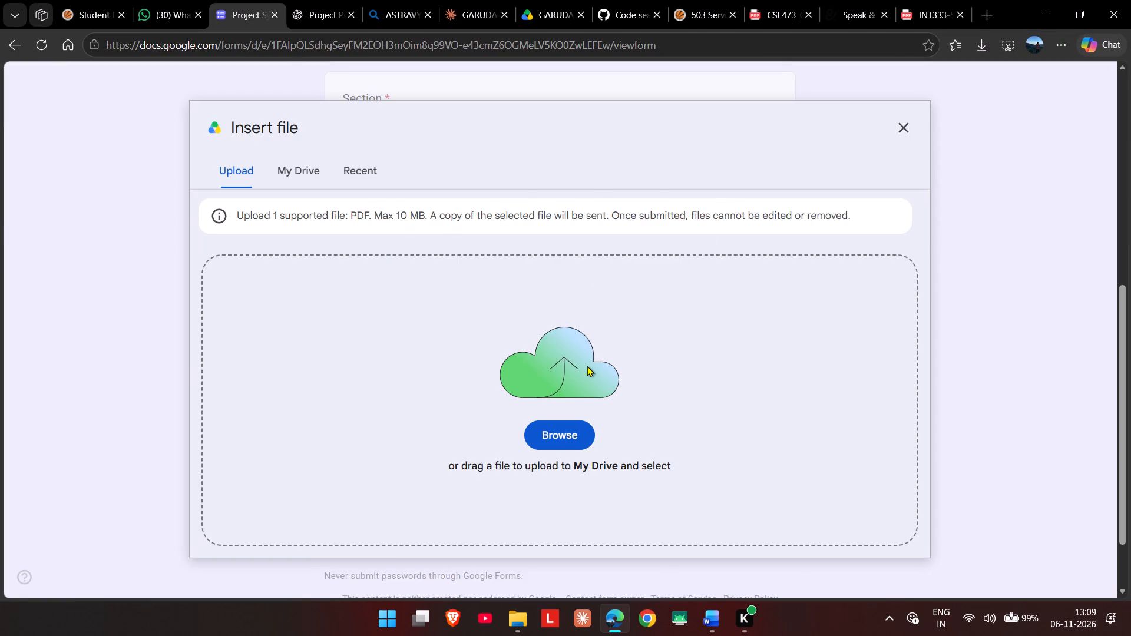
{"action": "key", "text": "alt+Tab"}
Return to the INT333-SYNOPSIS document in Word and check its heading, submitter details and project title.
{"action": "left_click", "coordinate": [709, 615]}
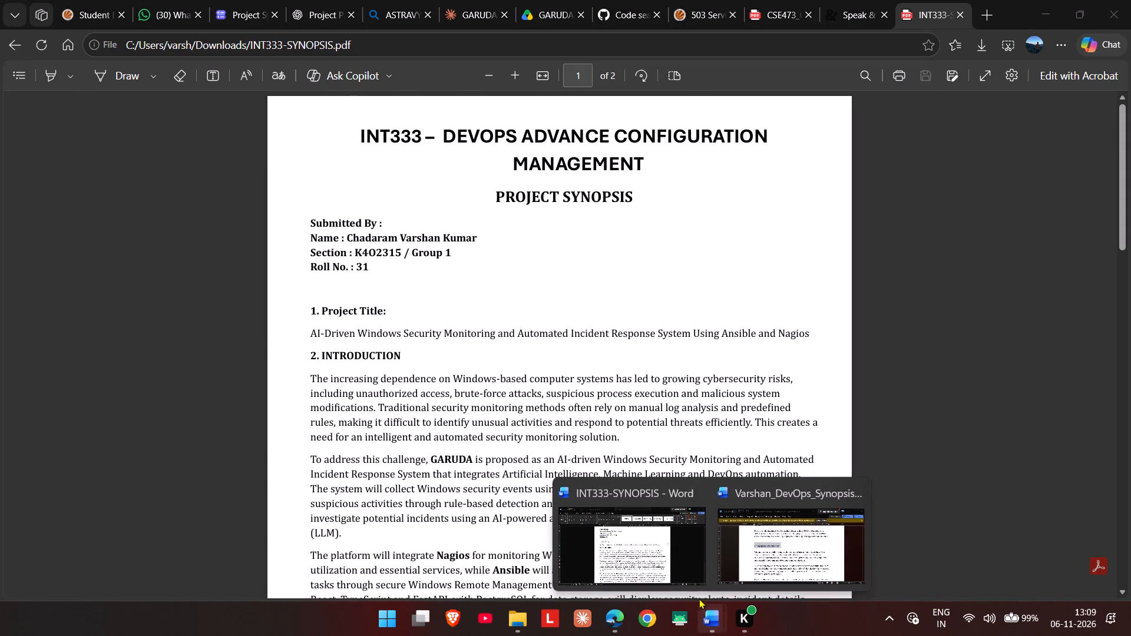
{"action": "left_click", "coordinate": [694, 553]}
{"action": "scroll", "coordinate": [563, 429], "scroll_direction": "up", "scroll_amount": 1}
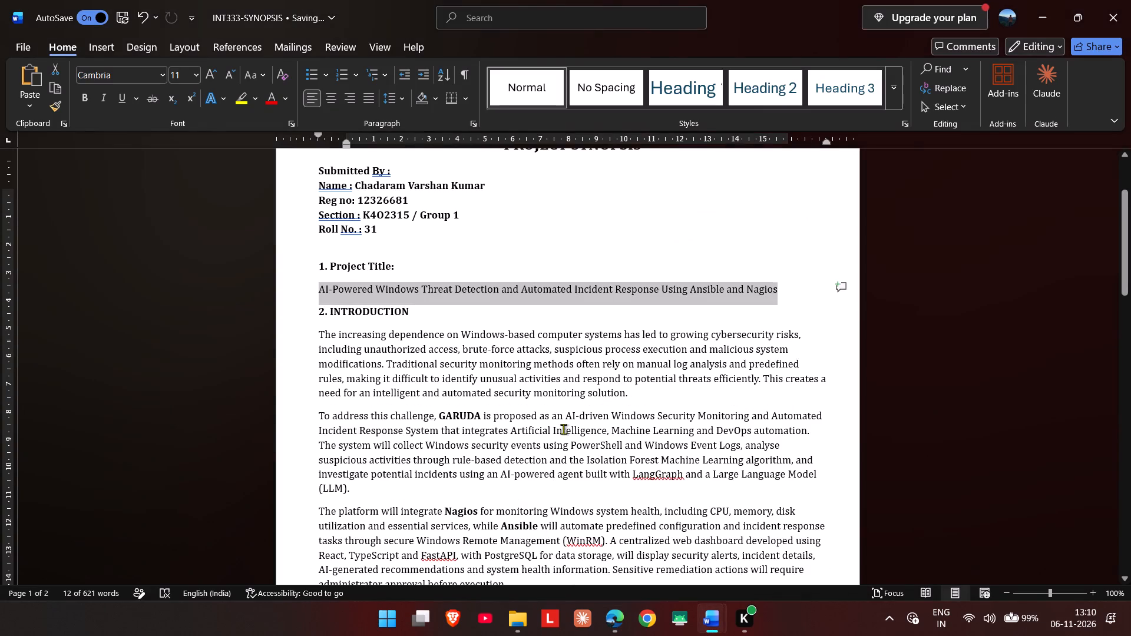
{"action": "scroll", "coordinate": [563, 429], "scroll_direction": "up", "scroll_amount": 2}
{"action": "scroll", "coordinate": [563, 429], "scroll_direction": "down", "scroll_amount": 1}
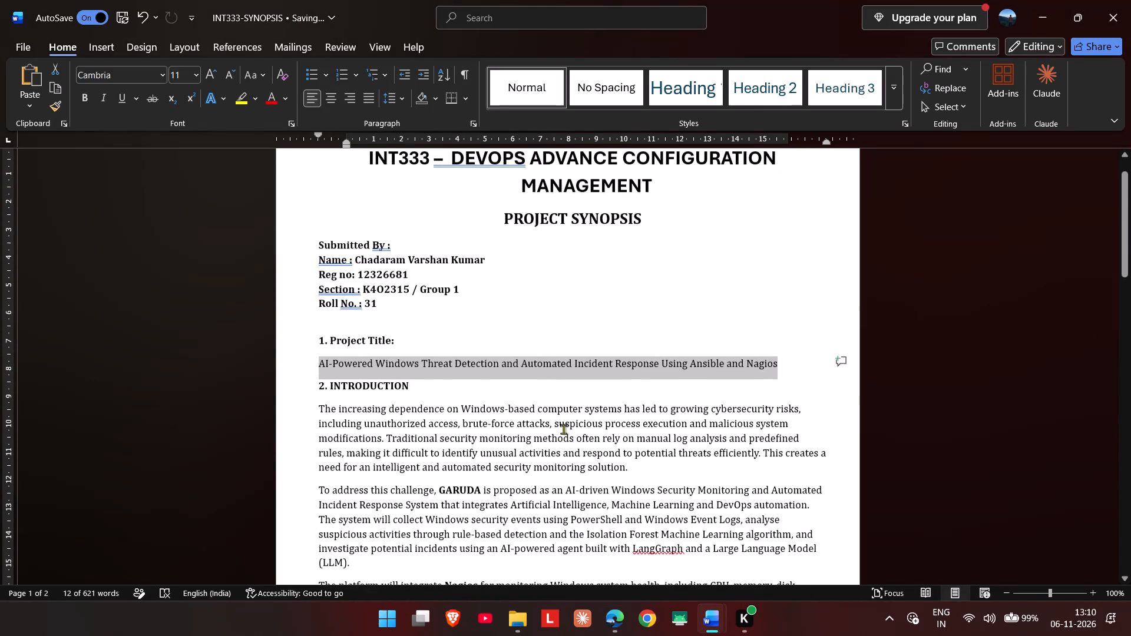
{"action": "scroll", "coordinate": [563, 429], "scroll_direction": "down", "scroll_amount": 2}
{"action": "key", "text": "alt+Tab"}
{"action": "key", "text": "alt+Tab"}
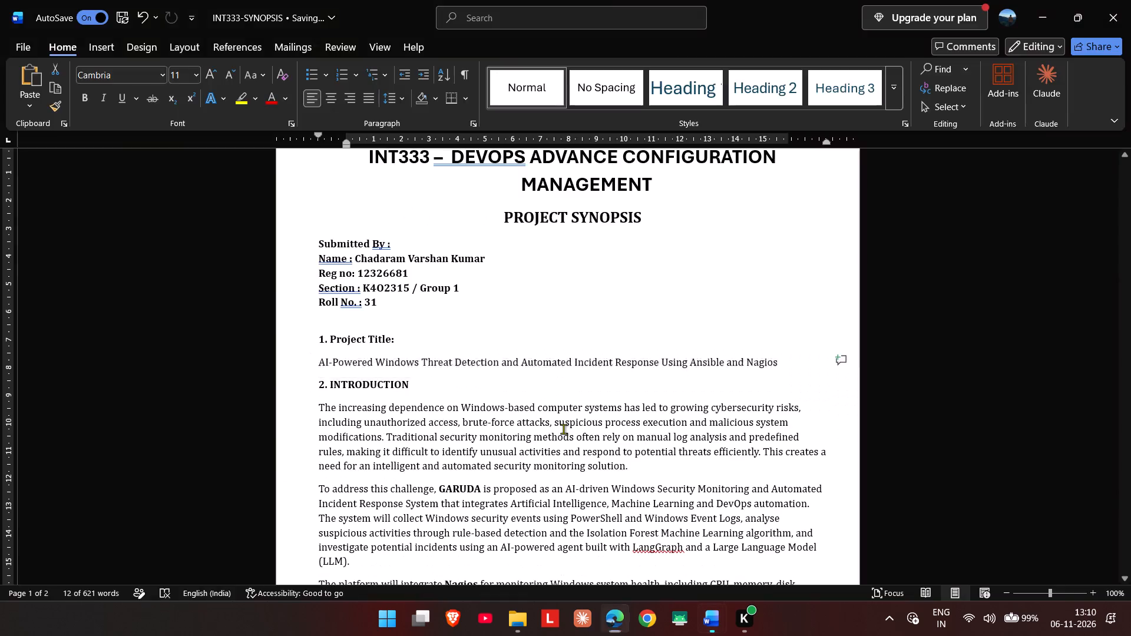
Close the old INT333-SYNOPSIS PDF in the browser and return to the synopsis document in Word.
{"action": "key", "text": "alt+Tab"}
{"action": "scroll", "coordinate": [563, 429], "scroll_direction": "up", "scroll_amount": 1}
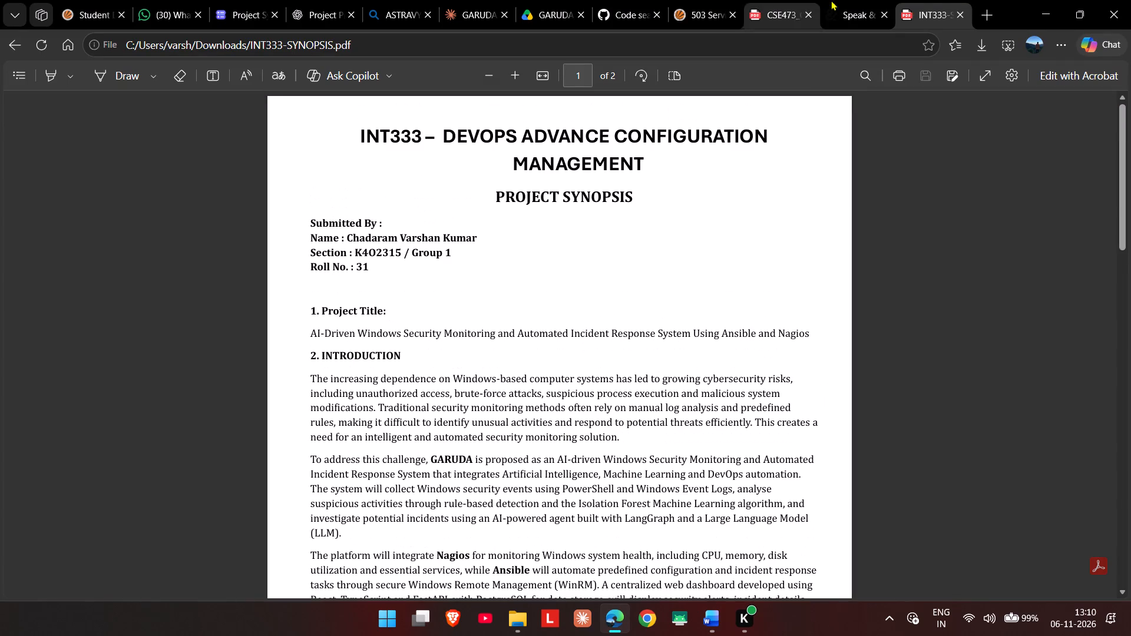
{"action": "key", "text": "ctrl+w"}
{"action": "key", "text": "alt+Tab"}
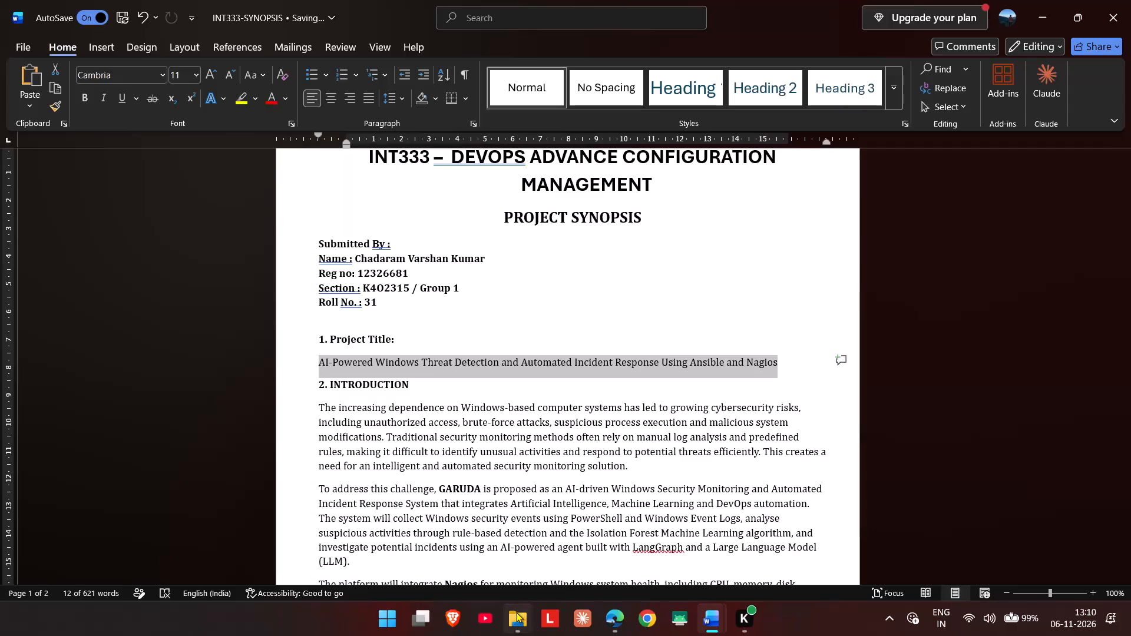
Save a copy of the synopsis as a PDF named "INT333-SYNOPSIS." with a trailing period in the Downloads folder.
{"action": "left_click", "coordinate": [24, 47]}
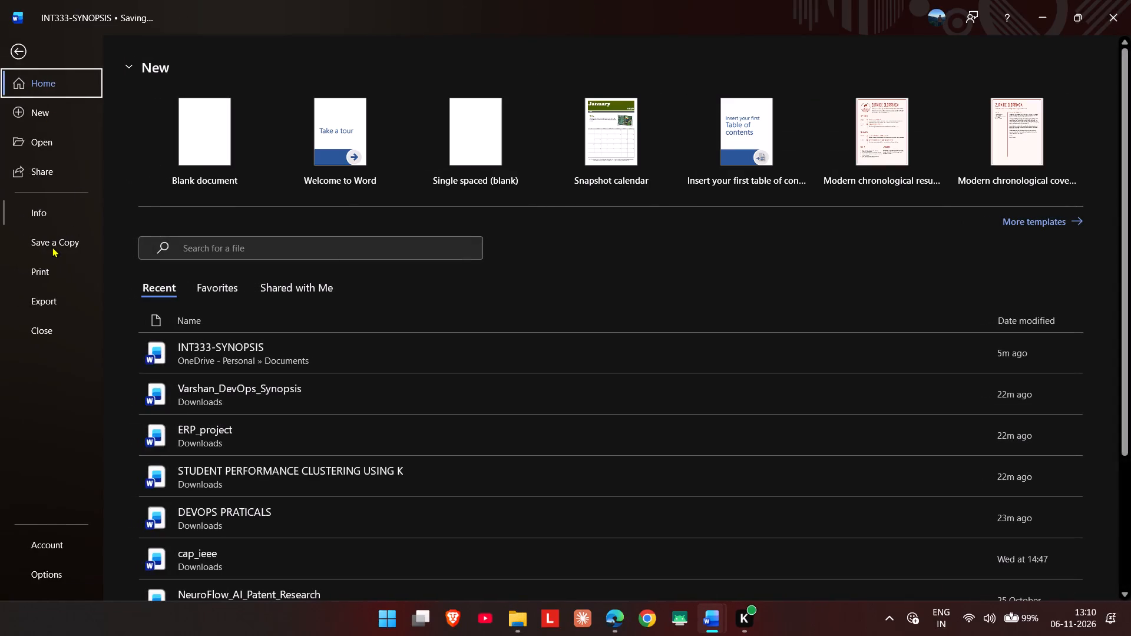
{"action": "left_click", "coordinate": [52, 247]}
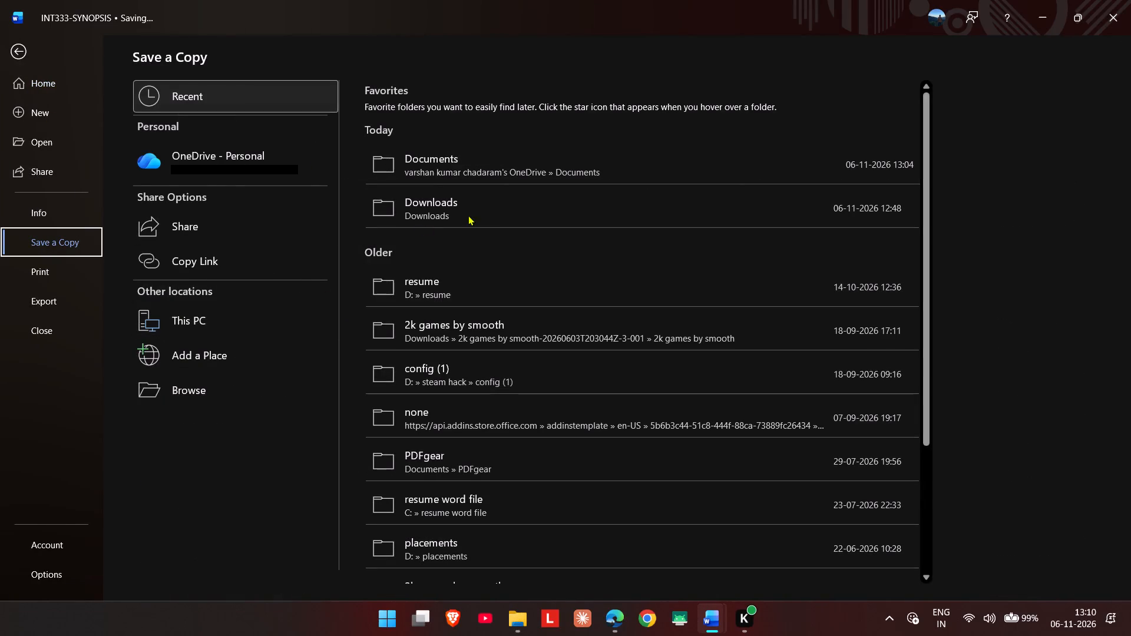
{"action": "left_click", "coordinate": [490, 204]}
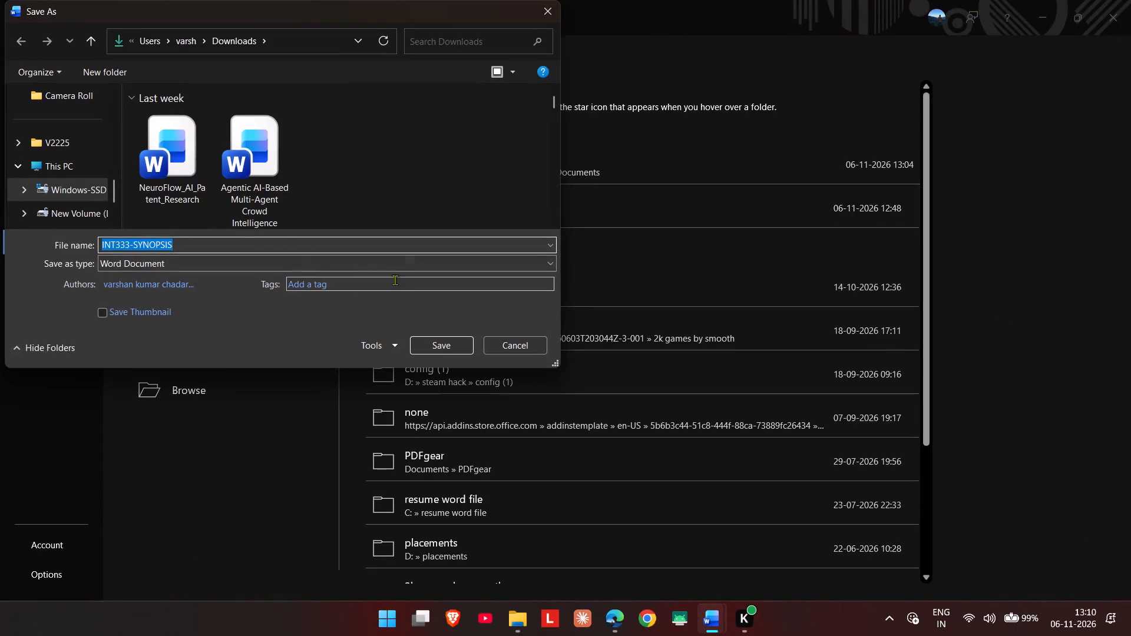
{"action": "left_click", "coordinate": [415, 260]}
{"action": "left_click", "coordinate": [251, 343]}
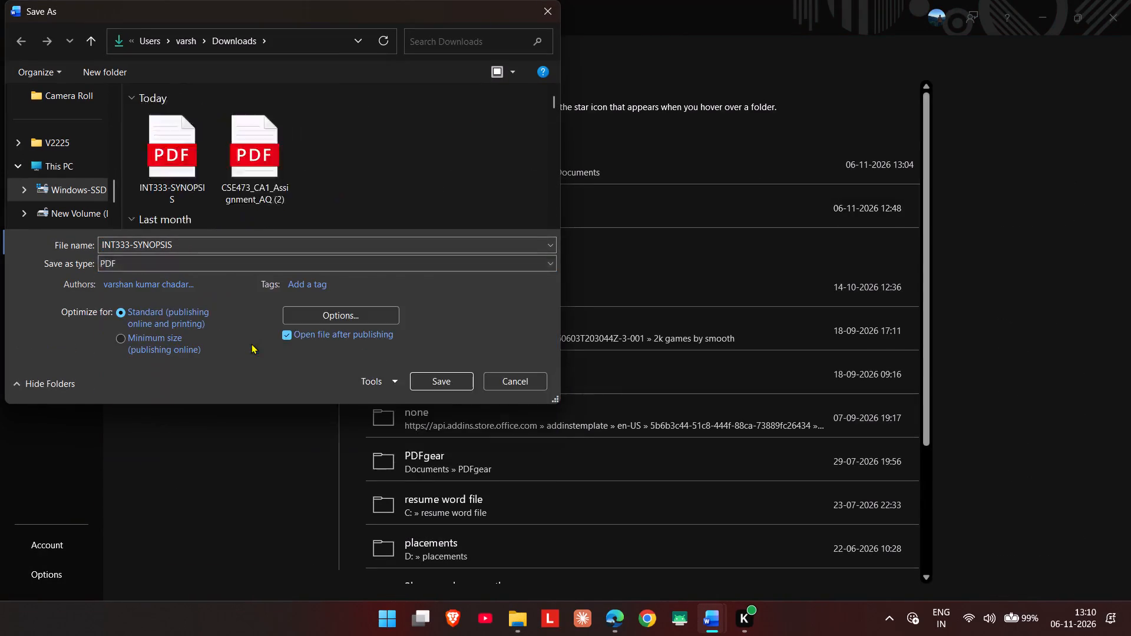
{"action": "left_click", "coordinate": [180, 243]}
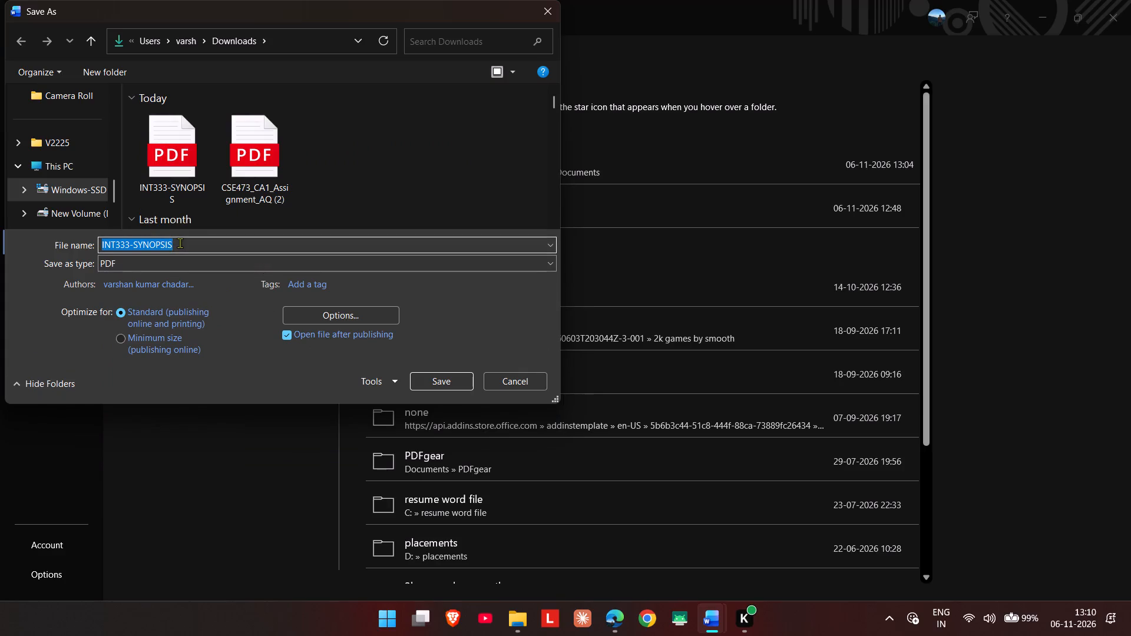
{"action": "left_click", "coordinate": [180, 243]}
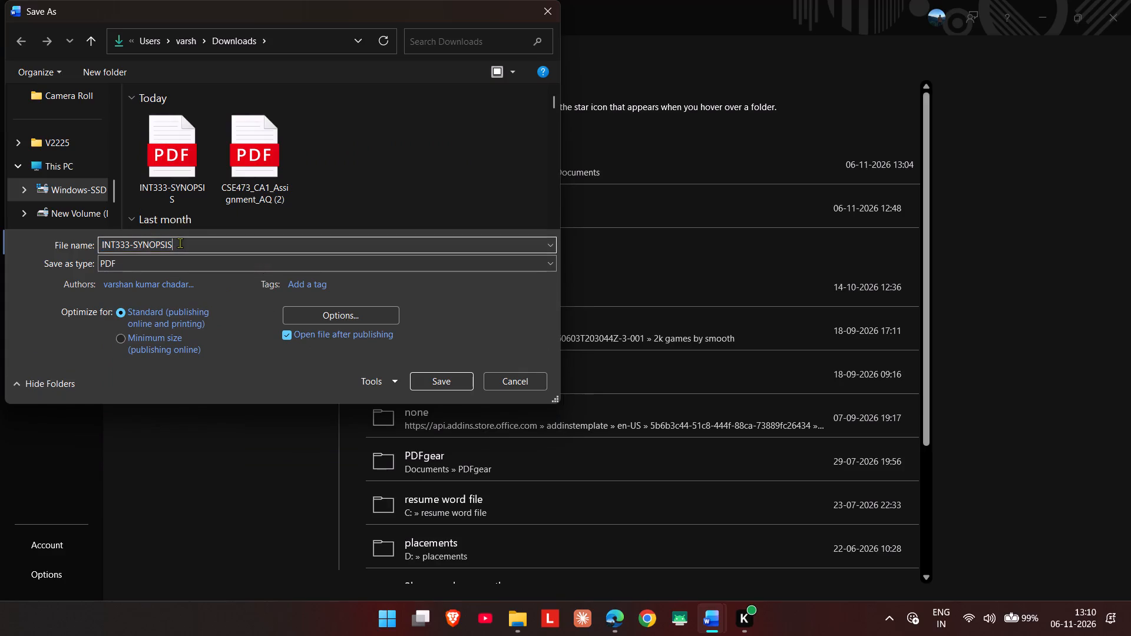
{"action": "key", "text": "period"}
{"action": "left_click", "coordinate": [468, 383]}
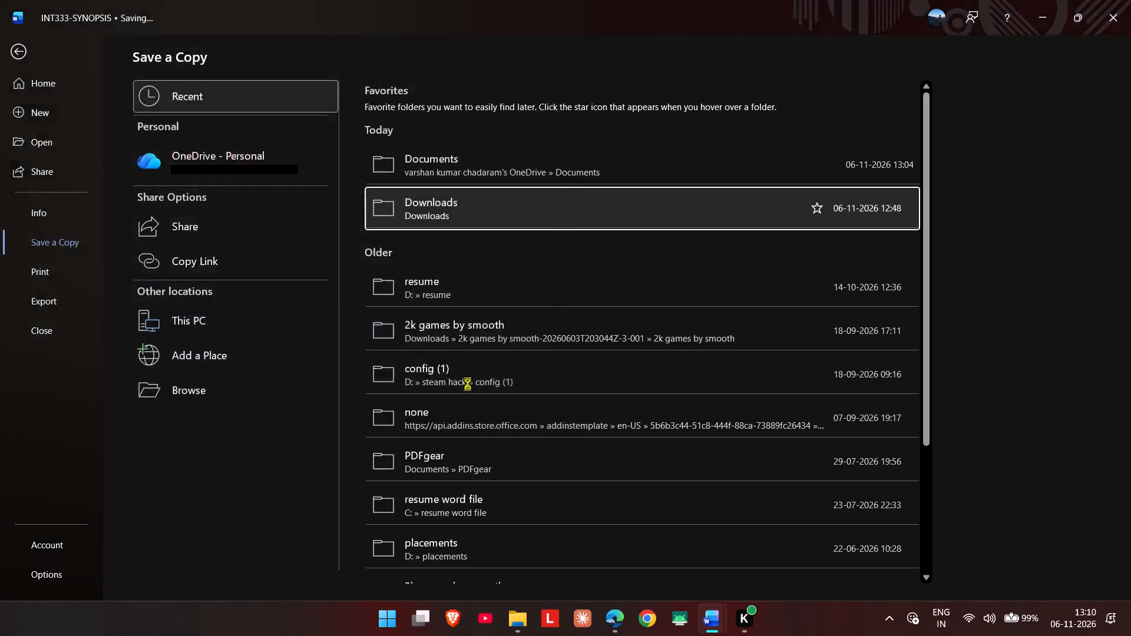
Check the submitter details, project title and introduction in the newly saved synopsis PDF.
{"action": "scroll", "coordinate": [554, 279], "scroll_direction": "down", "scroll_amount": 2}
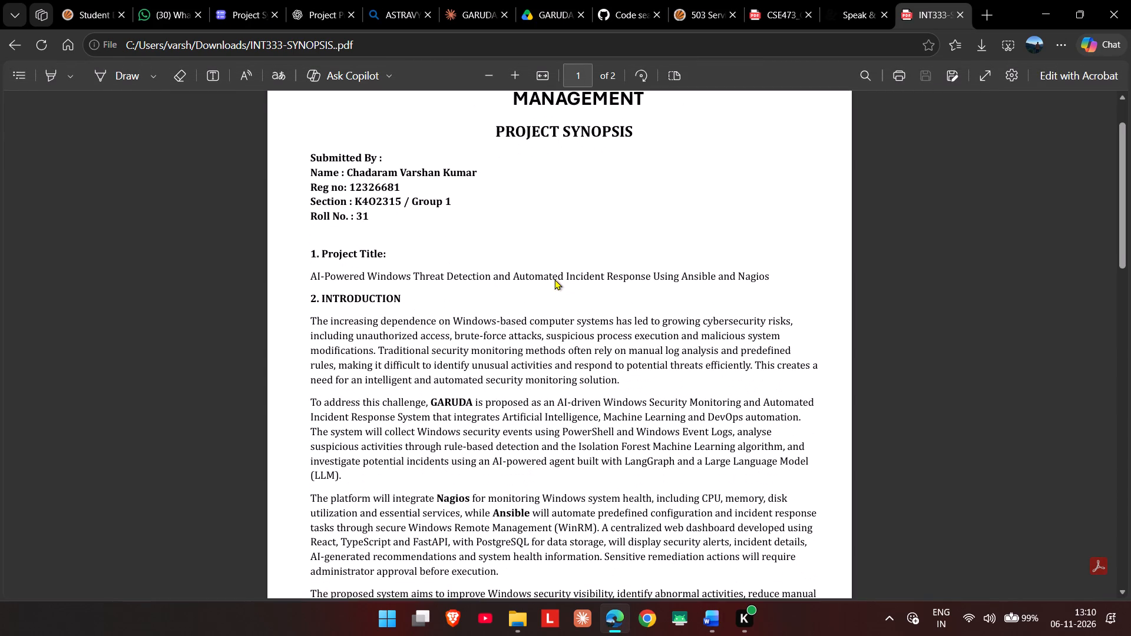
{"action": "scroll", "coordinate": [554, 279], "scroll_direction": "down", "scroll_amount": 3}
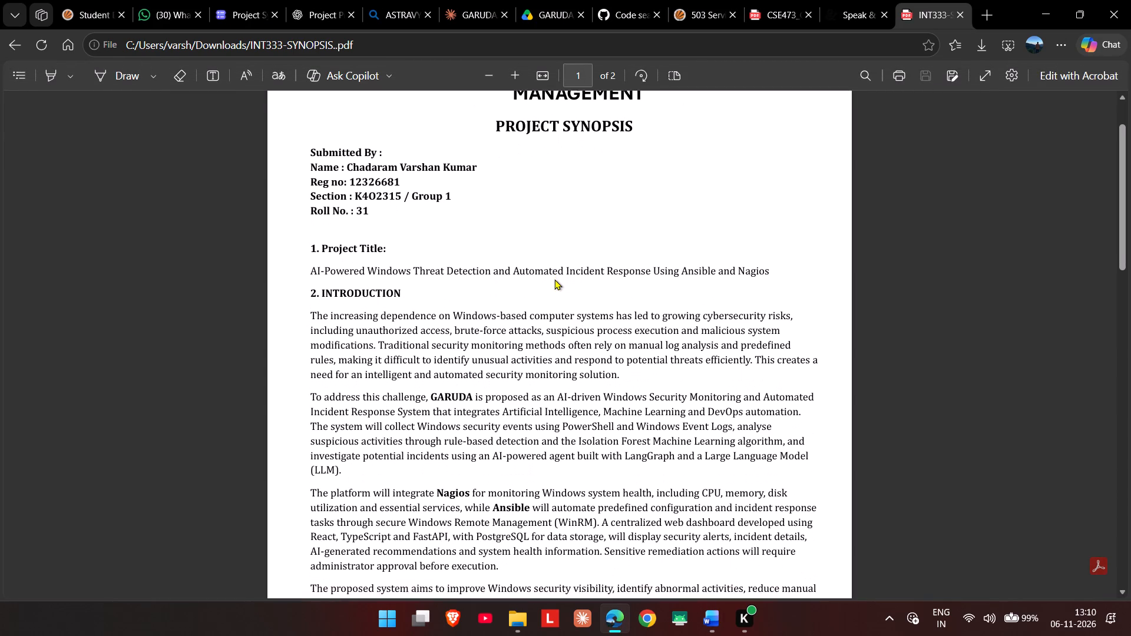
{"action": "scroll", "coordinate": [554, 279], "scroll_direction": "down", "scroll_amount": 4}
{"action": "scroll", "coordinate": [554, 279], "scroll_direction": "up", "scroll_amount": 7}
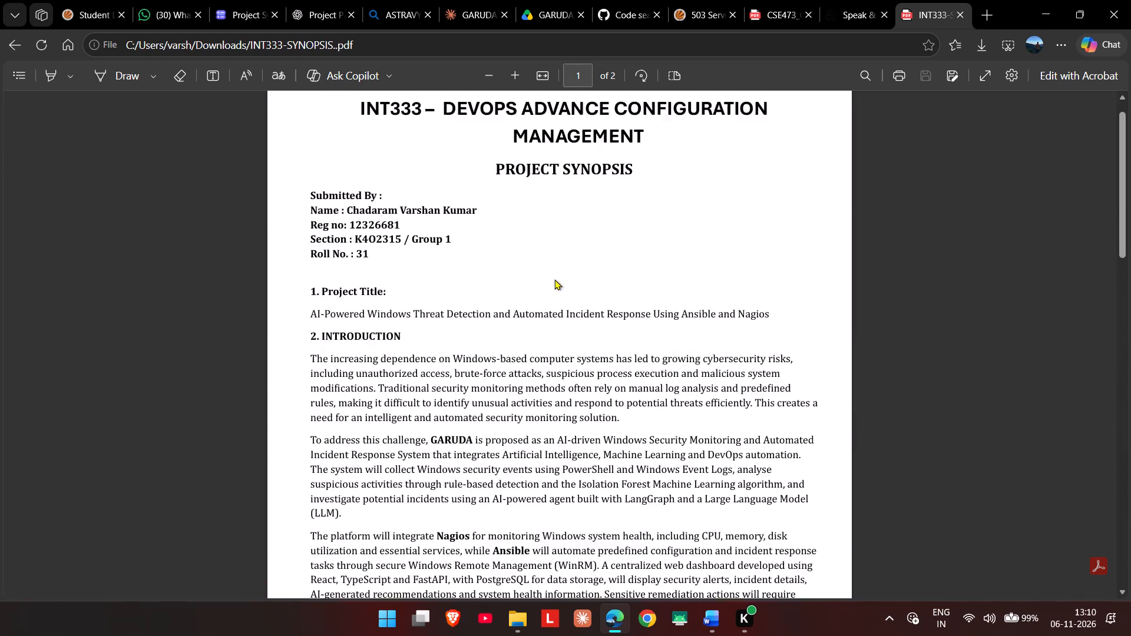
{"action": "scroll", "coordinate": [554, 279], "scroll_direction": "up", "scroll_amount": 6}
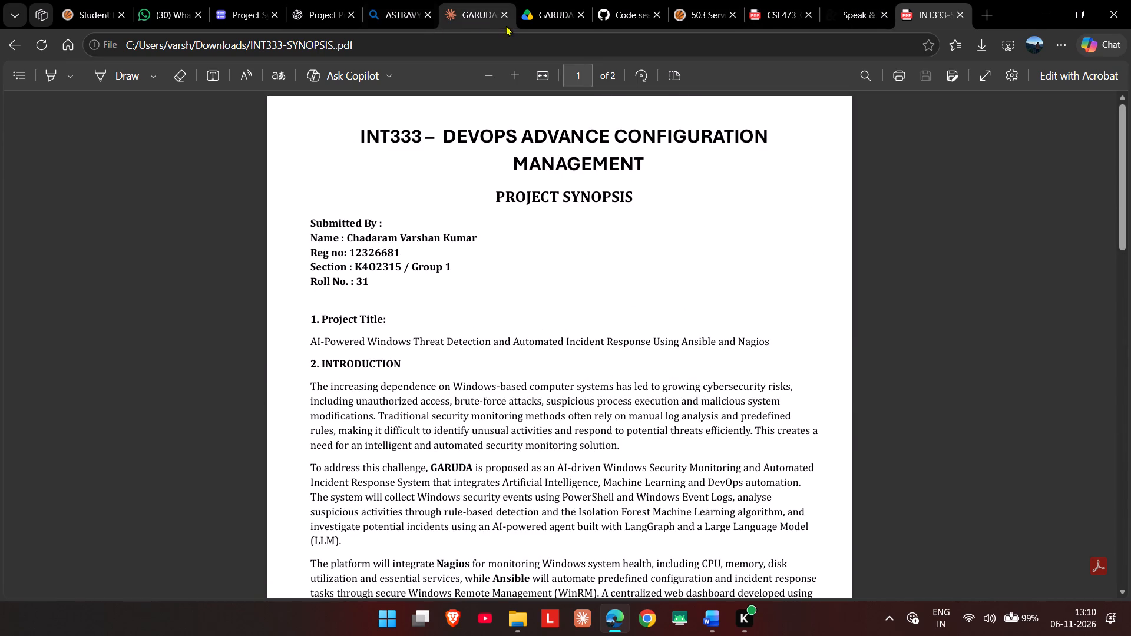
In the Project Synopsis Submission form, preview "INT333-SYNOPSIS." from Downloads through its second page and upload it as the synopsis file.
{"action": "left_click", "coordinate": [555, 0]}
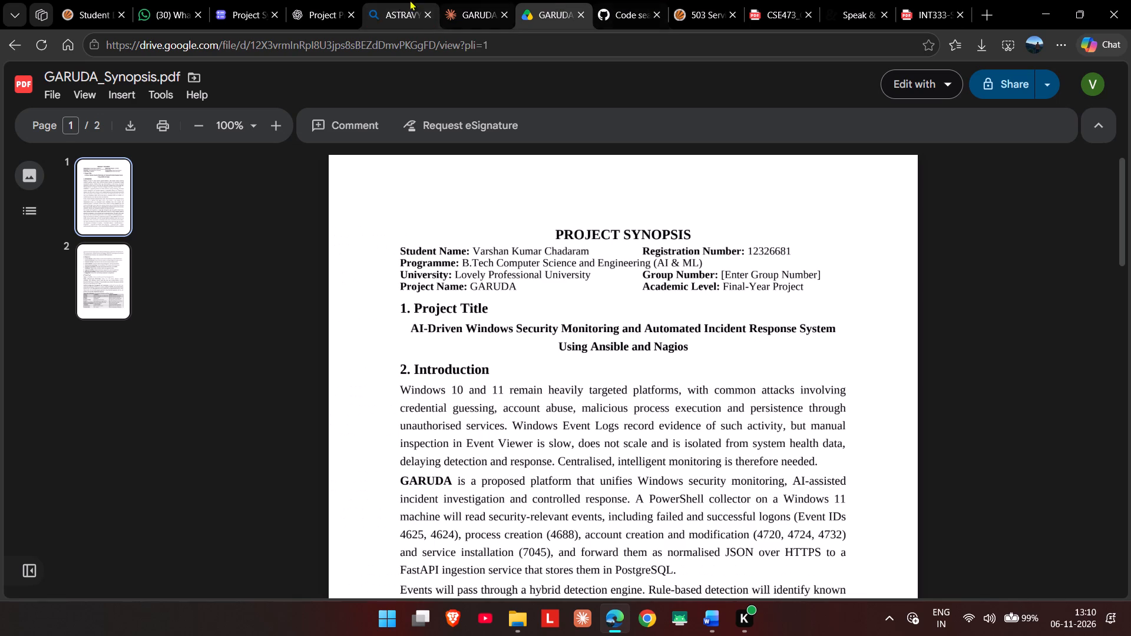
{"action": "left_click", "coordinate": [262, 0]}
{"action": "left_click", "coordinate": [556, 427]}
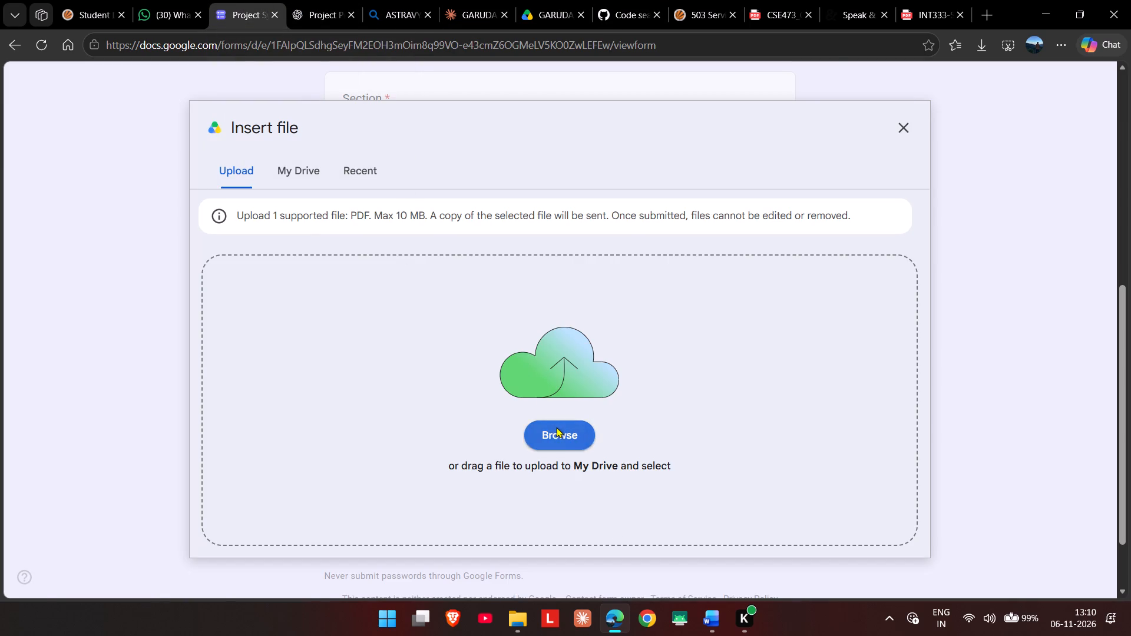
{"action": "left_click", "coordinate": [181, 144]}
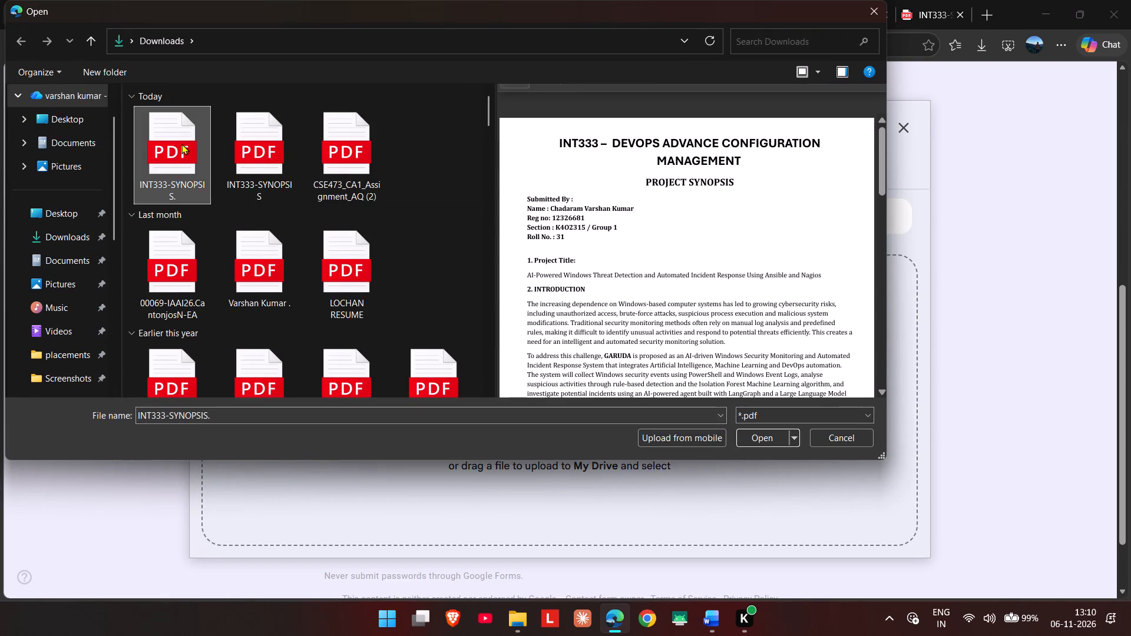
{"action": "scroll", "coordinate": [559, 302], "scroll_direction": "down", "scroll_amount": 2}
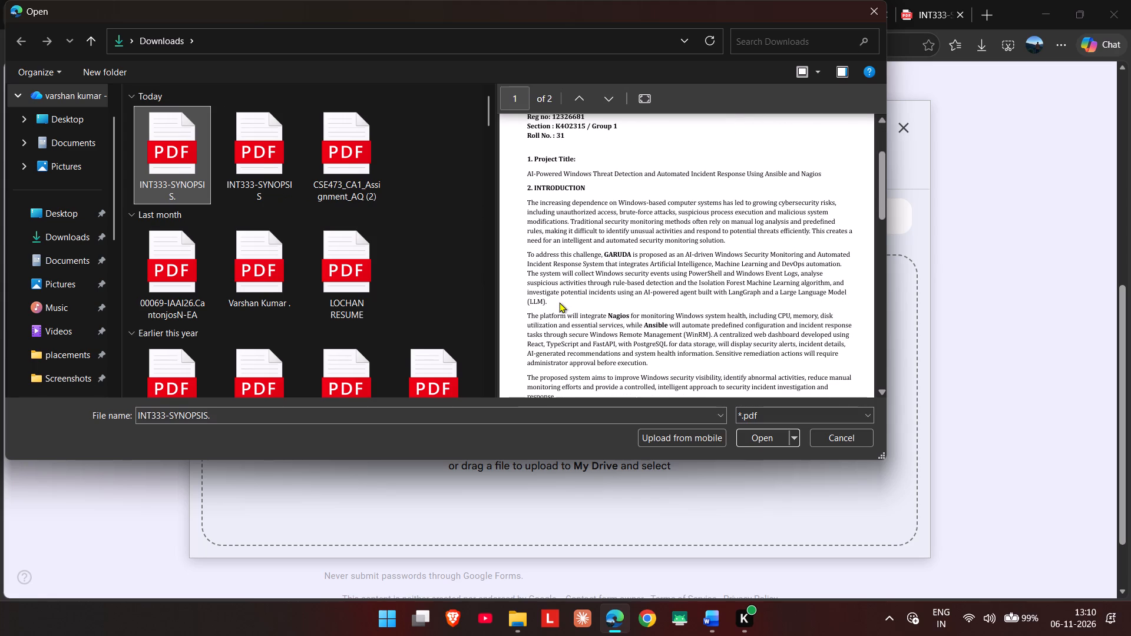
{"action": "scroll", "coordinate": [559, 302], "scroll_direction": "down", "scroll_amount": 2}
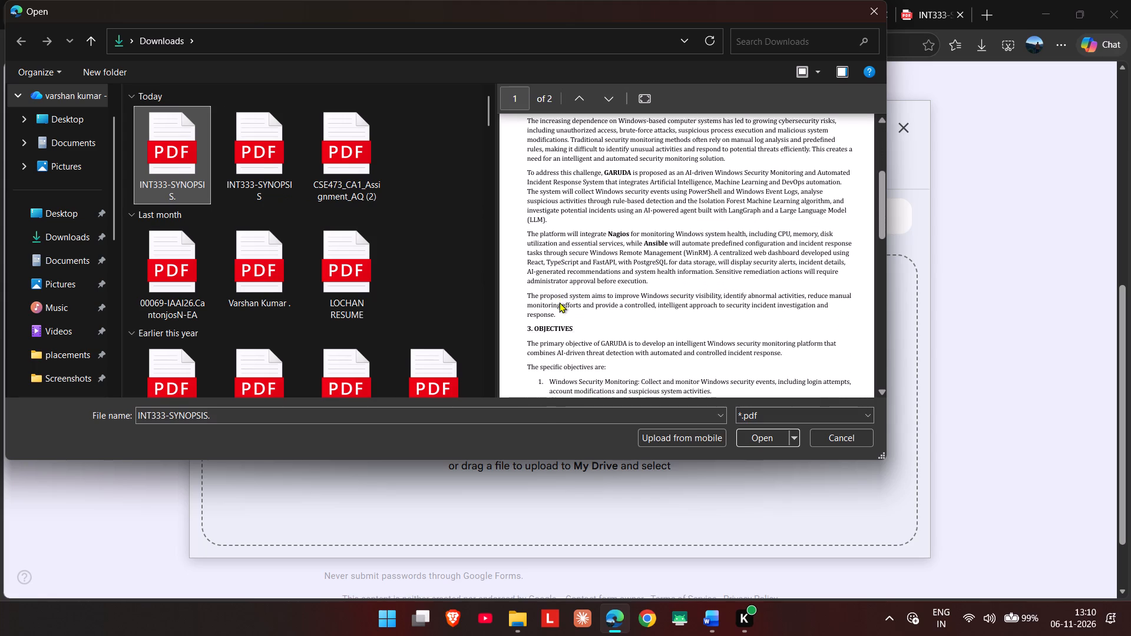
{"action": "scroll", "coordinate": [559, 302], "scroll_direction": "down", "scroll_amount": 6}
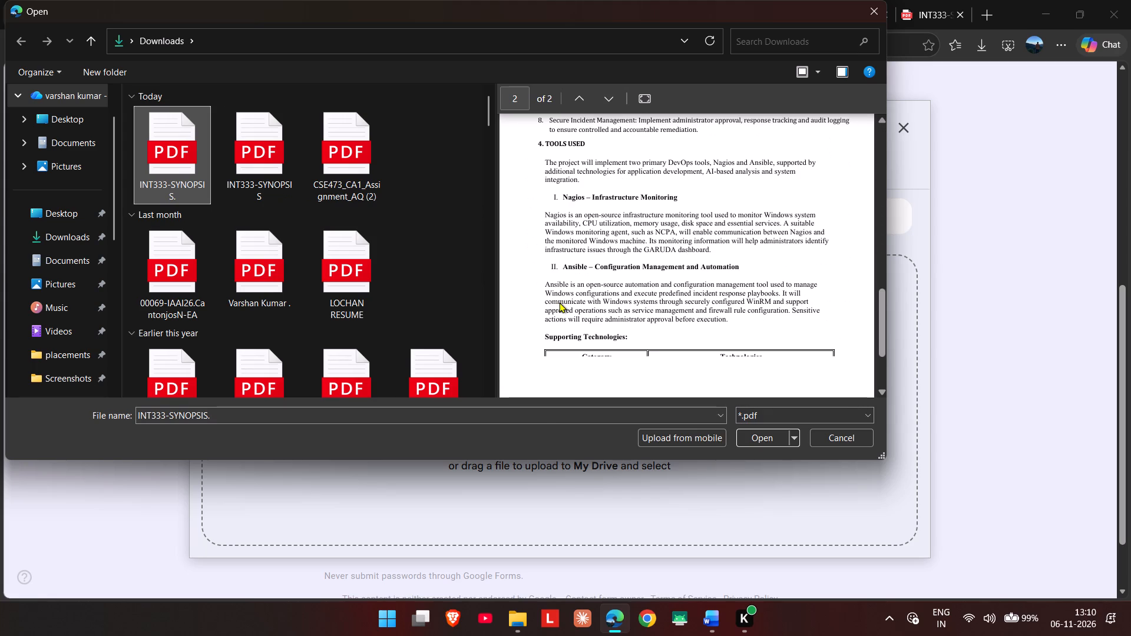
{"action": "scroll", "coordinate": [690, 314], "scroll_direction": "down", "scroll_amount": 3}
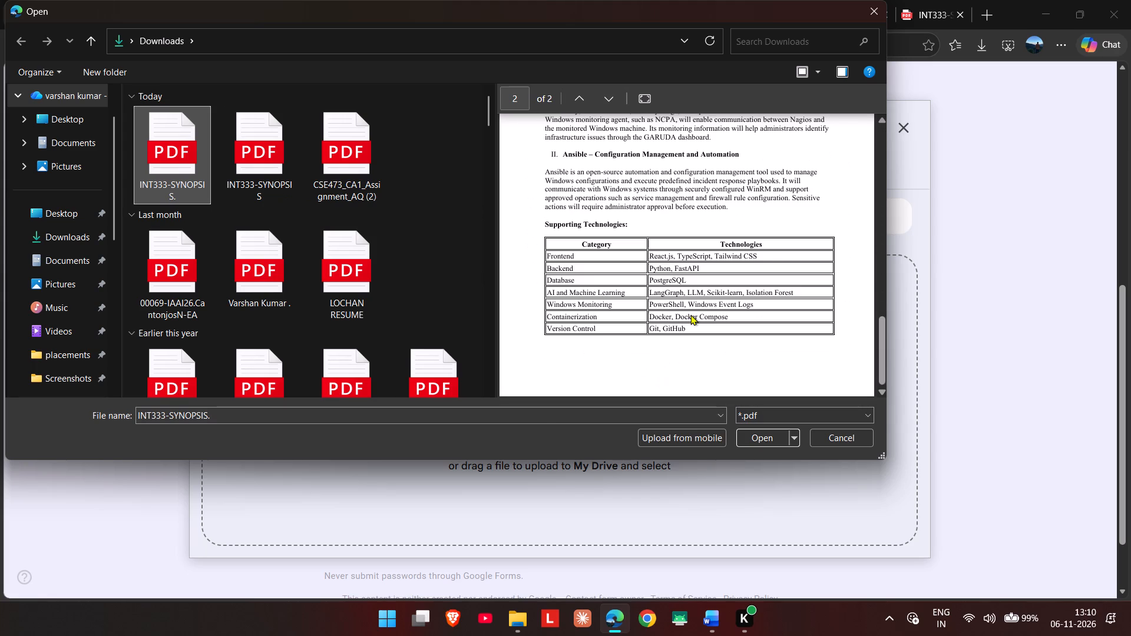
{"action": "left_click", "coordinate": [772, 436]}
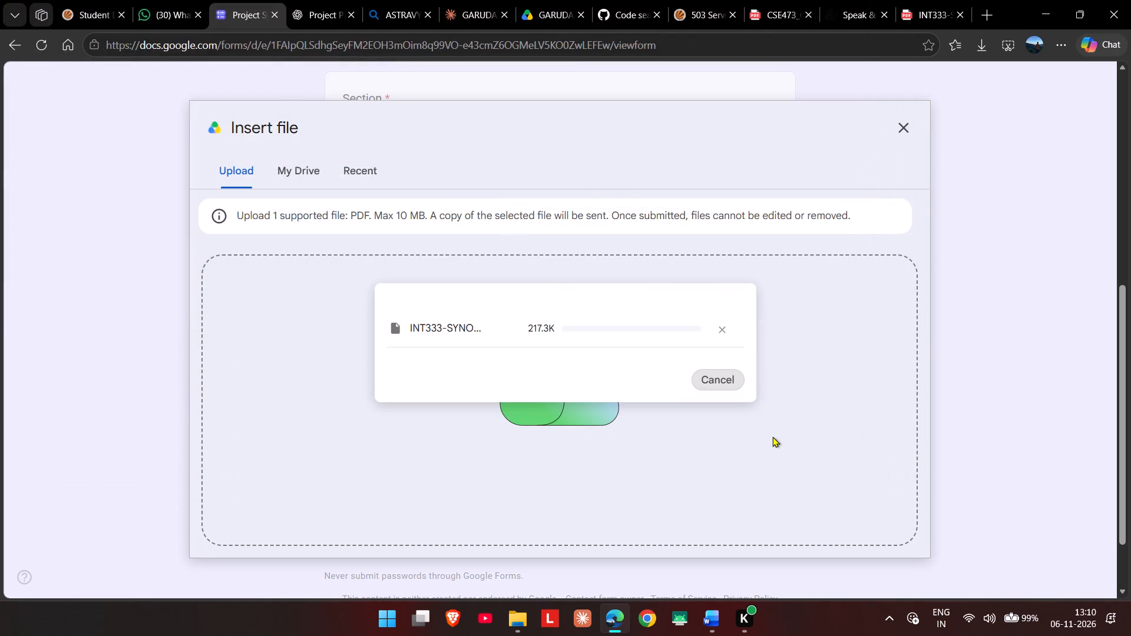
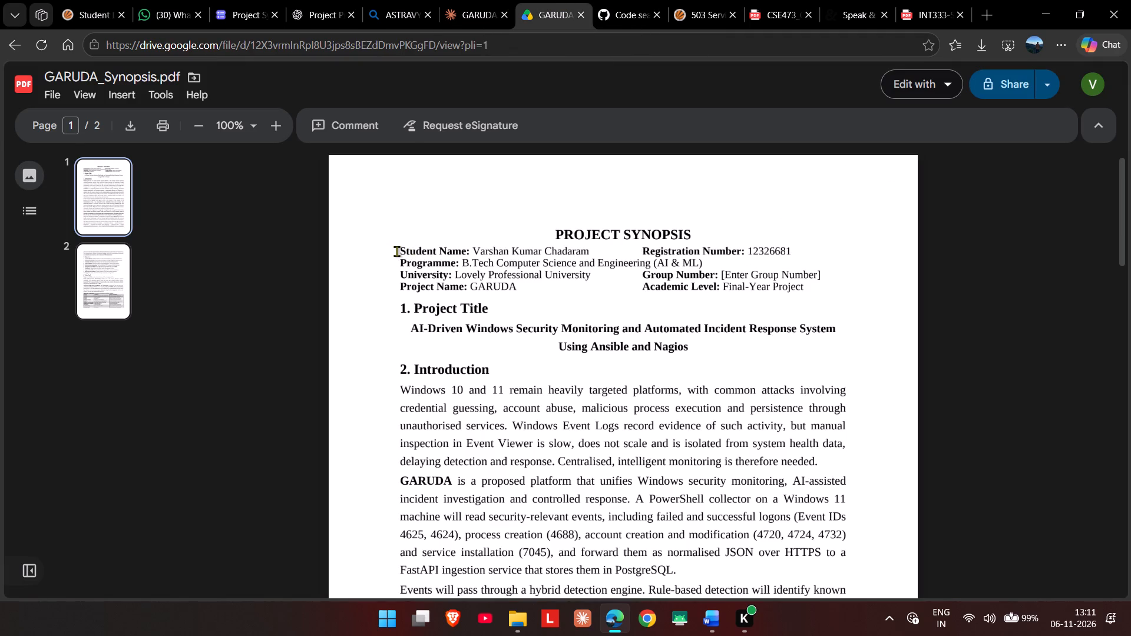
{"action": "left_click_drag", "start_coordinate": [396, 251], "coordinate": [522, 296]}
{"action": "left_click_drag", "start_coordinate": [547, 267], "coordinate": [563, 307]}
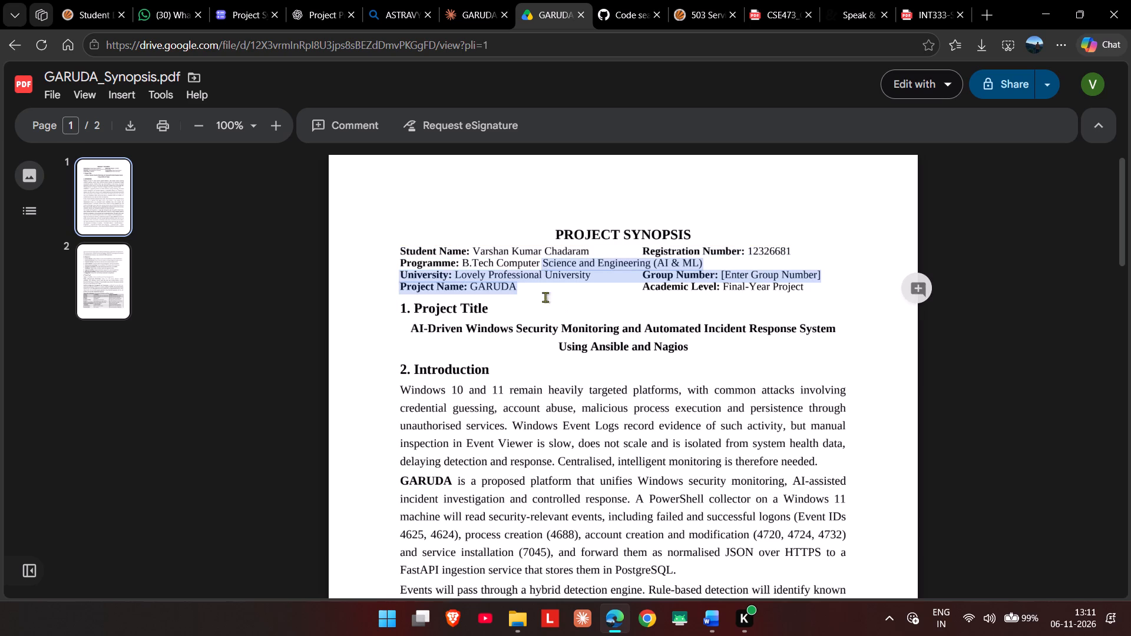
{"action": "left_click", "coordinate": [529, 286]}
{"action": "left_click_drag", "start_coordinate": [398, 247], "coordinate": [628, 403]}
{"action": "left_click", "coordinate": [647, 375]}
{"action": "scroll", "coordinate": [647, 375], "scroll_direction": "down", "scroll_amount": 4}
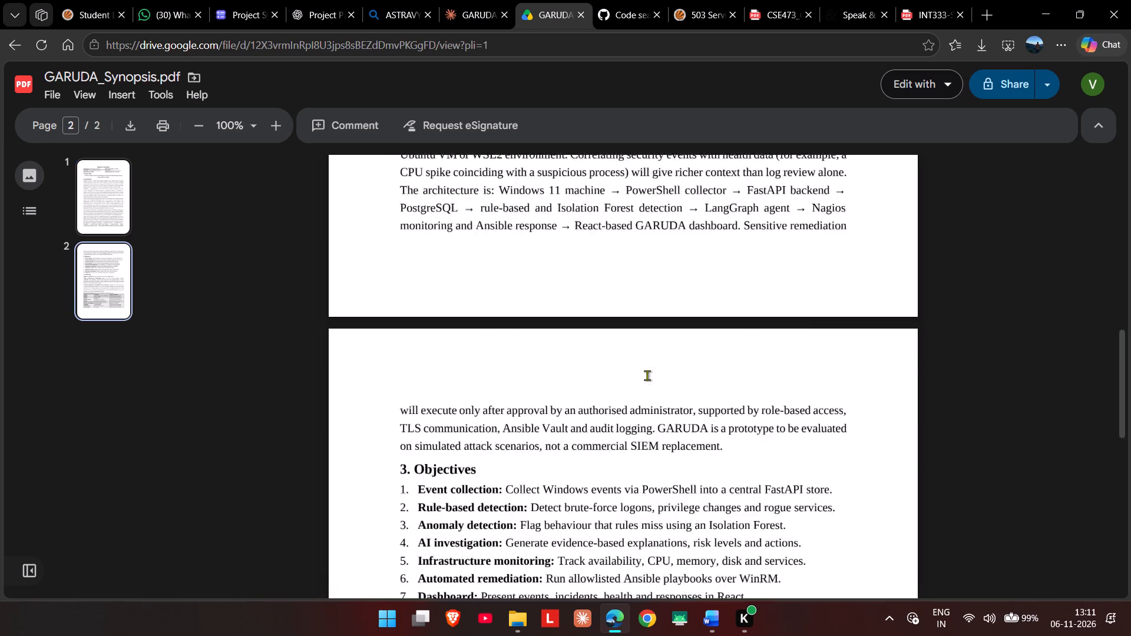
{"action": "scroll", "coordinate": [647, 375], "scroll_direction": "down", "scroll_amount": 3}
{"action": "left_click_drag", "start_coordinate": [484, 338], "coordinate": [627, 432]}
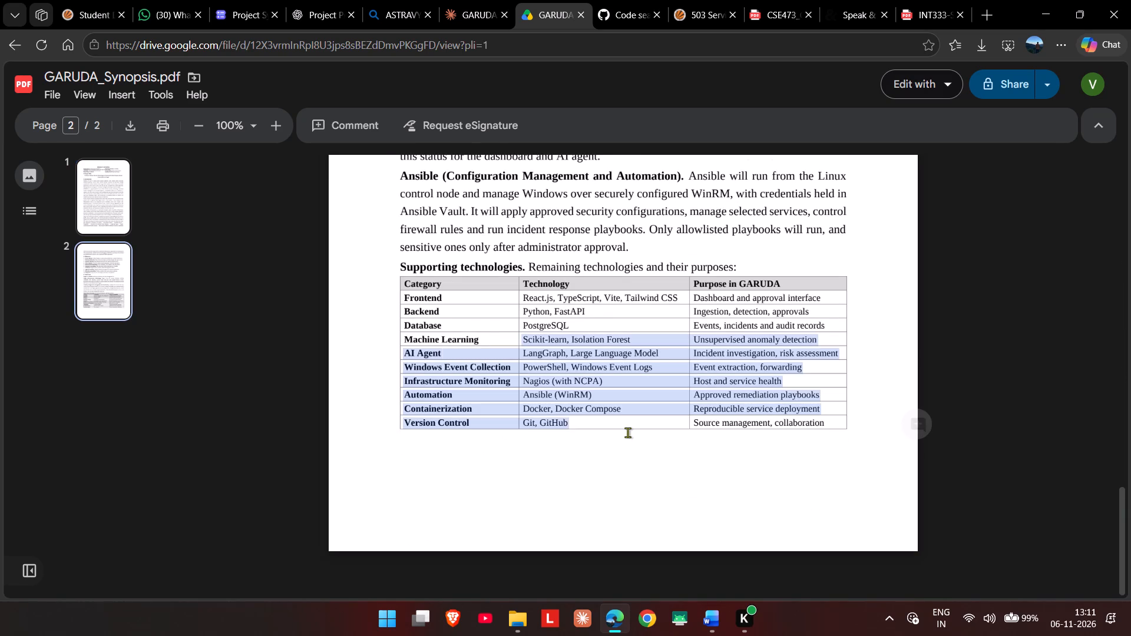
{"action": "left_click_drag", "start_coordinate": [627, 432], "coordinate": [693, 456]}
{"action": "left_click_drag", "start_coordinate": [755, 405], "coordinate": [349, 167]}
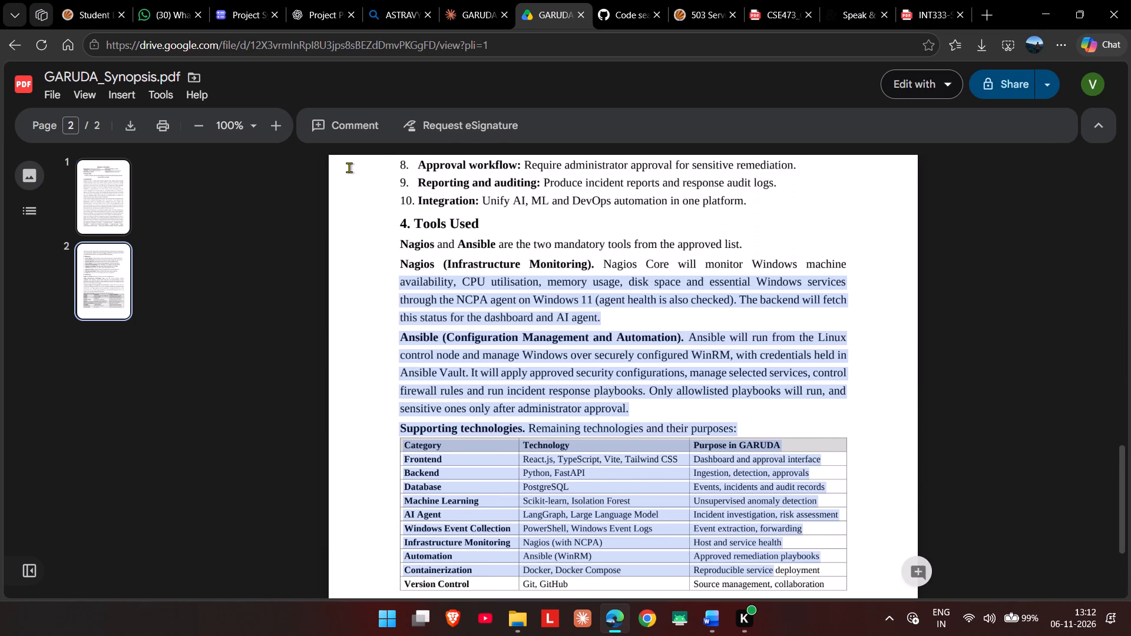
{"action": "left_click_drag", "start_coordinate": [349, 167], "coordinate": [385, 210]}
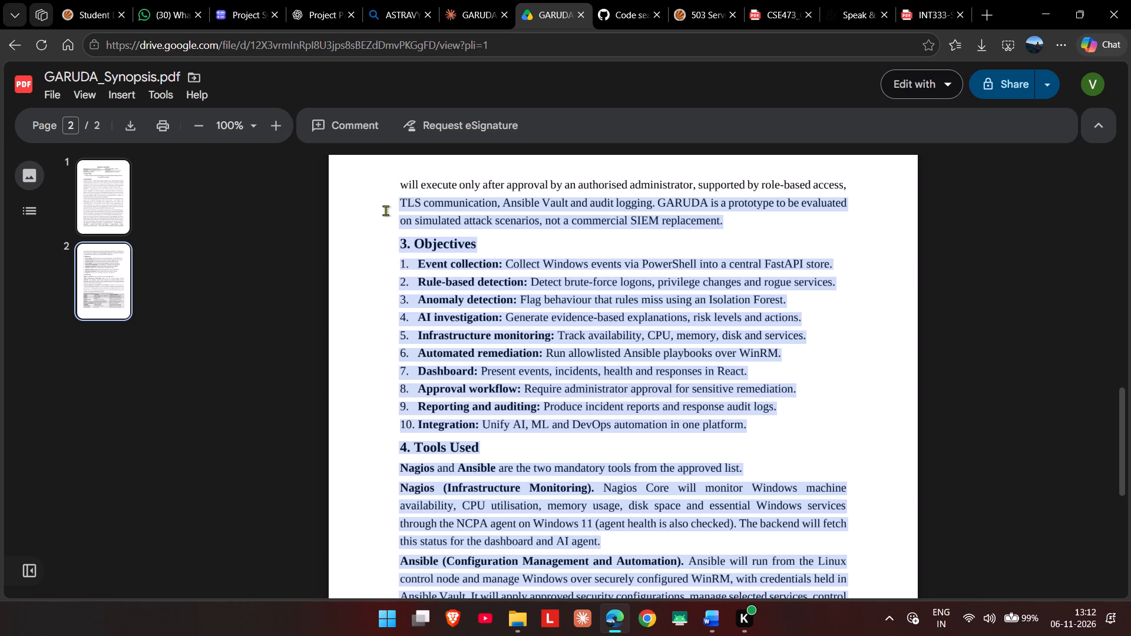
{"action": "left_click_drag", "start_coordinate": [385, 210], "coordinate": [350, 137]}
{"action": "left_click", "coordinate": [381, 324]}
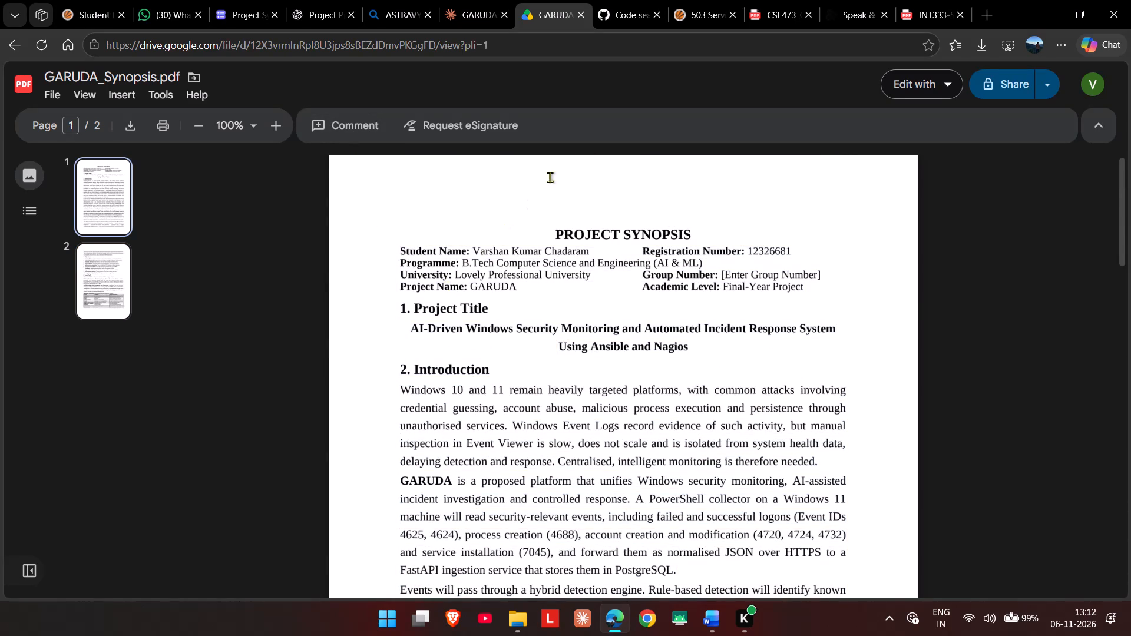
Look over the open INT333-SYNOPSIS. PDF and the CSE473 CA1 assignment PDF.
{"action": "left_click", "coordinate": [787, 0]}
{"action": "left_click", "coordinate": [918, 0]}
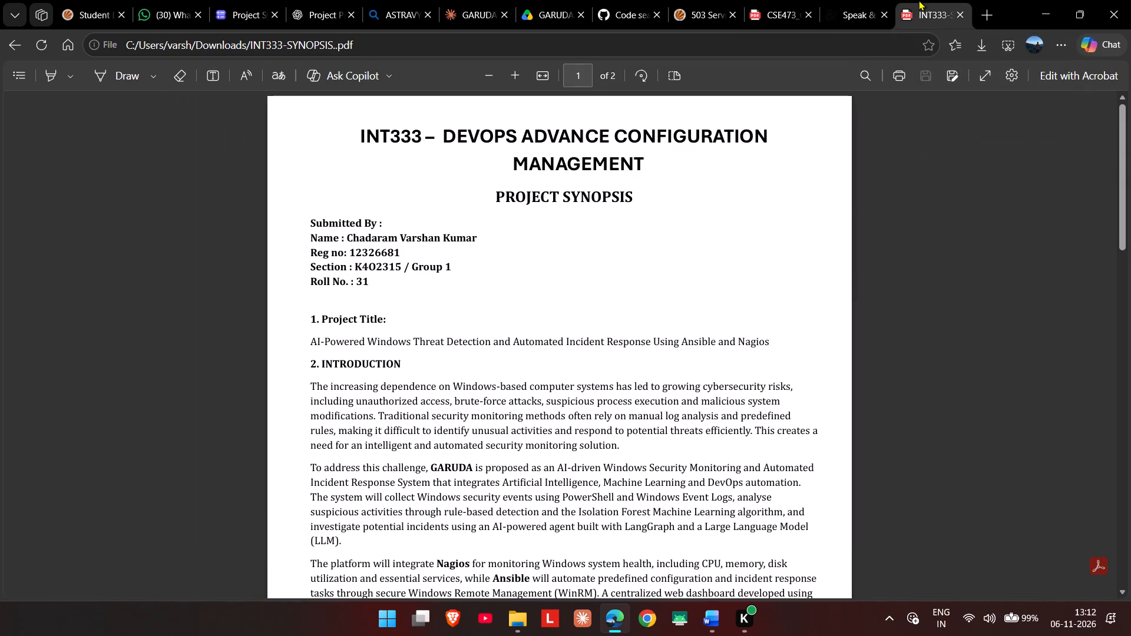
{"action": "left_click", "coordinate": [793, 0]}
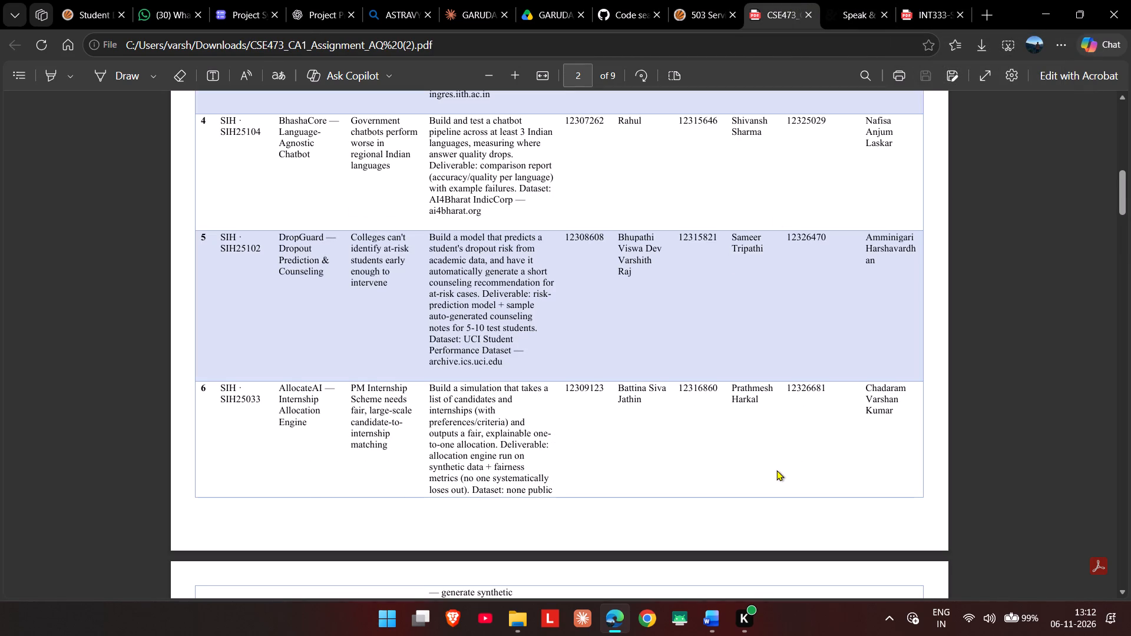
Close the browser window with all its open tabs.
{"action": "left_click", "coordinate": [1130, 0]}
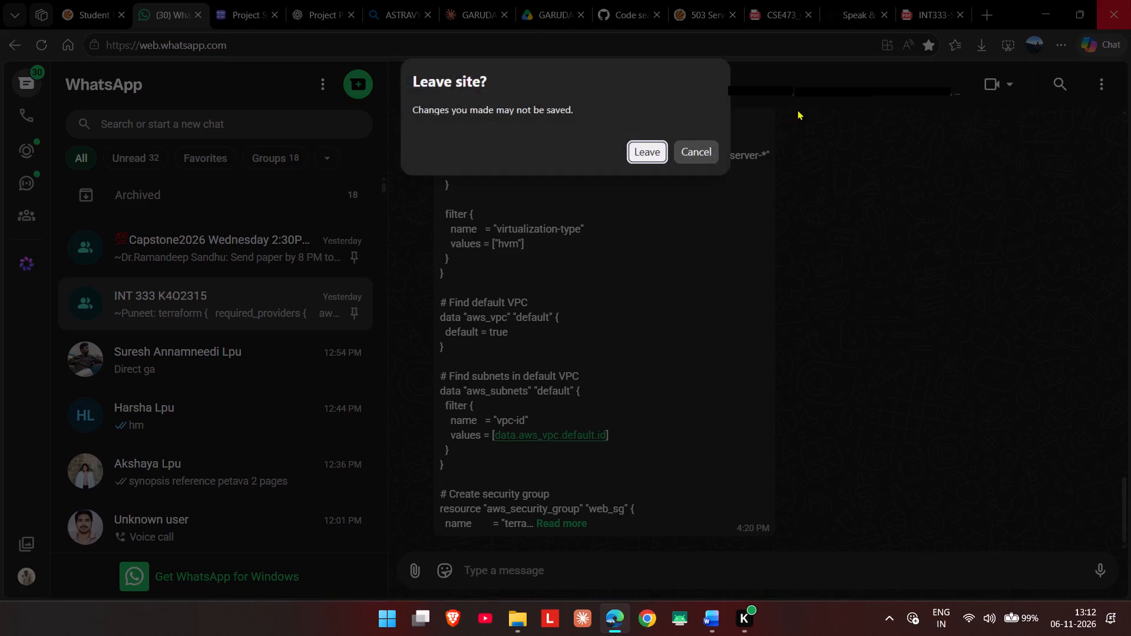